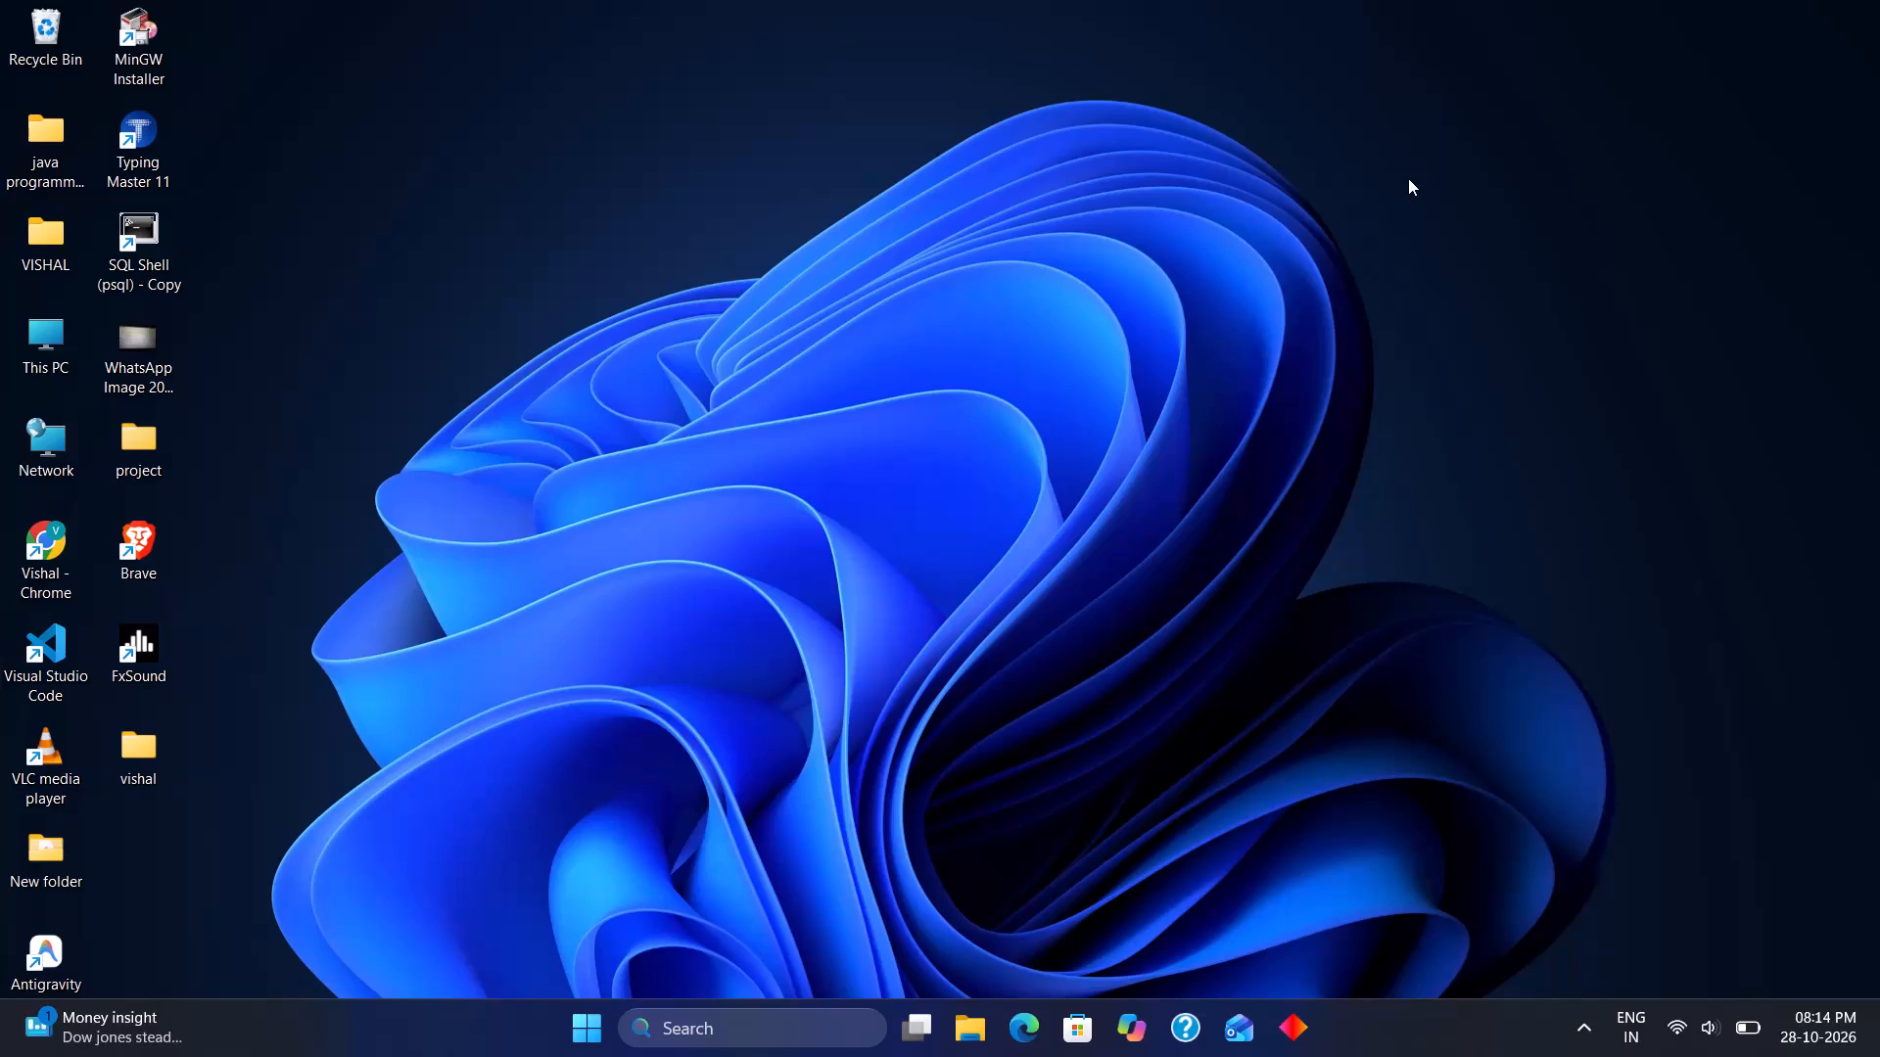
Open the Windows desktop search.
{"action": "left_click", "coordinate": [806, 1021]}
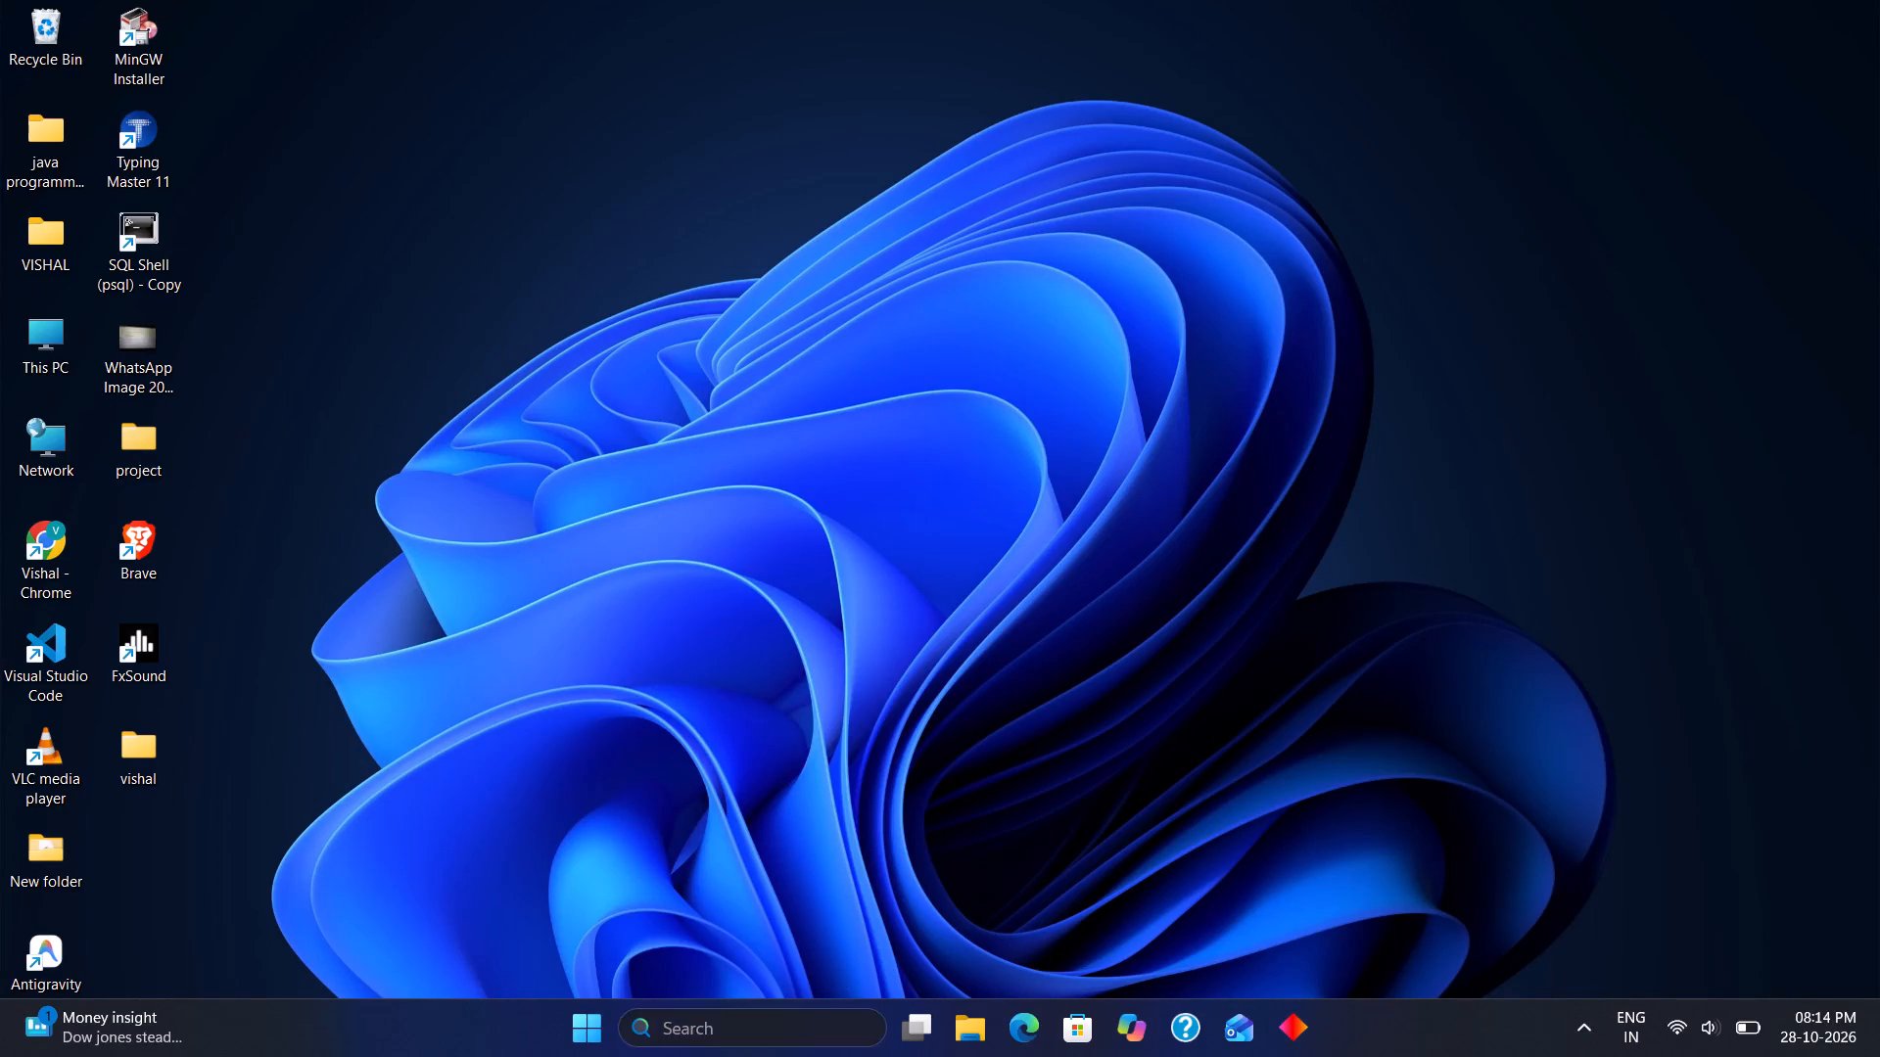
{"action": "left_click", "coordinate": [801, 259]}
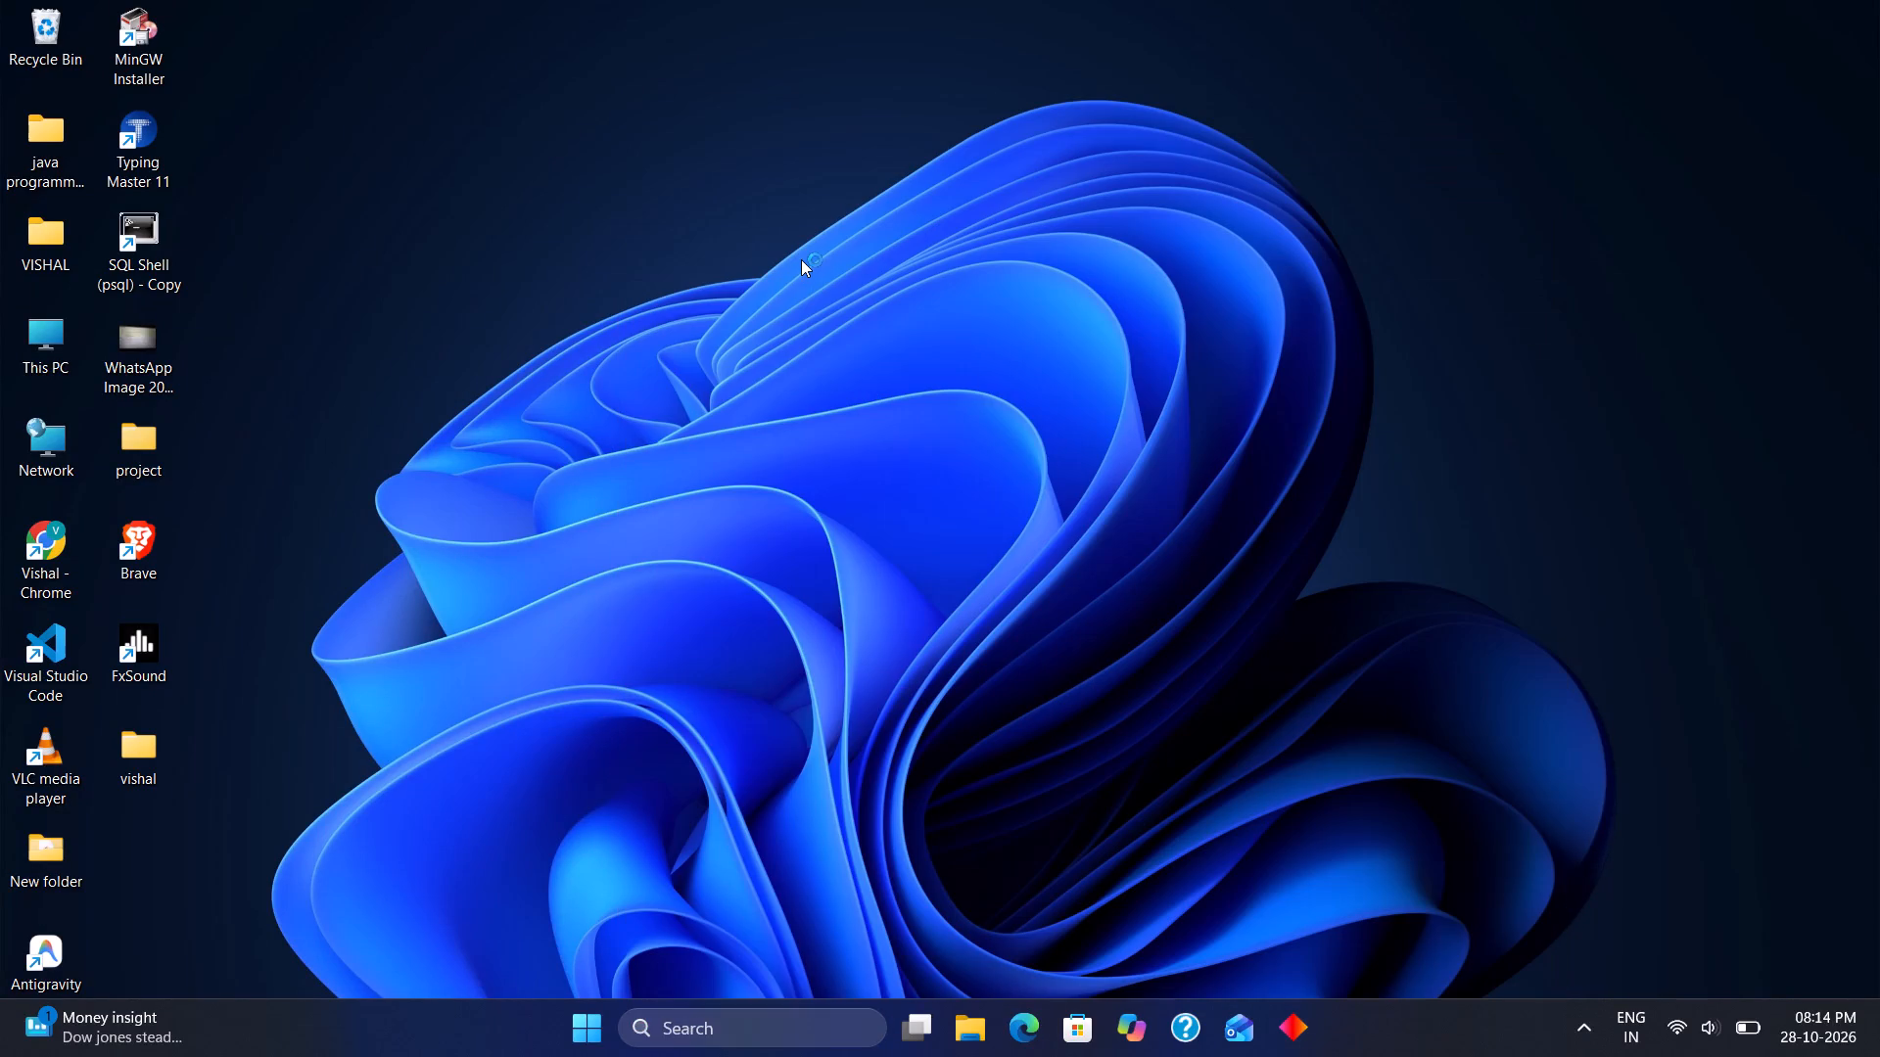
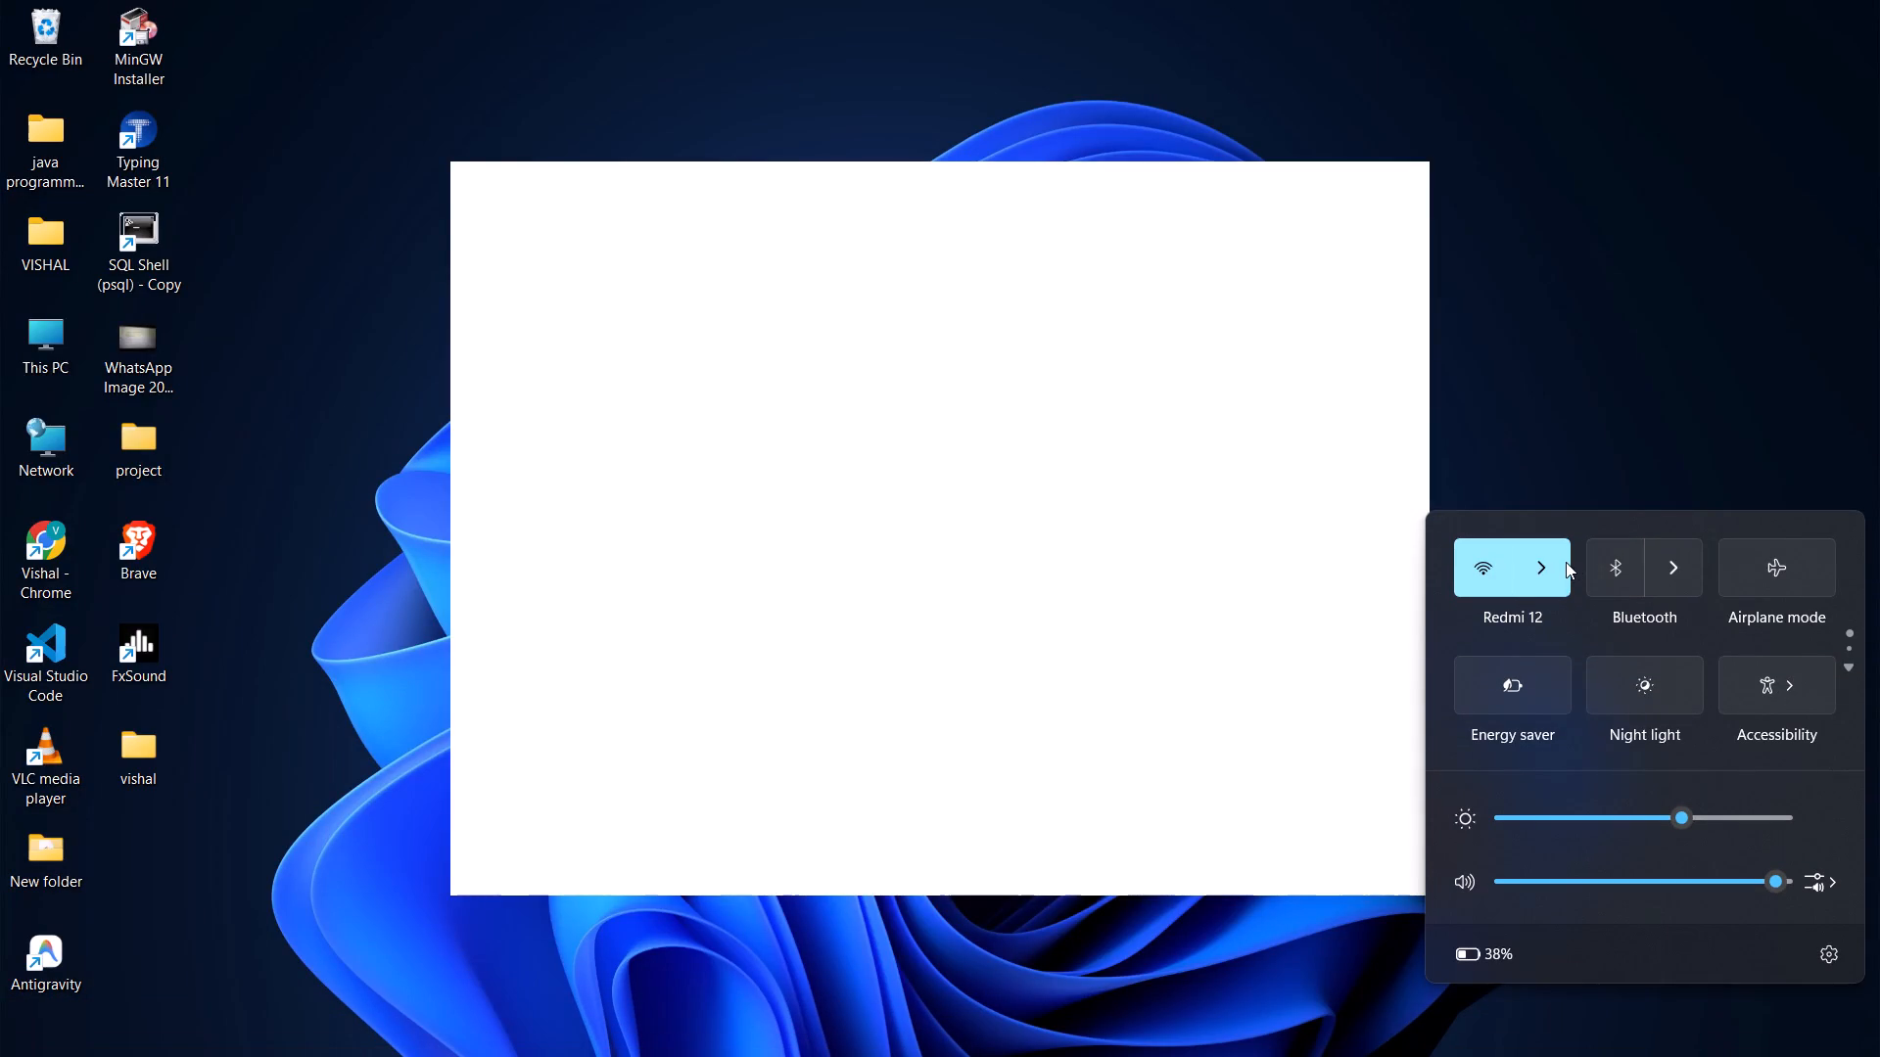
Disconnect from the Redmi 12 Wi-Fi network and reconnect to it with automatic connection enabled.
{"action": "left_click", "coordinate": [1564, 562]}
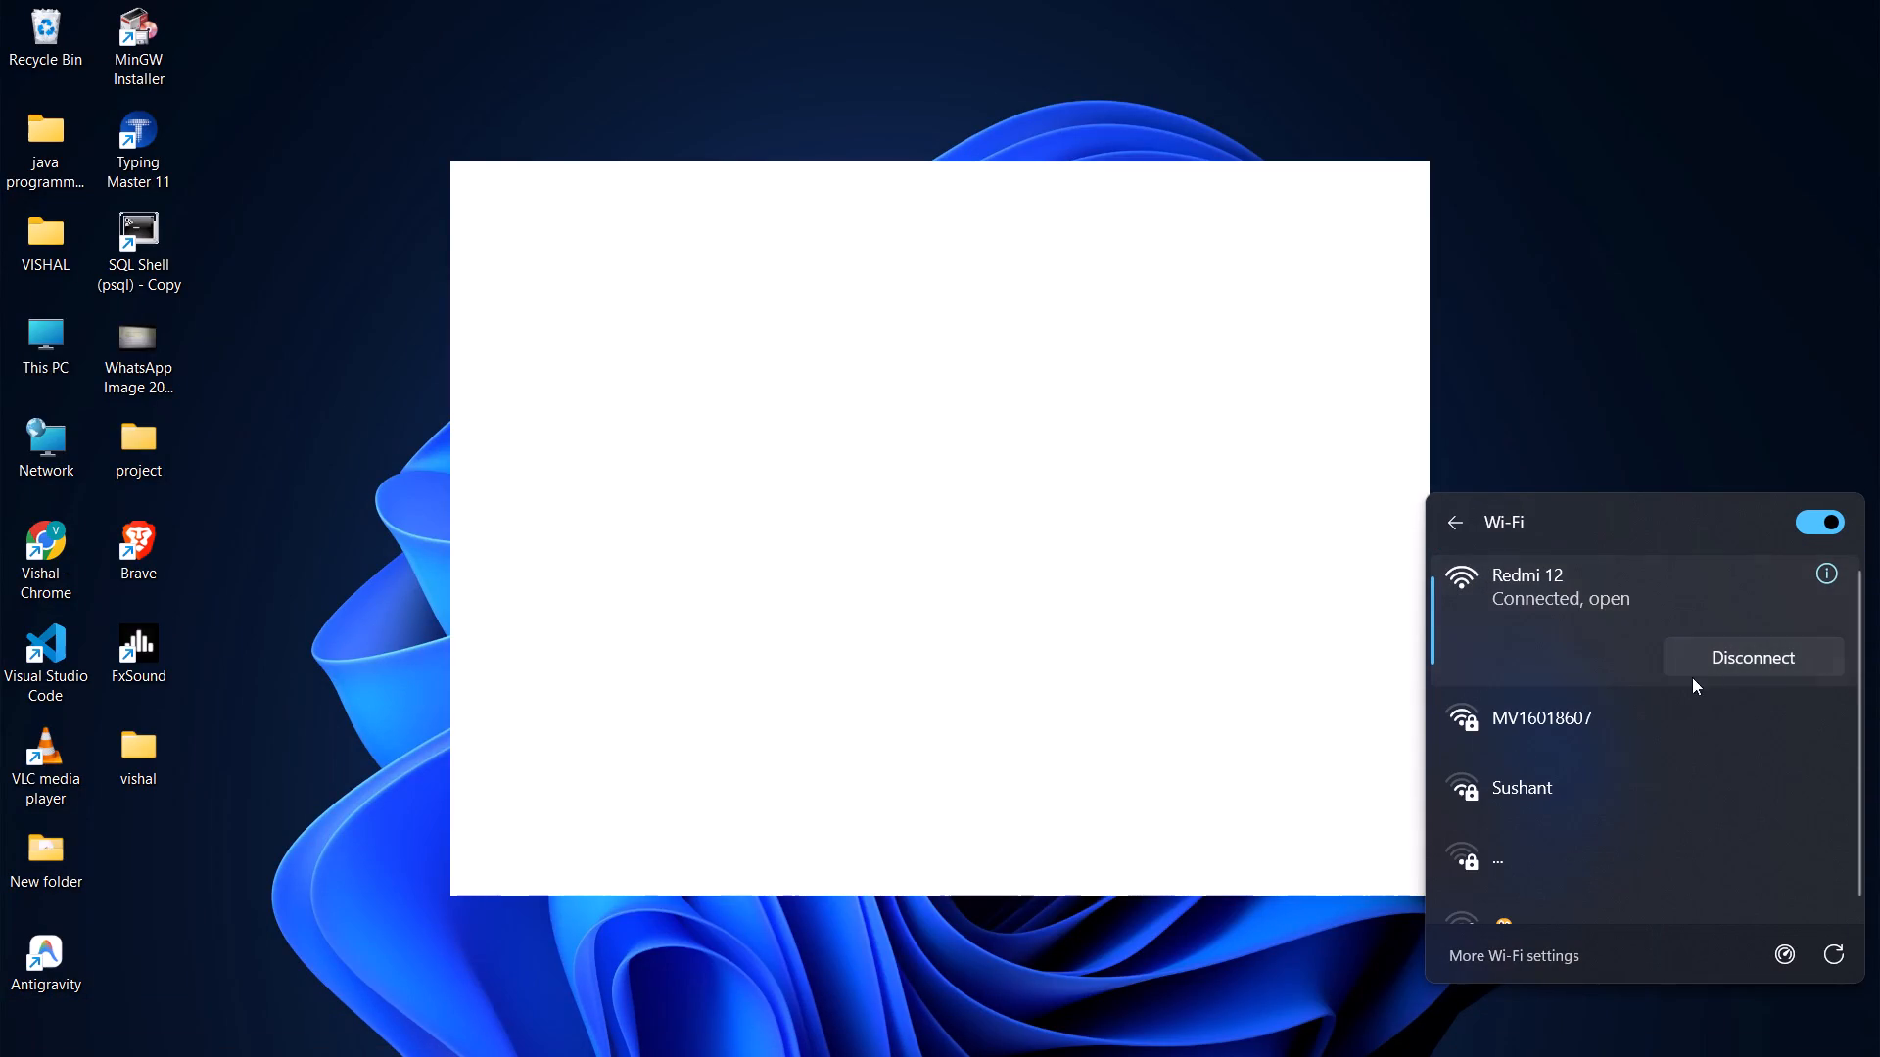
{"action": "left_click", "coordinate": [1717, 654]}
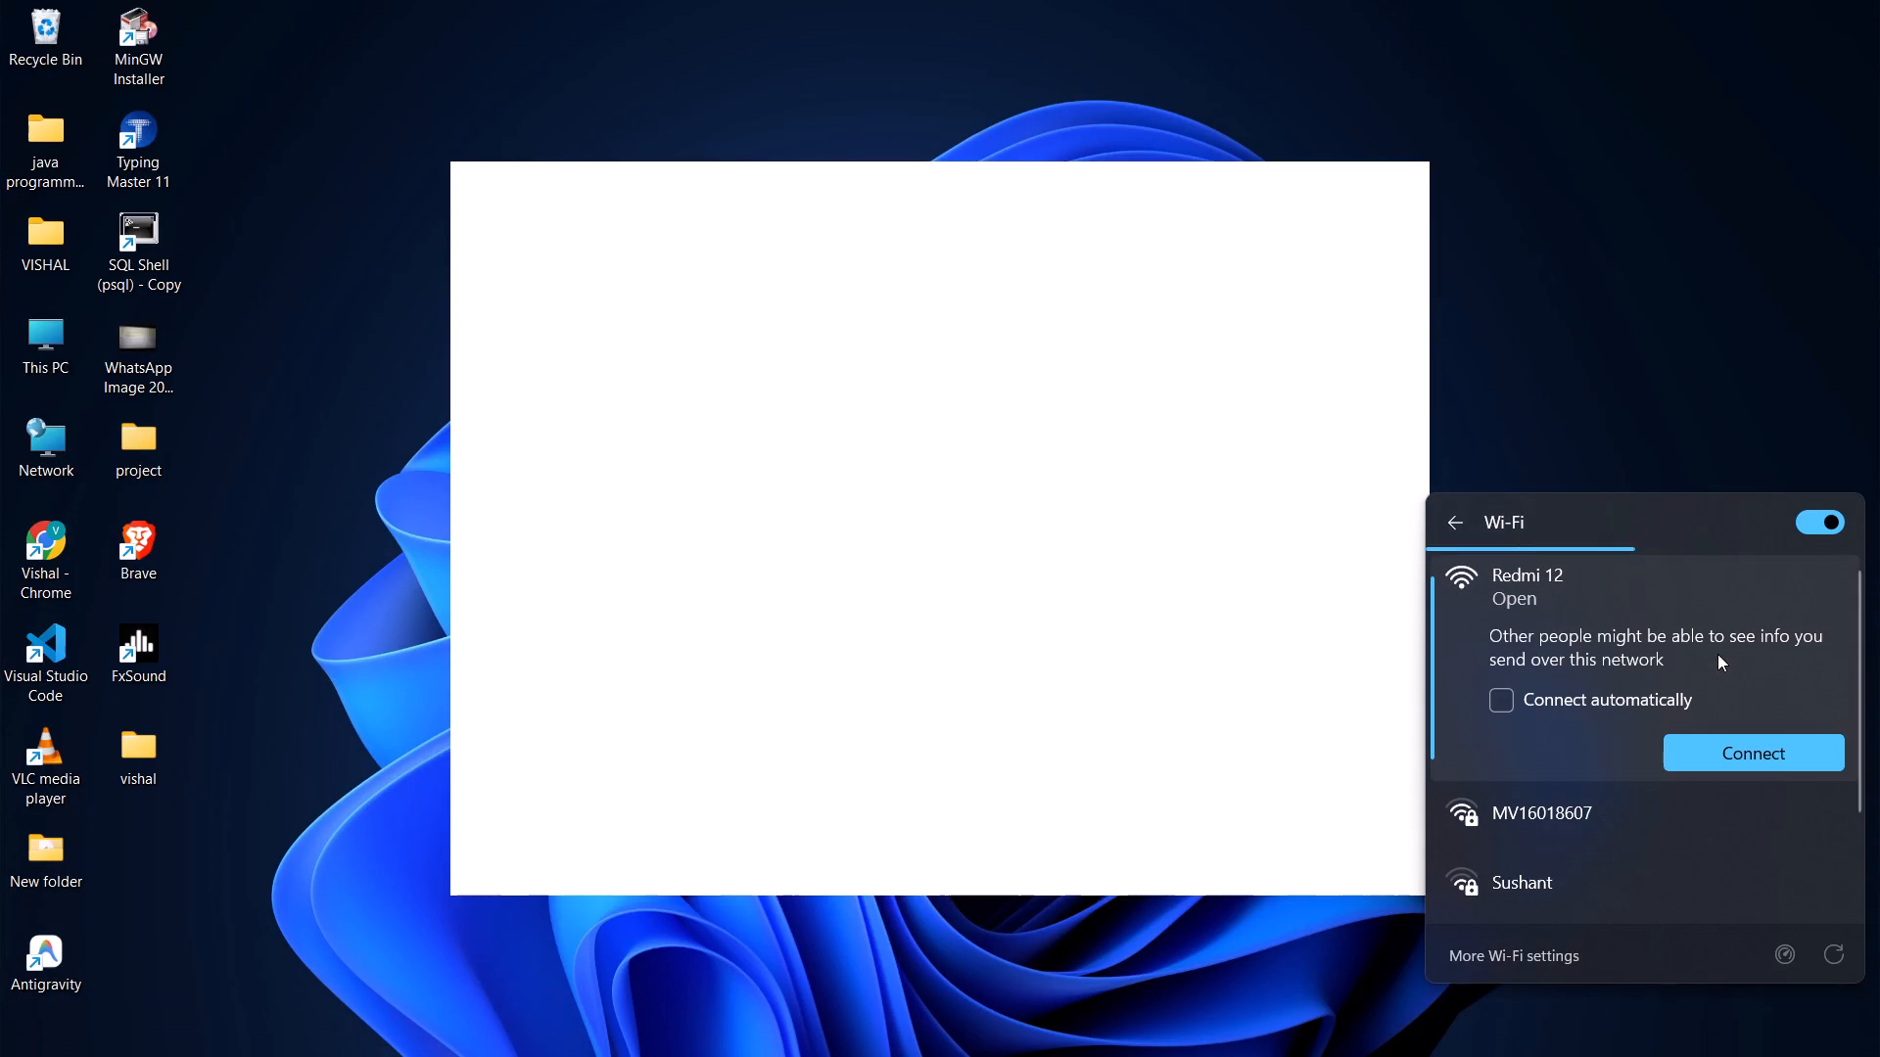
{"action": "left_click", "coordinate": [1637, 698]}
{"action": "left_click", "coordinate": [1715, 740]}
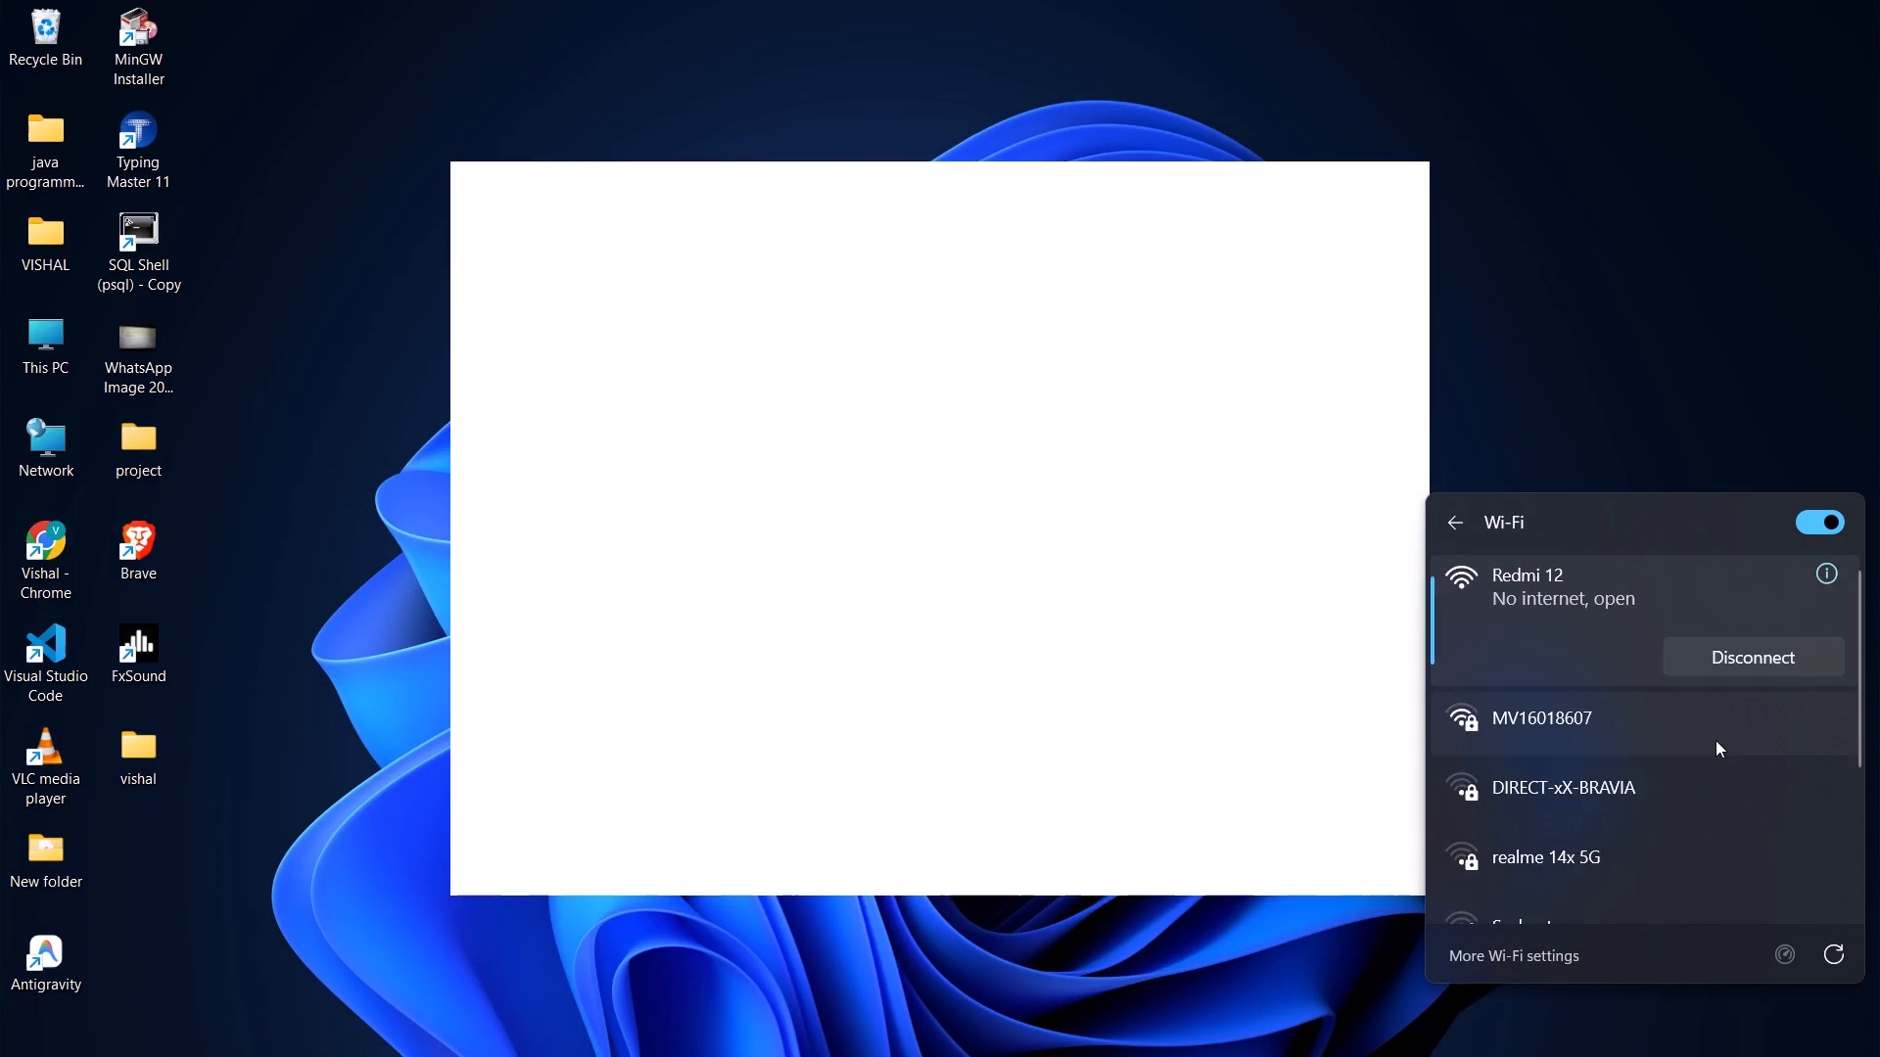
{"action": "left_click", "coordinate": [1648, 465]}
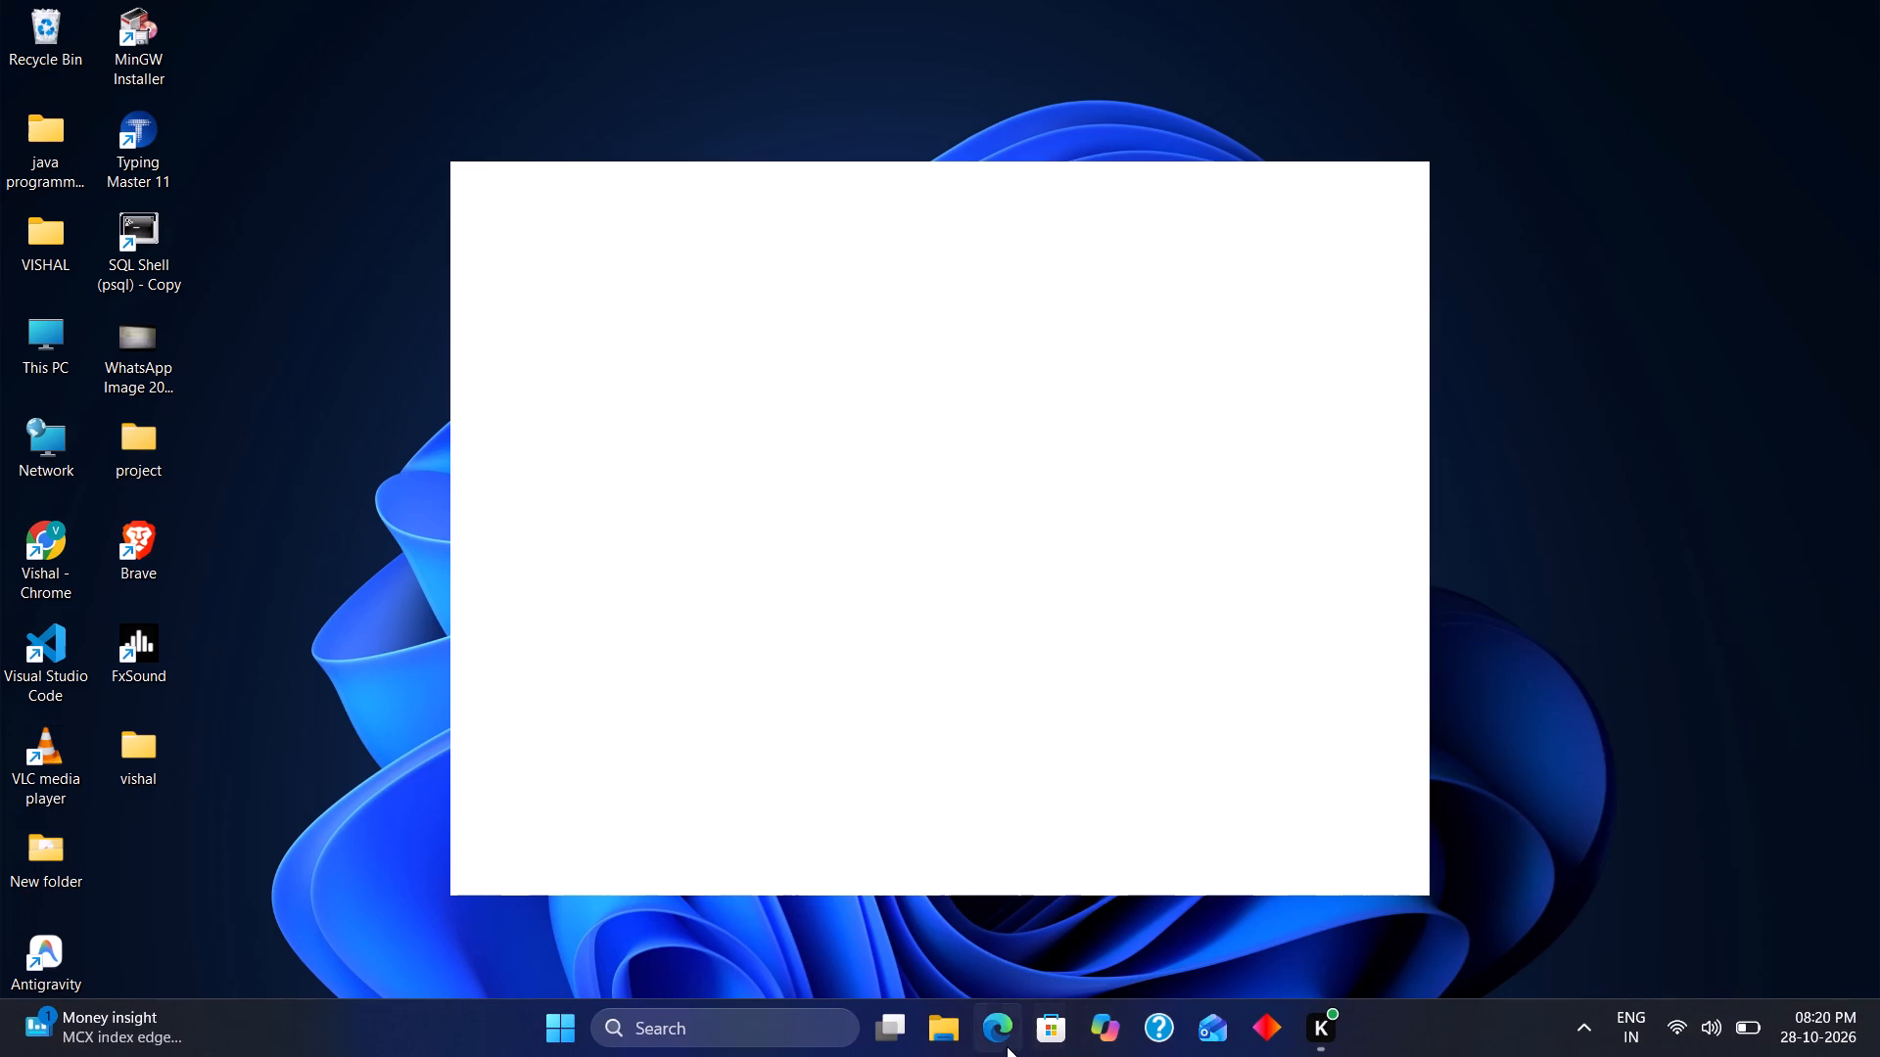
Open the Windows desktop search.
{"action": "left_click", "coordinate": [830, 1018]}
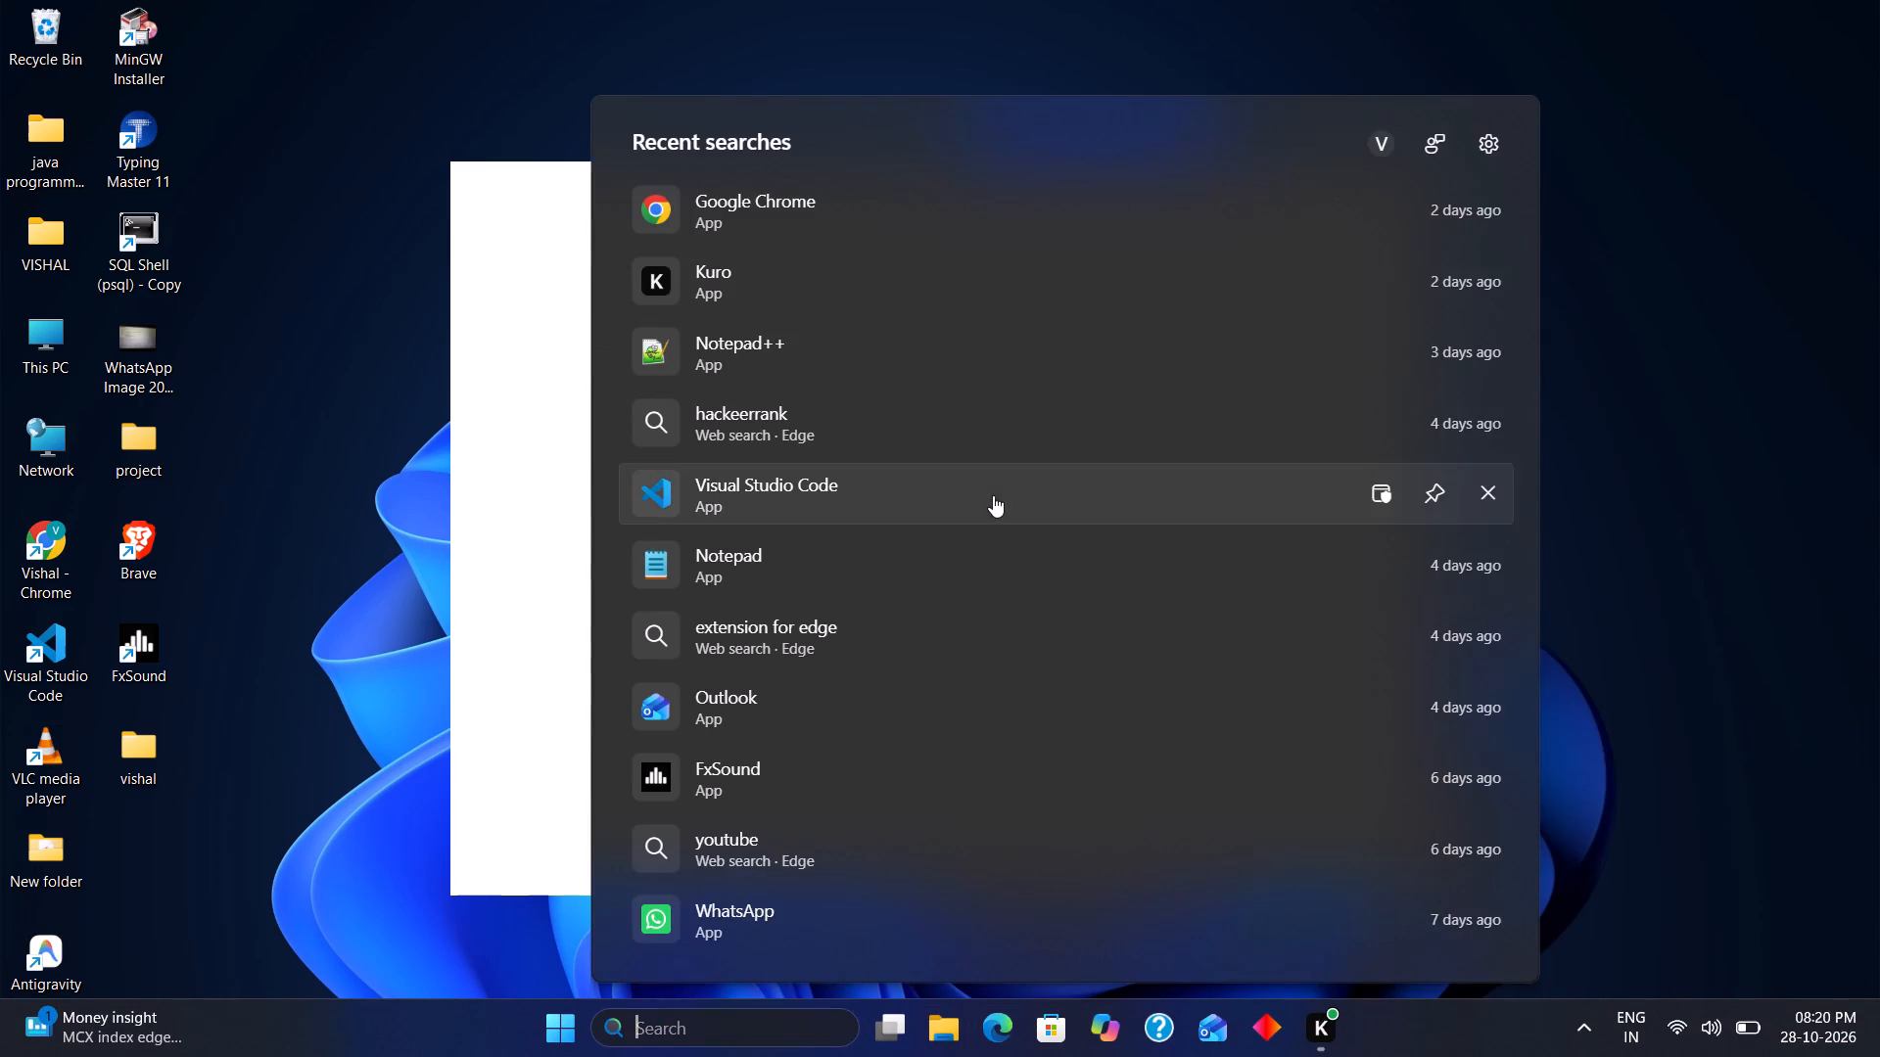
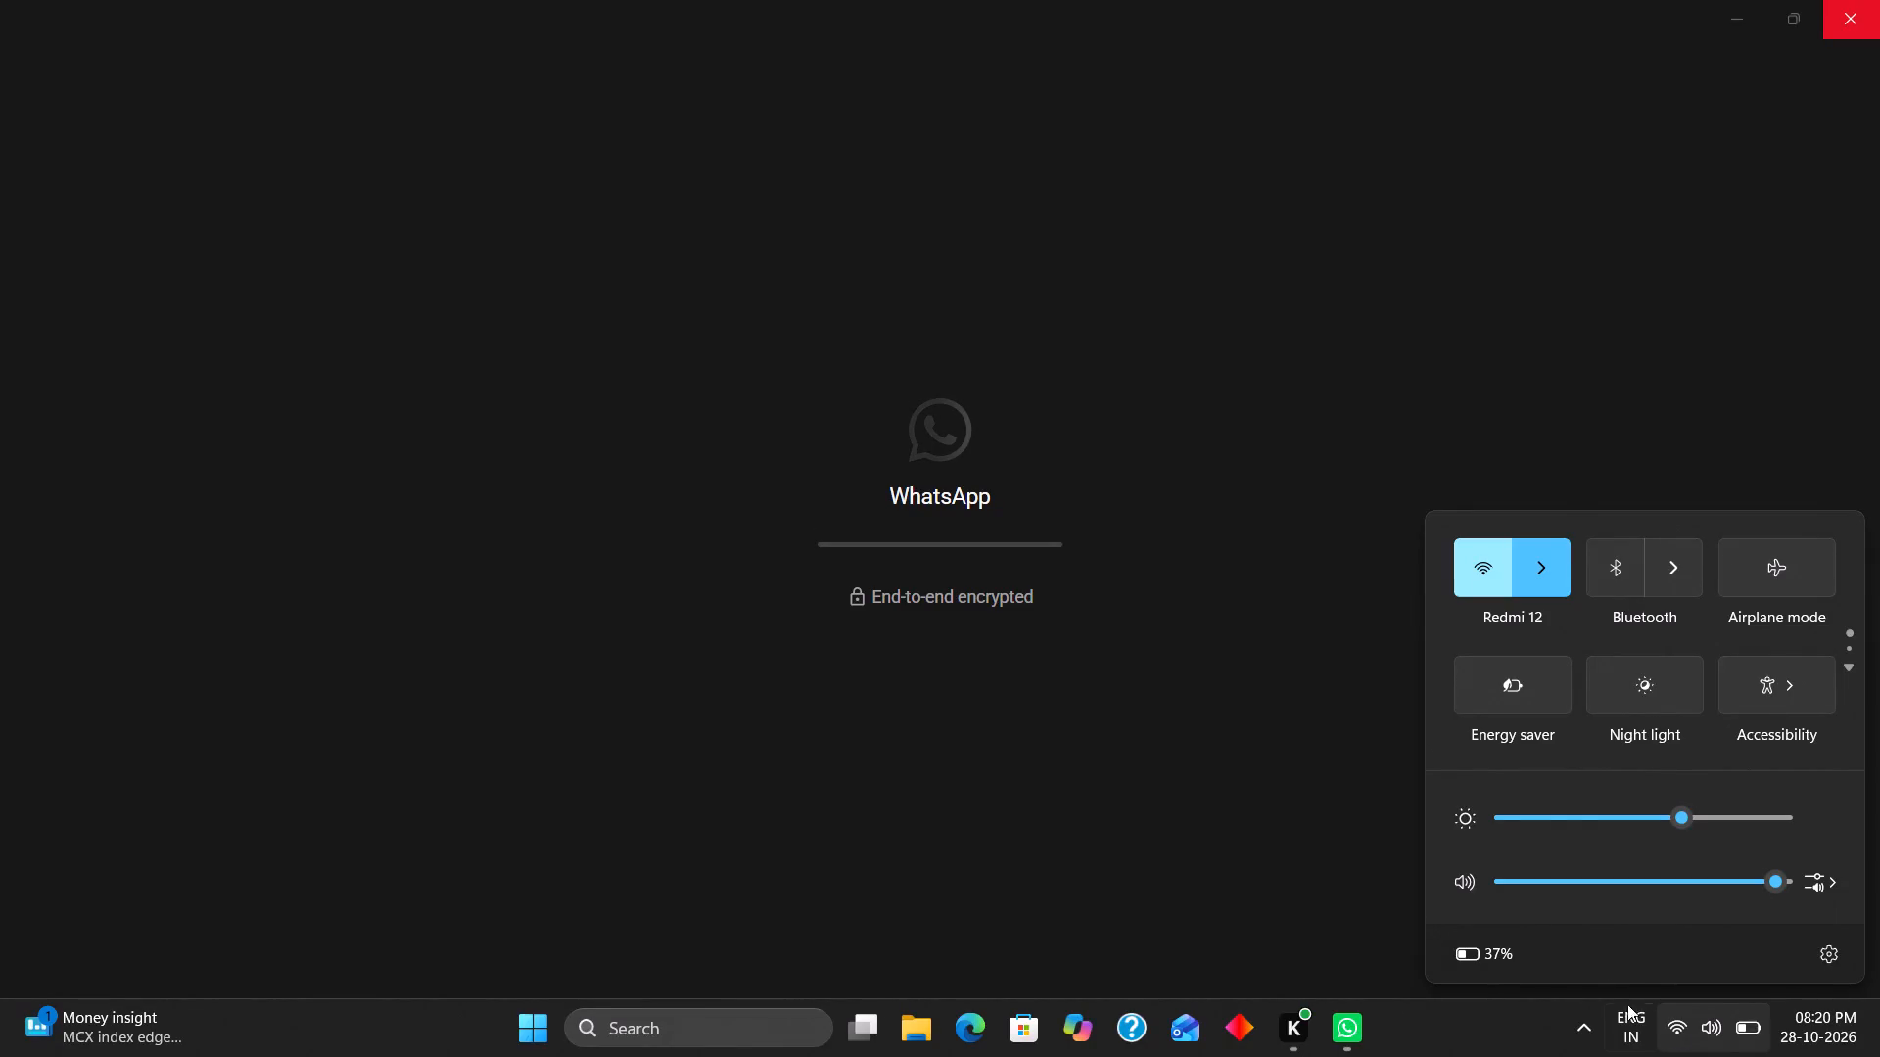
Switch the Wi-Fi connection from Redmi 12 to the secured KARTIK 2 network and close the network list.
{"action": "left_click", "coordinate": [1548, 544]}
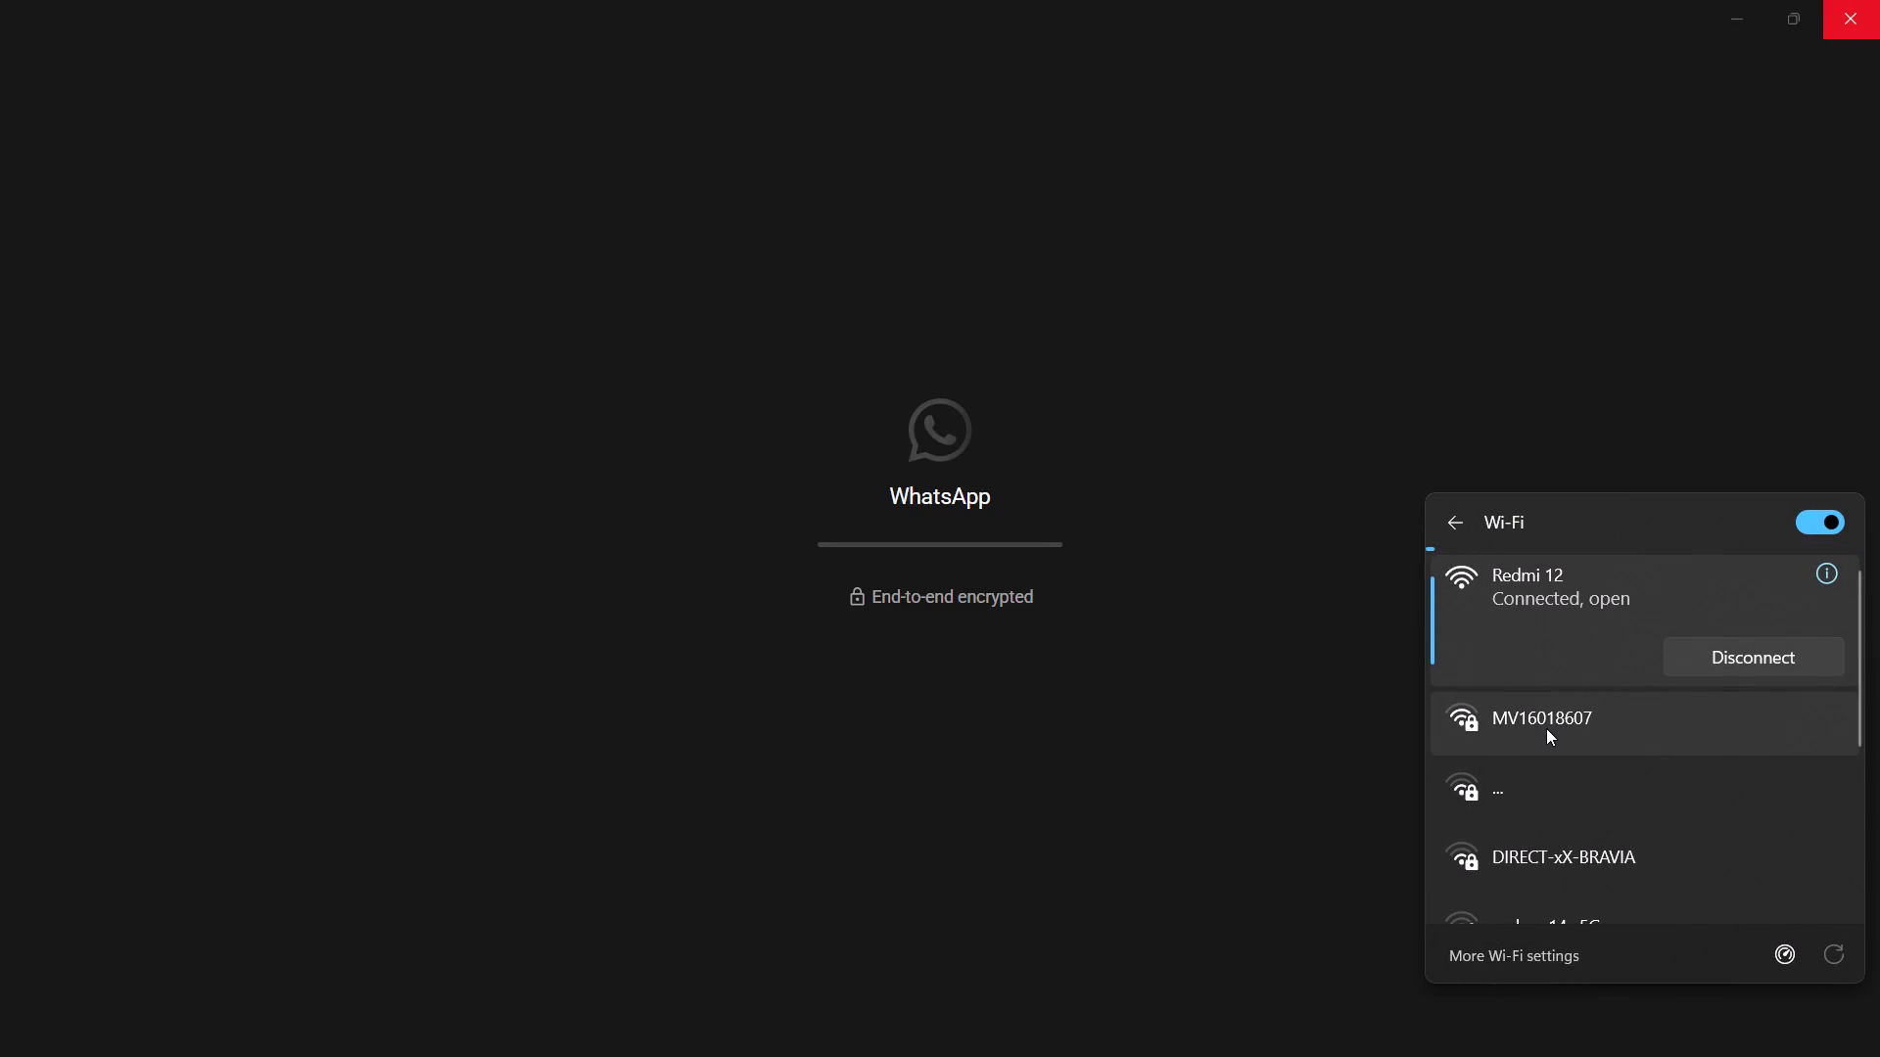
{"action": "scroll", "coordinate": [1546, 728], "scroll_direction": "down", "scroll_amount": 6}
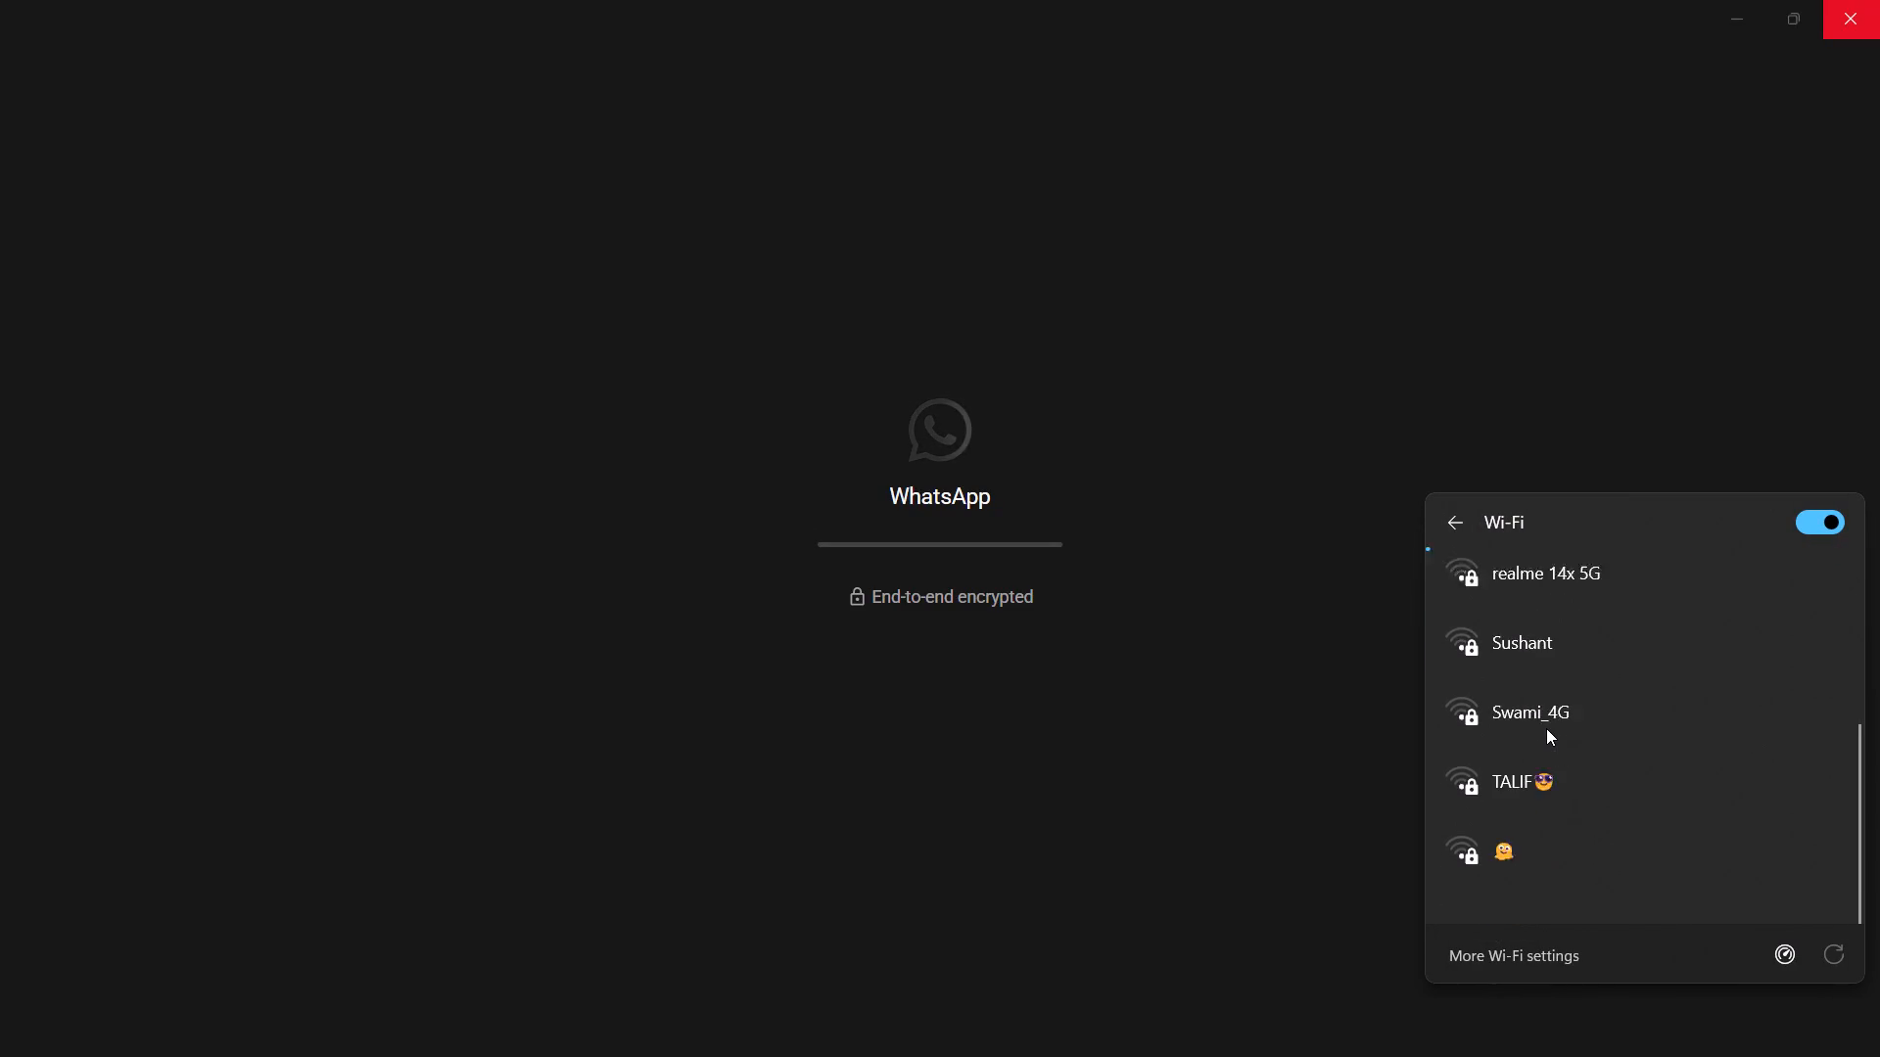
{"action": "scroll", "coordinate": [1546, 728], "scroll_direction": "down", "scroll_amount": 2}
{"action": "scroll", "coordinate": [1546, 728], "scroll_direction": "up", "scroll_amount": 4}
{"action": "left_click", "coordinate": [1546, 728]}
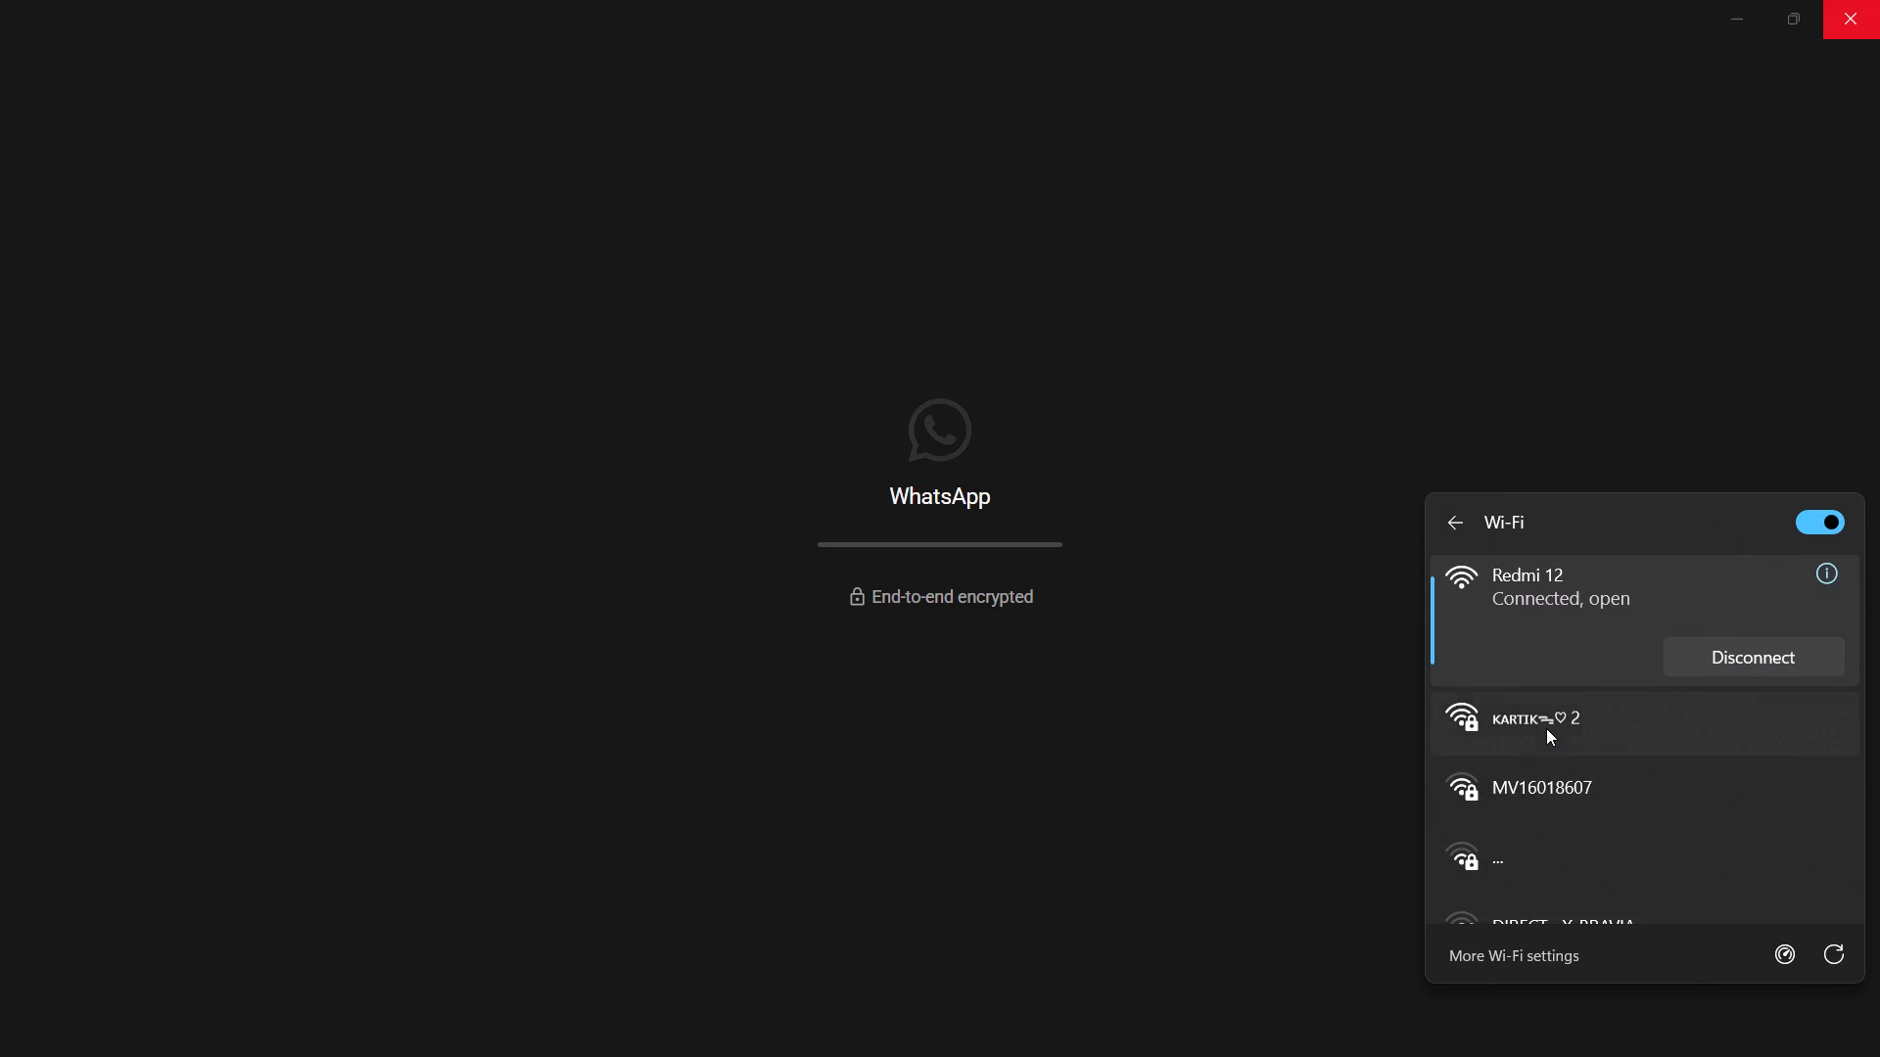
{"action": "left_click", "coordinate": [1722, 764]}
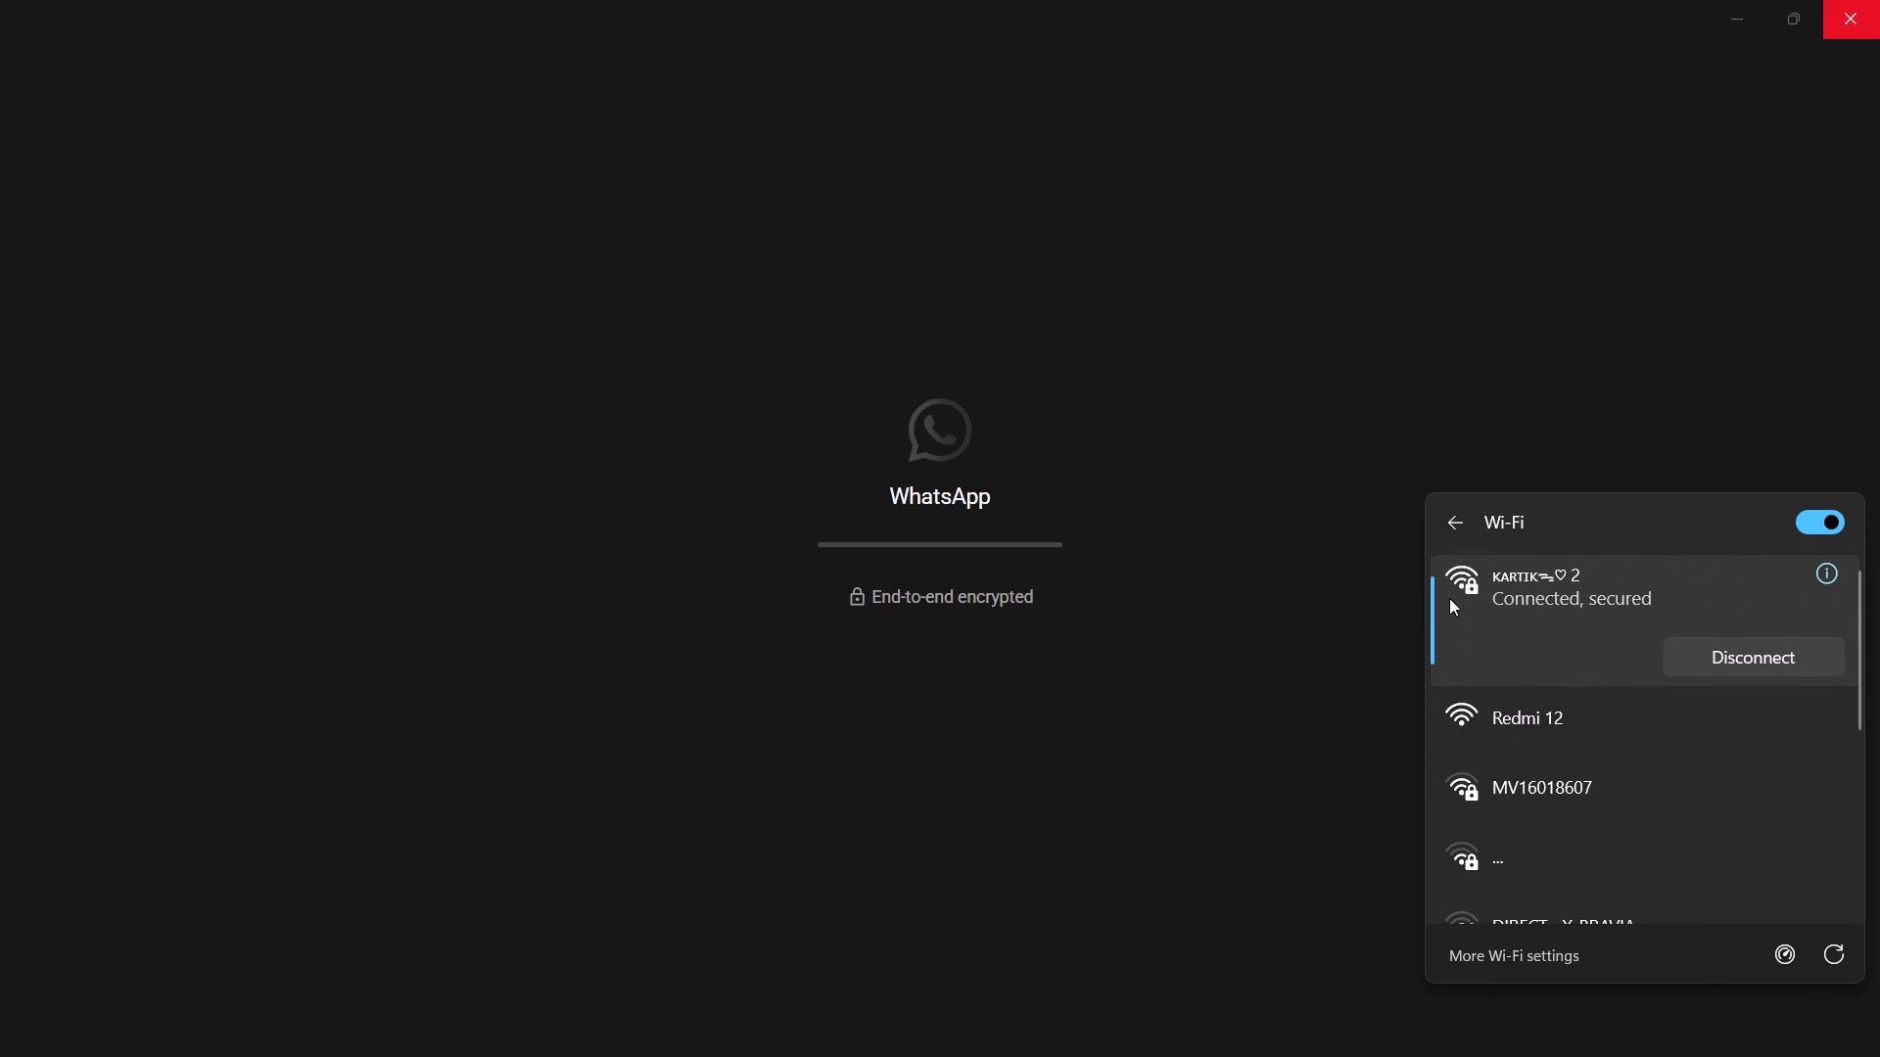
{"action": "left_click", "coordinate": [1306, 548]}
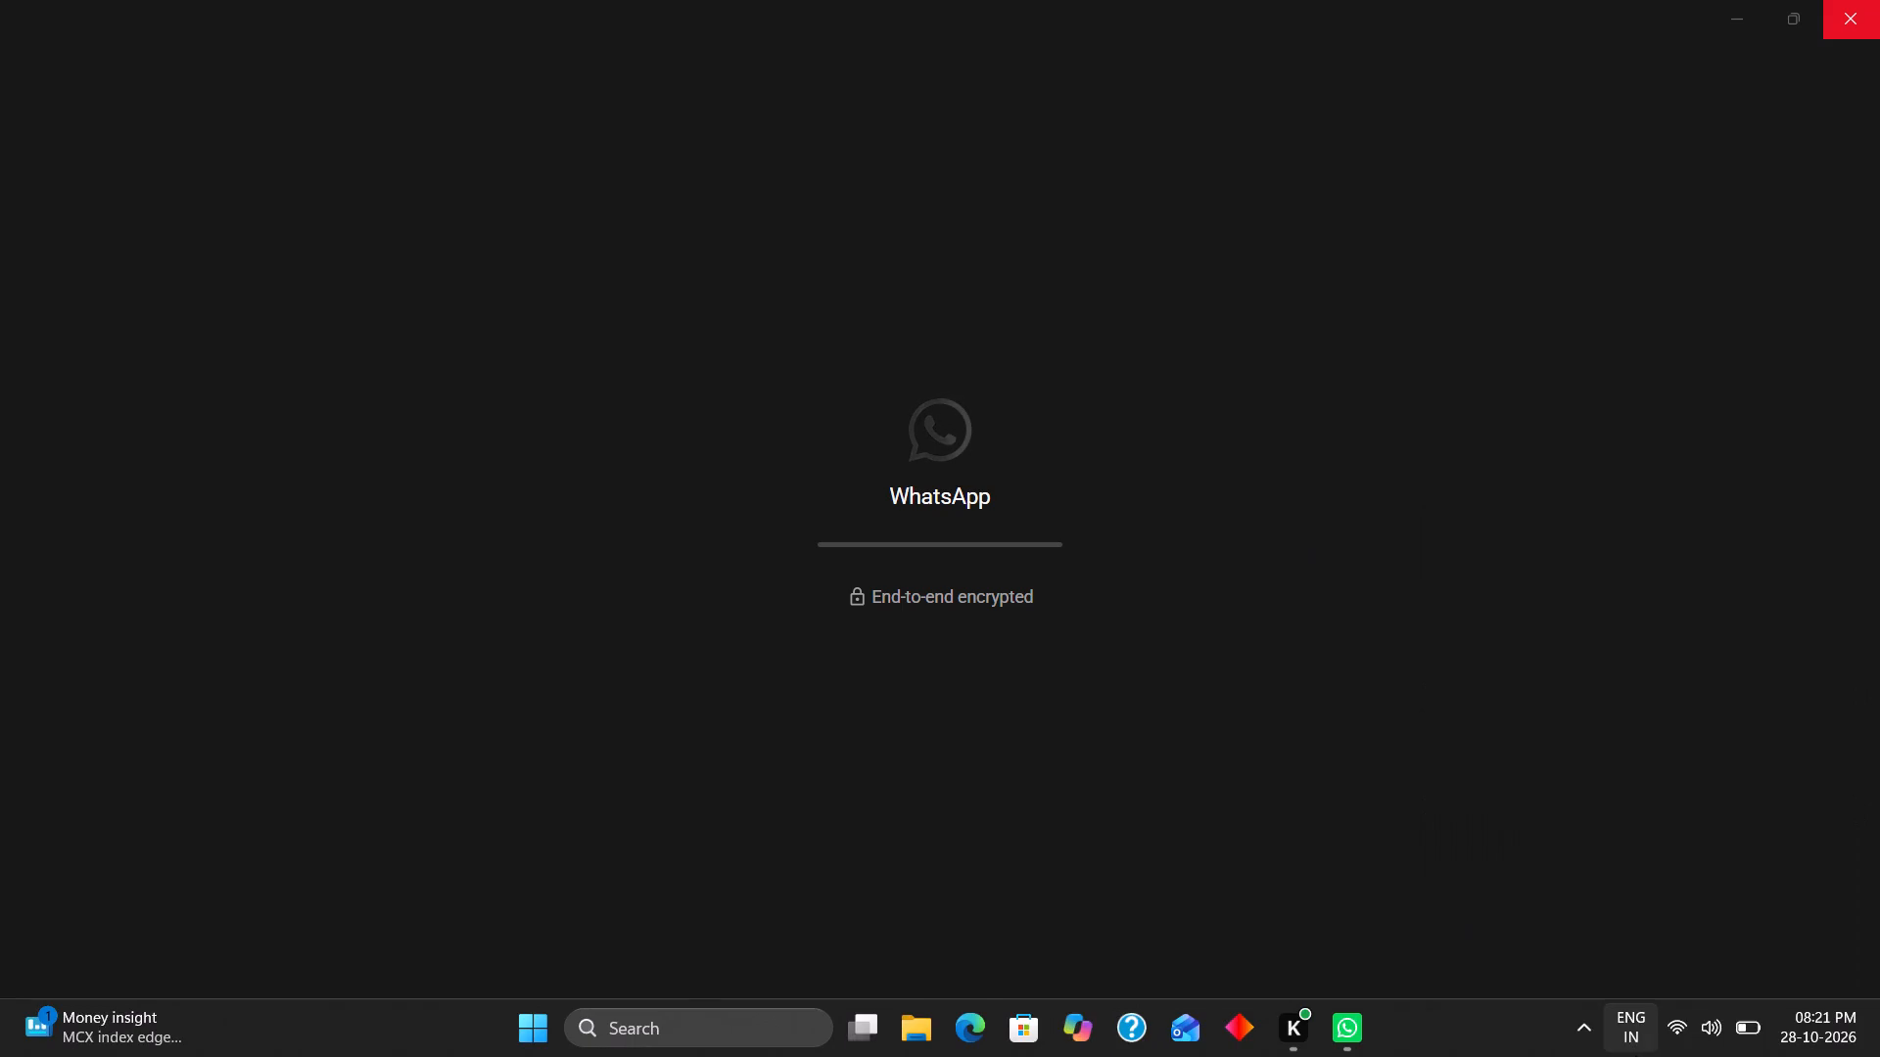
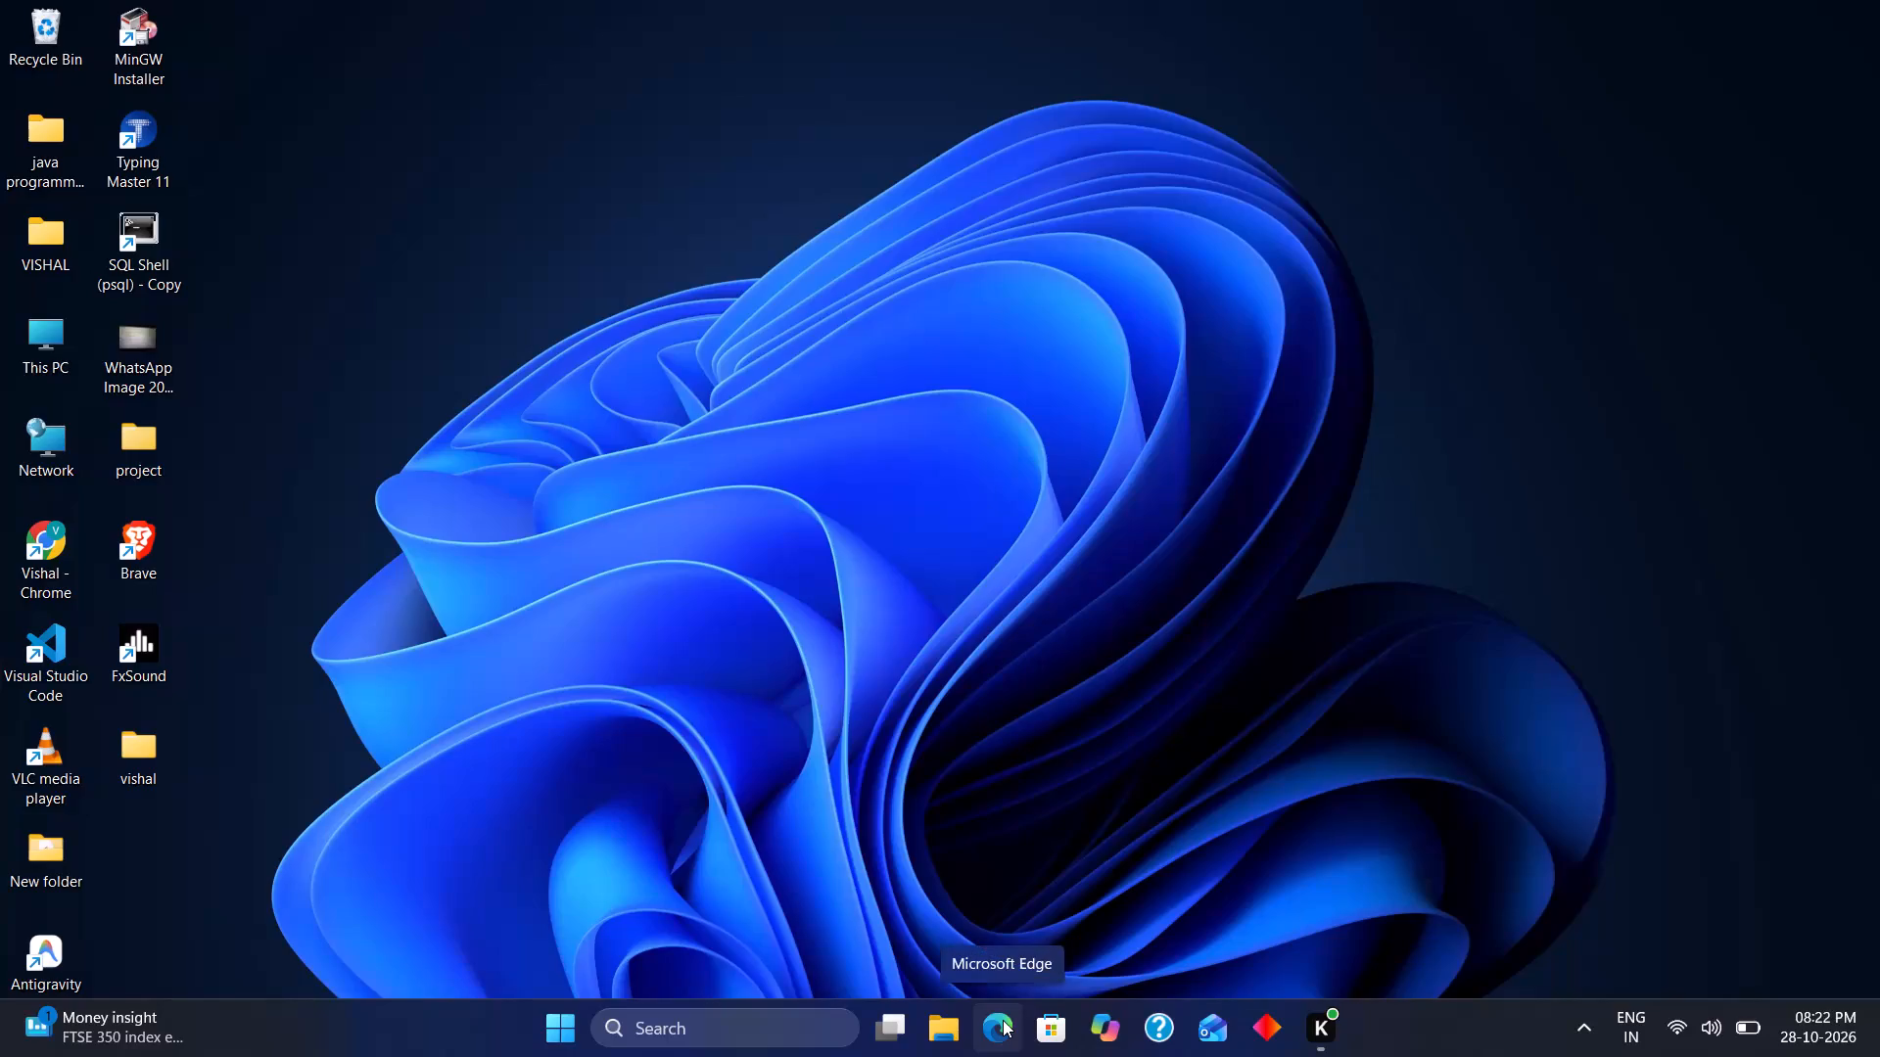
Switch to Microsoft Edge and enter "whatsapp." in the new tab page's web search.
{"action": "left_click", "coordinate": [1003, 1020]}
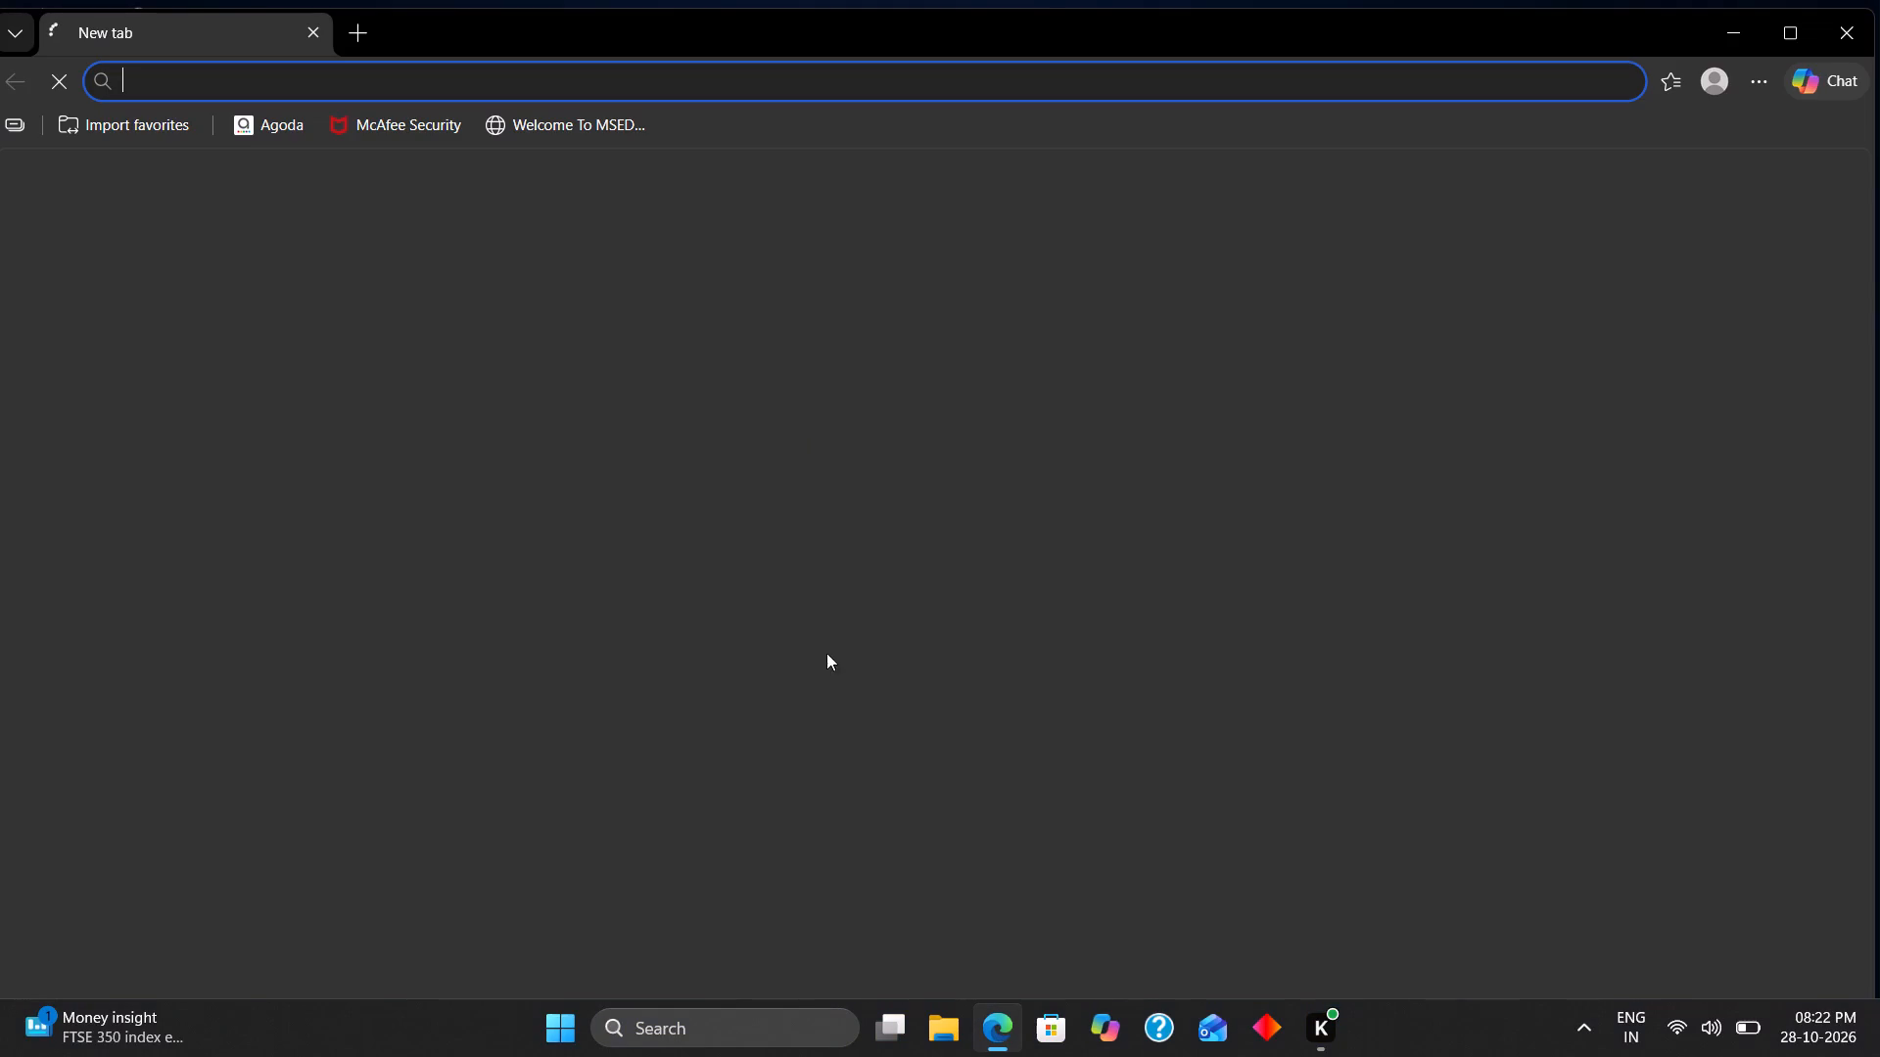
{"action": "left_click", "coordinate": [719, 262]}
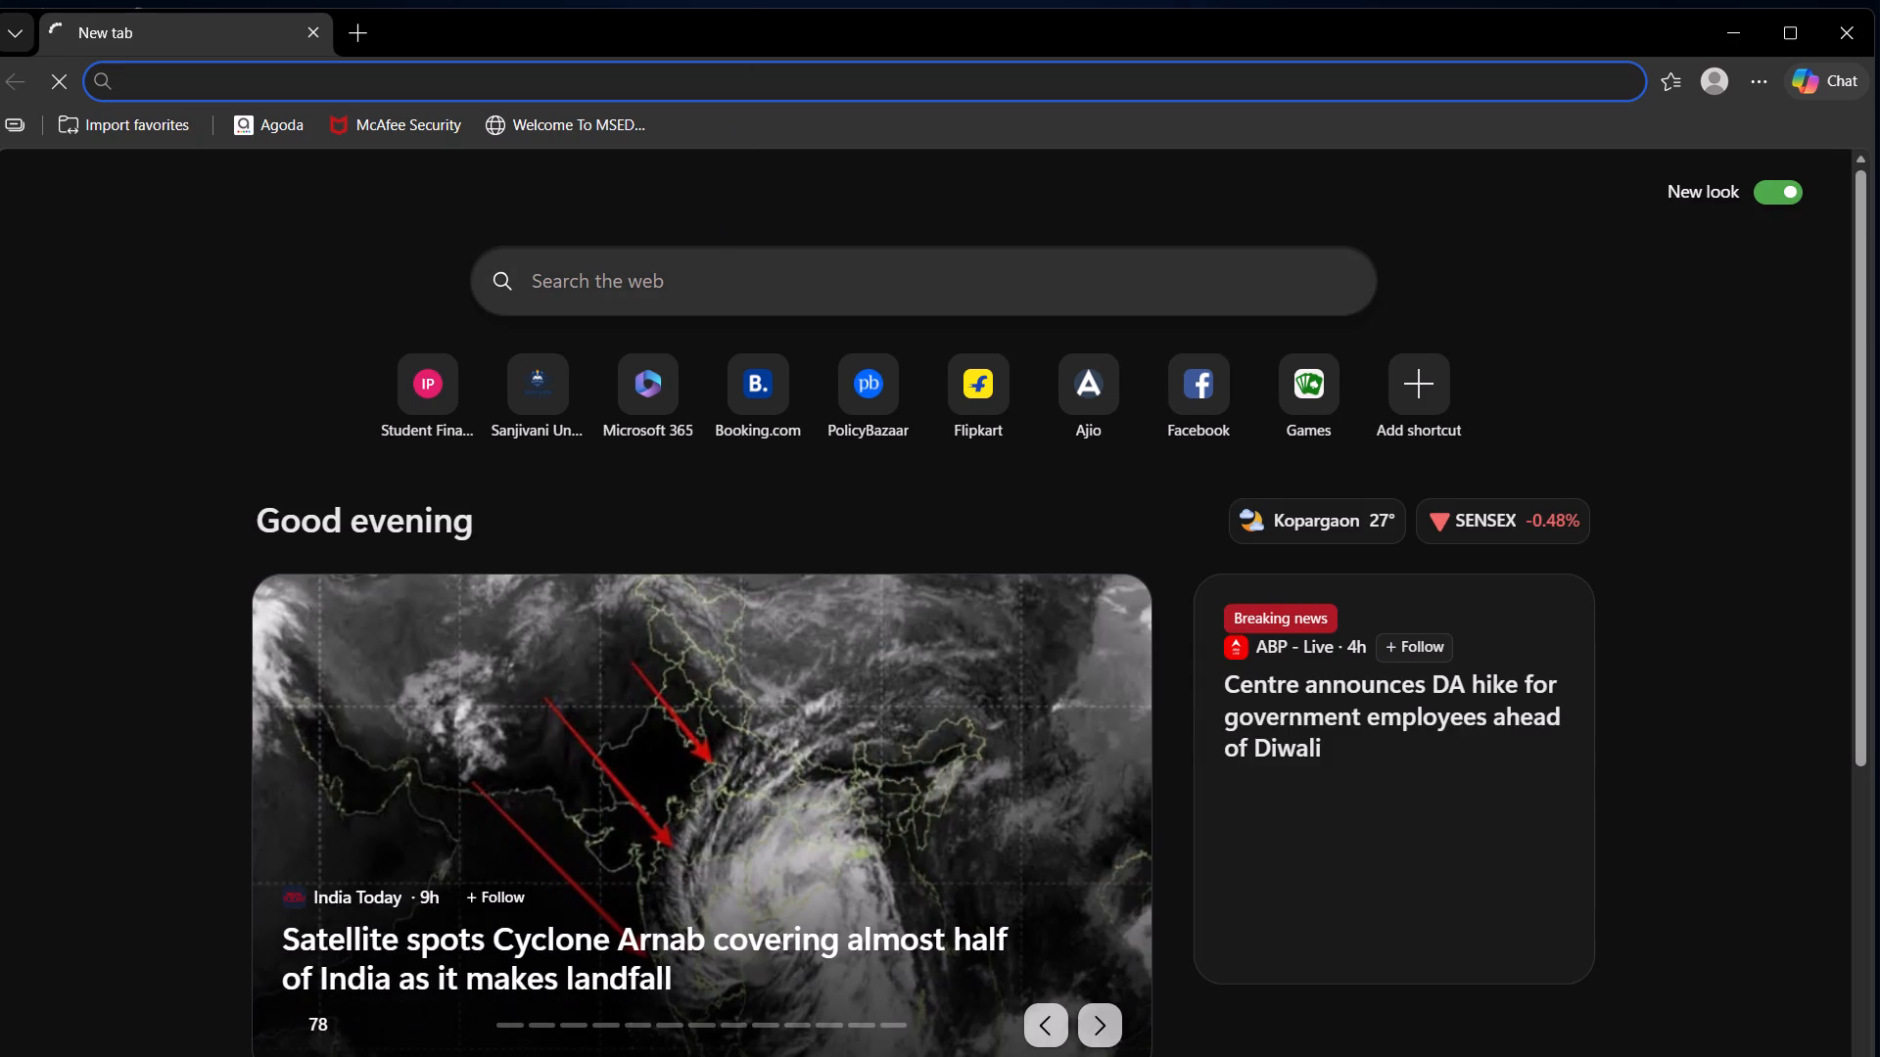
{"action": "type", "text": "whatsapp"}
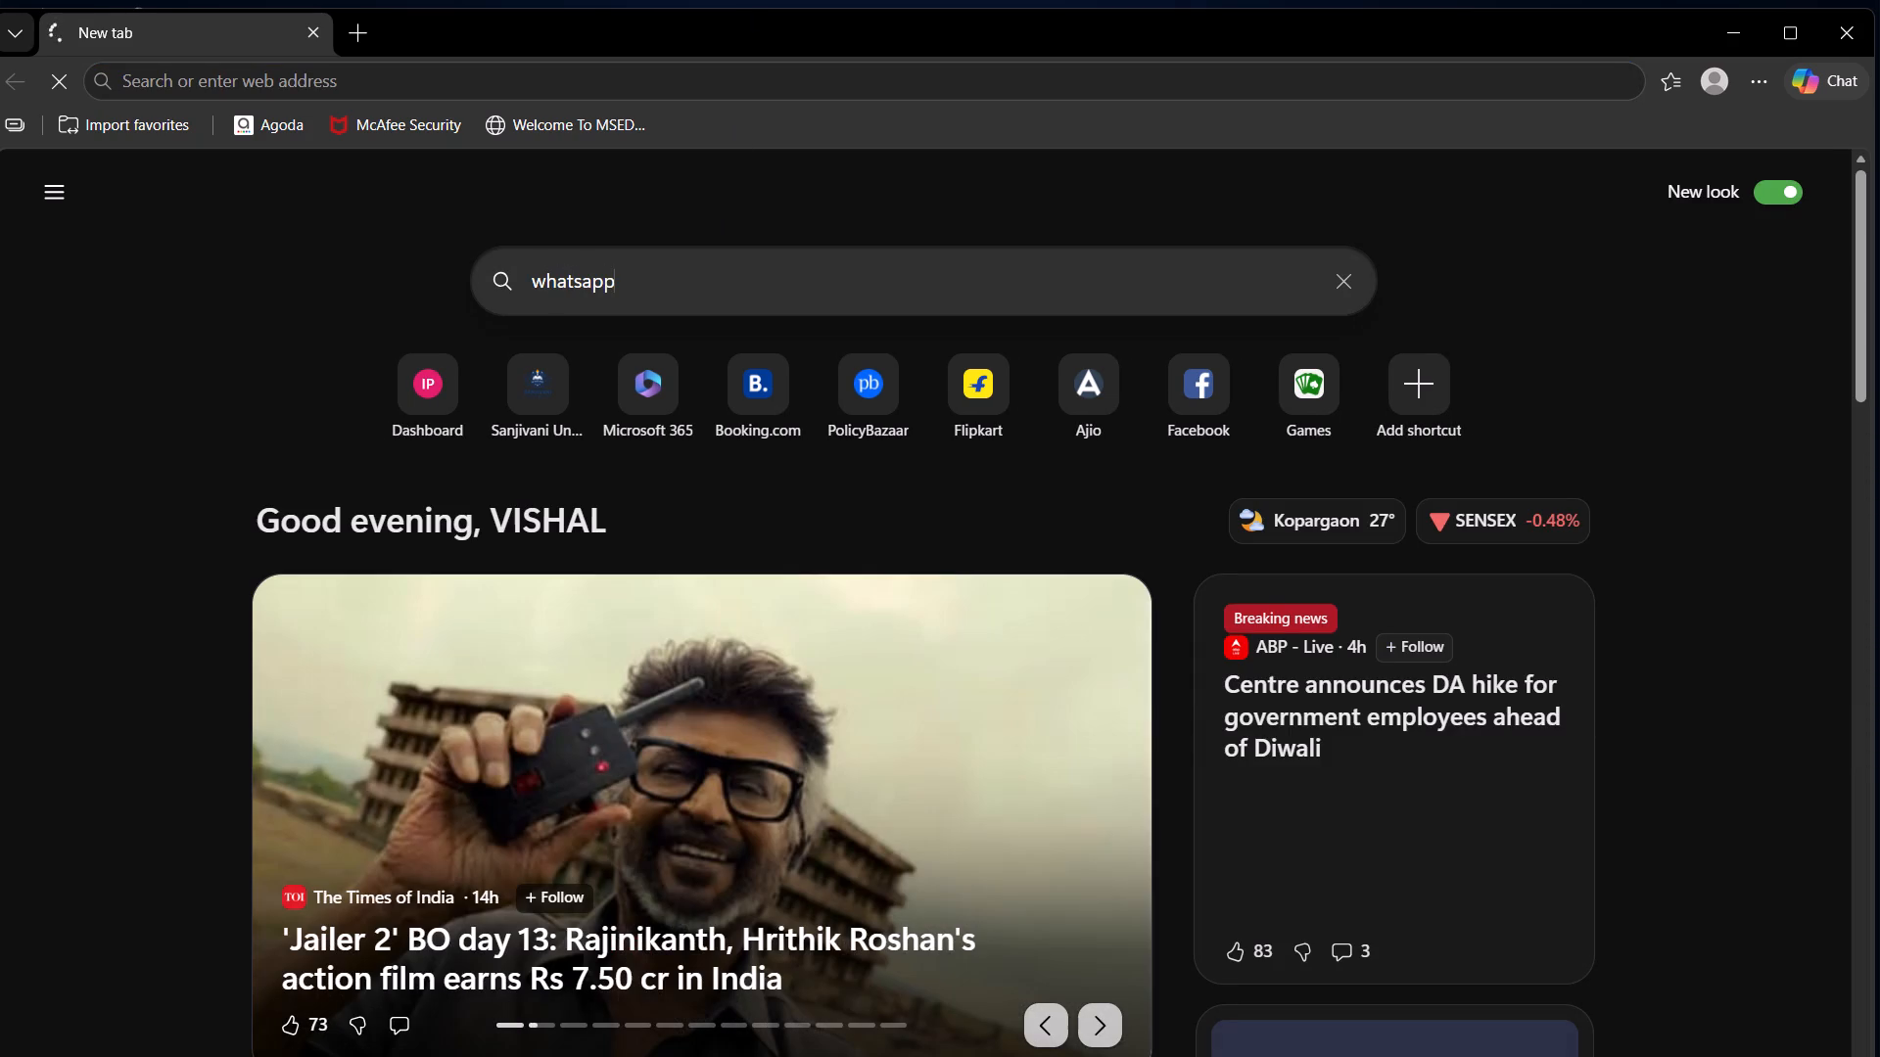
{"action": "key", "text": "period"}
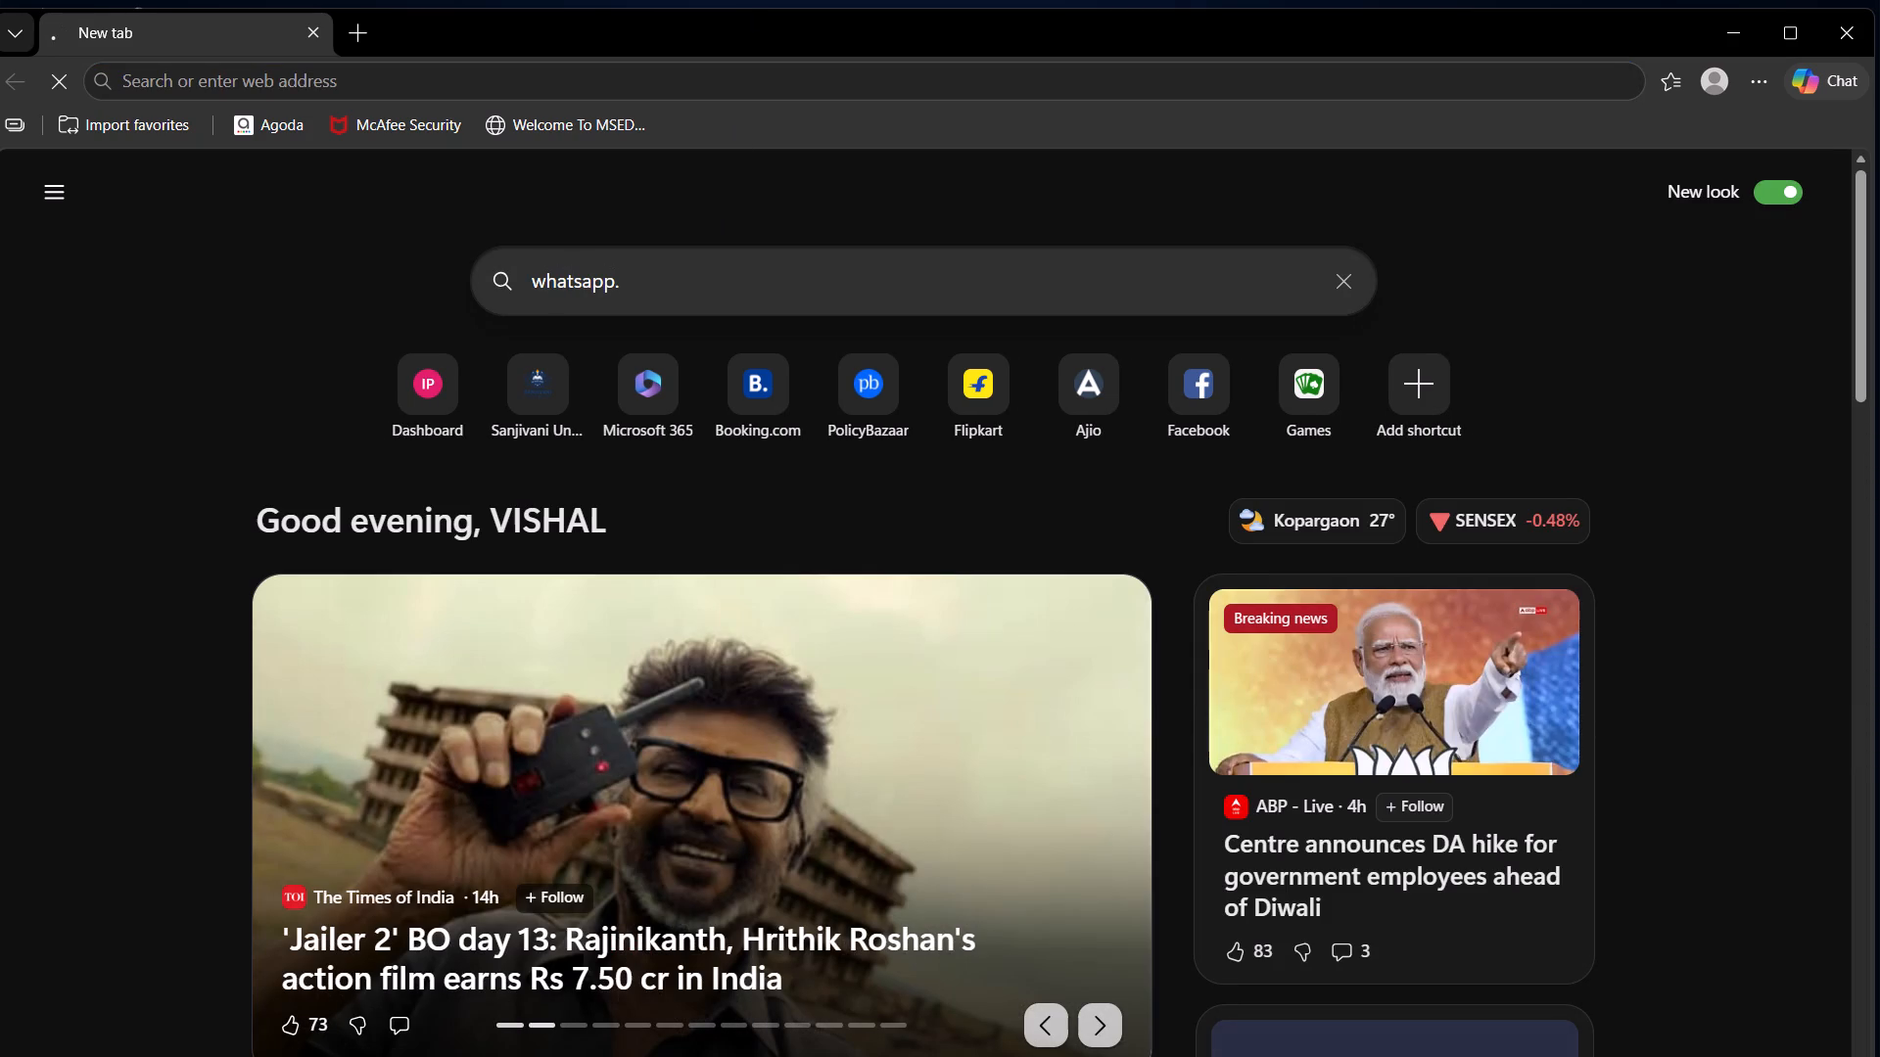
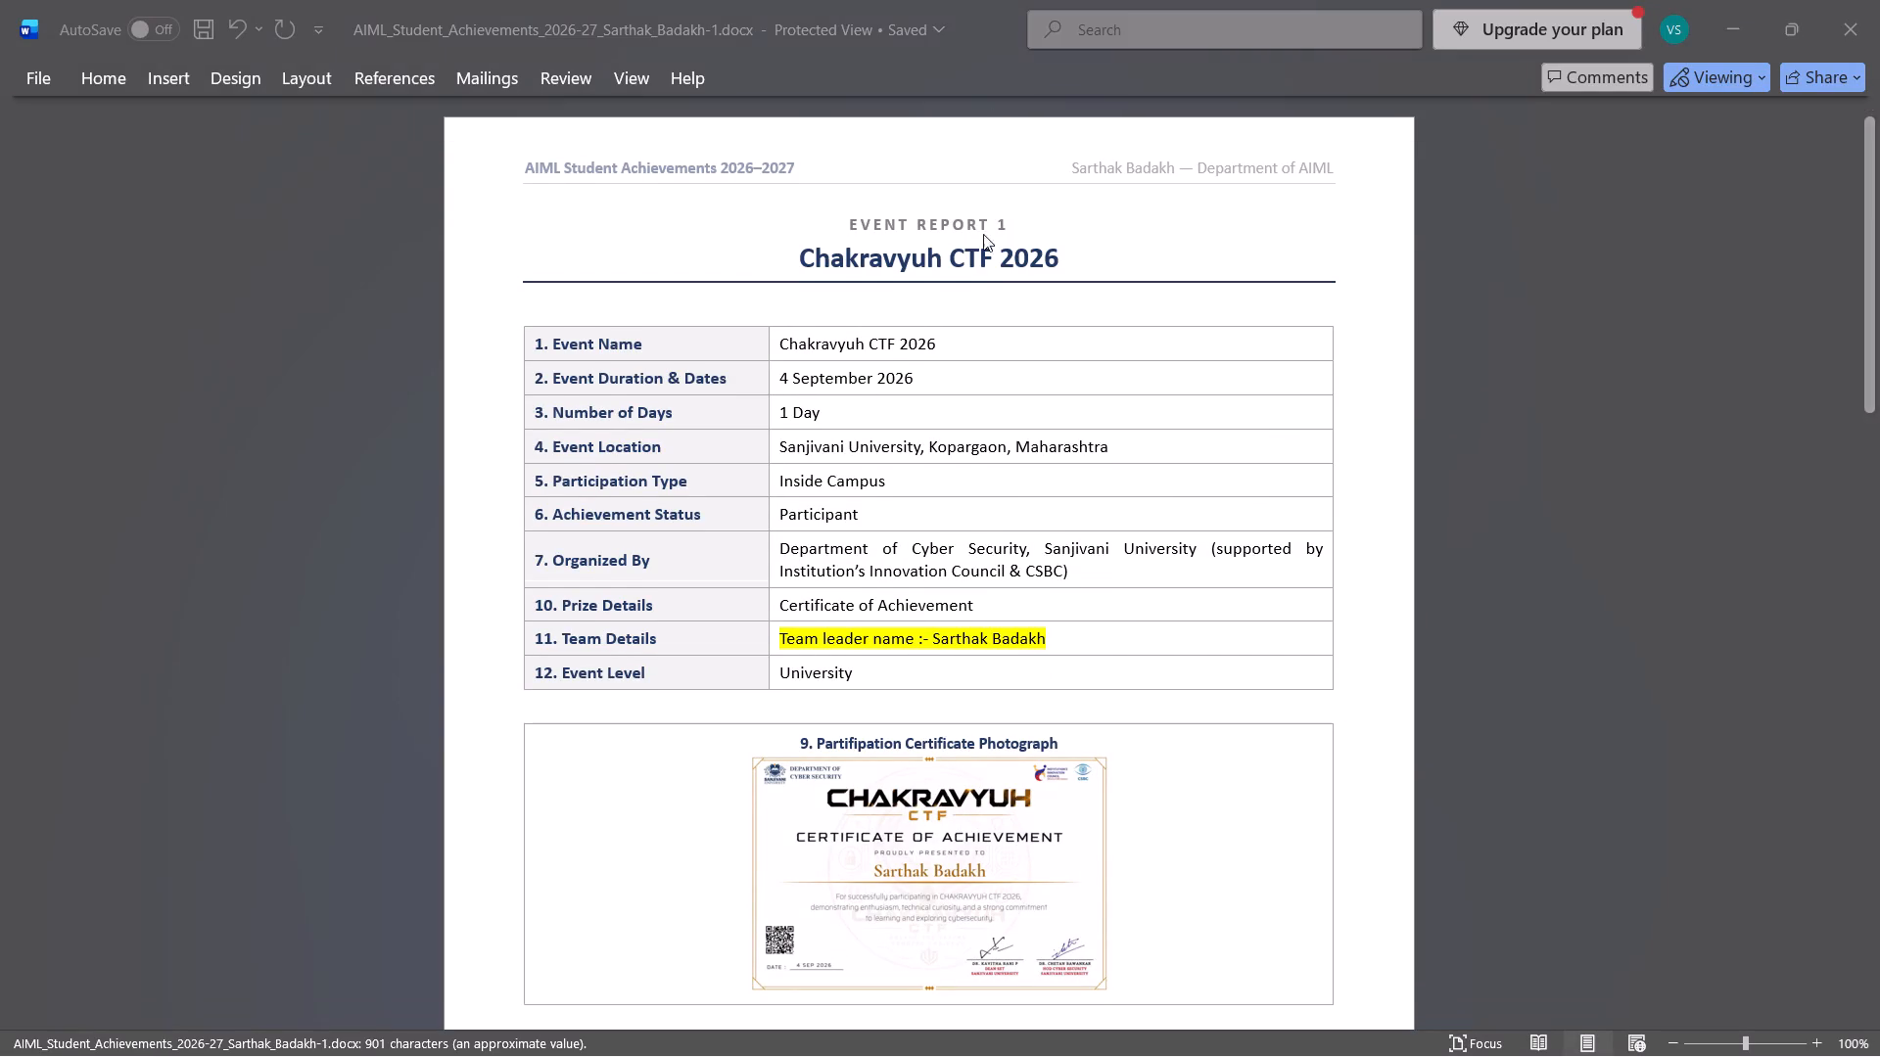
Review both event reports in the student achievements document, including their detail tables and certificate photographs.
{"action": "scroll", "coordinate": [985, 288], "scroll_direction": "down", "scroll_amount": 1}
{"action": "scroll", "coordinate": [985, 288], "scroll_direction": "up", "scroll_amount": 1}
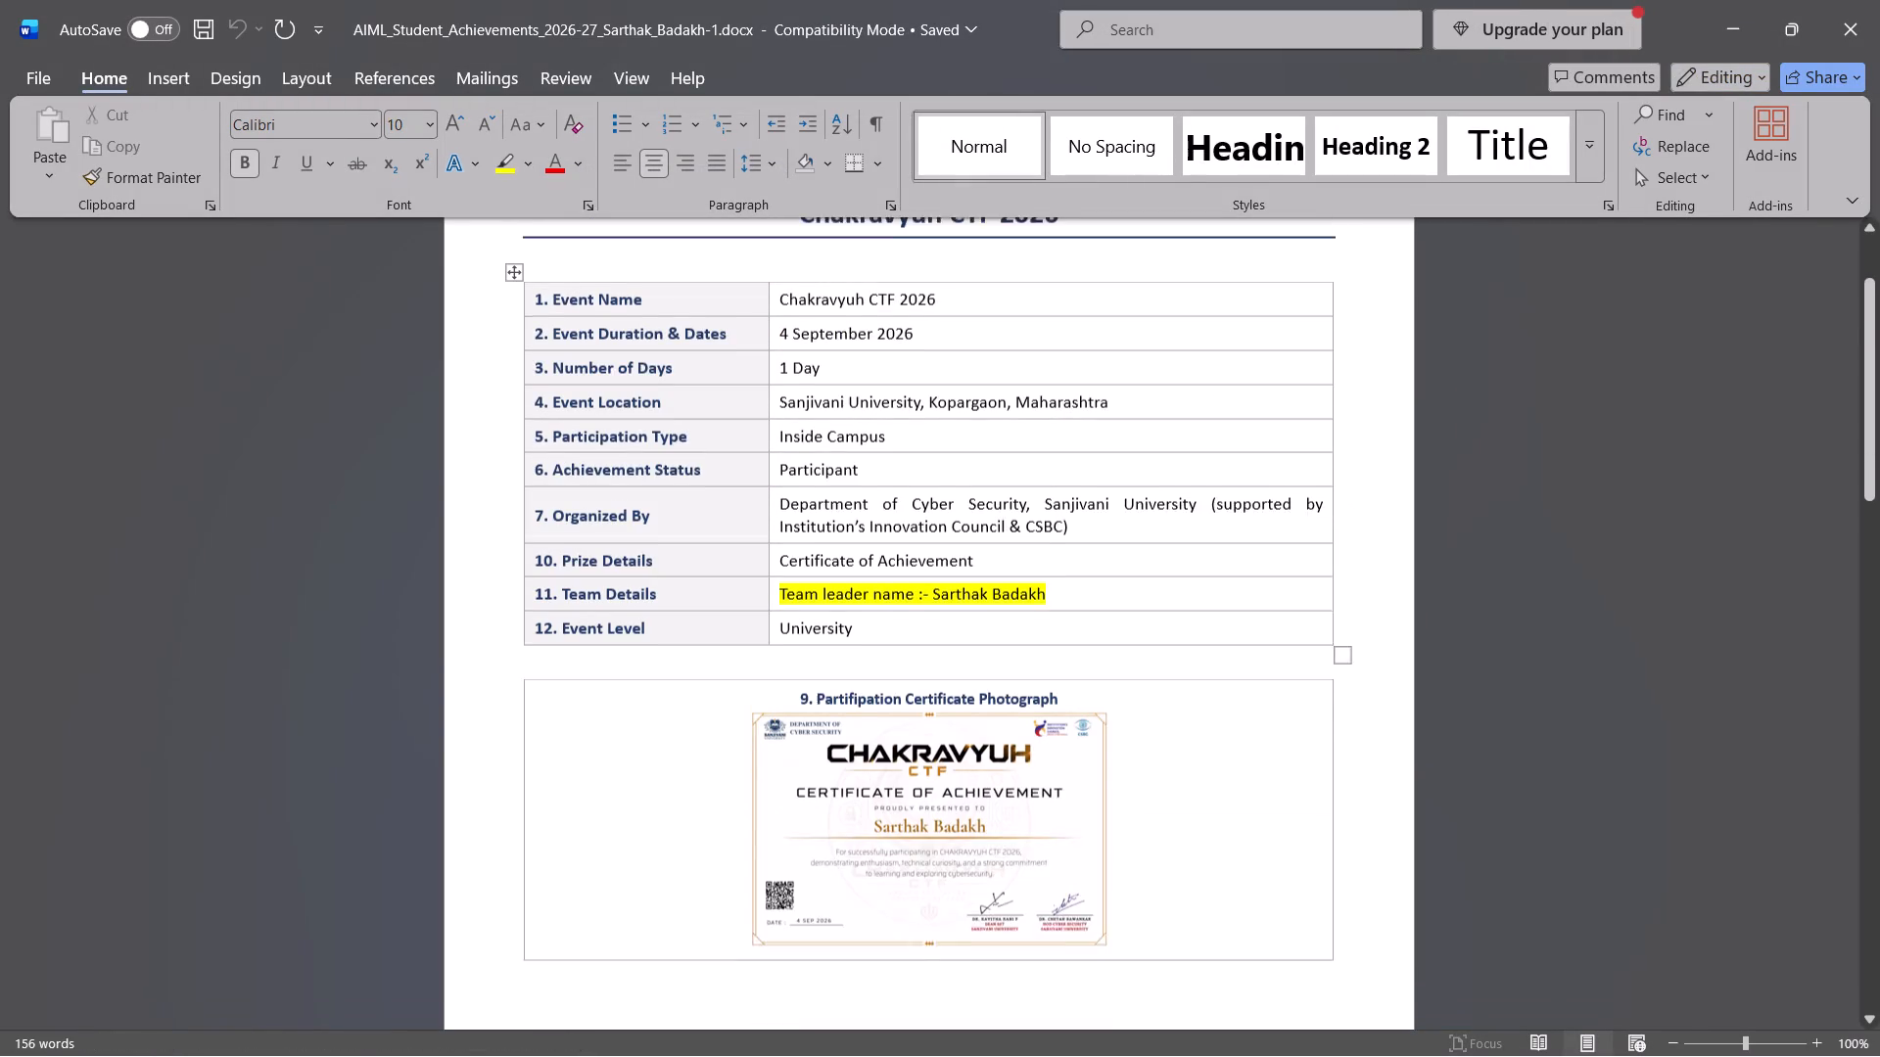
{"action": "scroll", "coordinate": [985, 288], "scroll_direction": "up", "scroll_amount": 1}
{"action": "scroll", "coordinate": [985, 288], "scroll_direction": "down", "scroll_amount": 2}
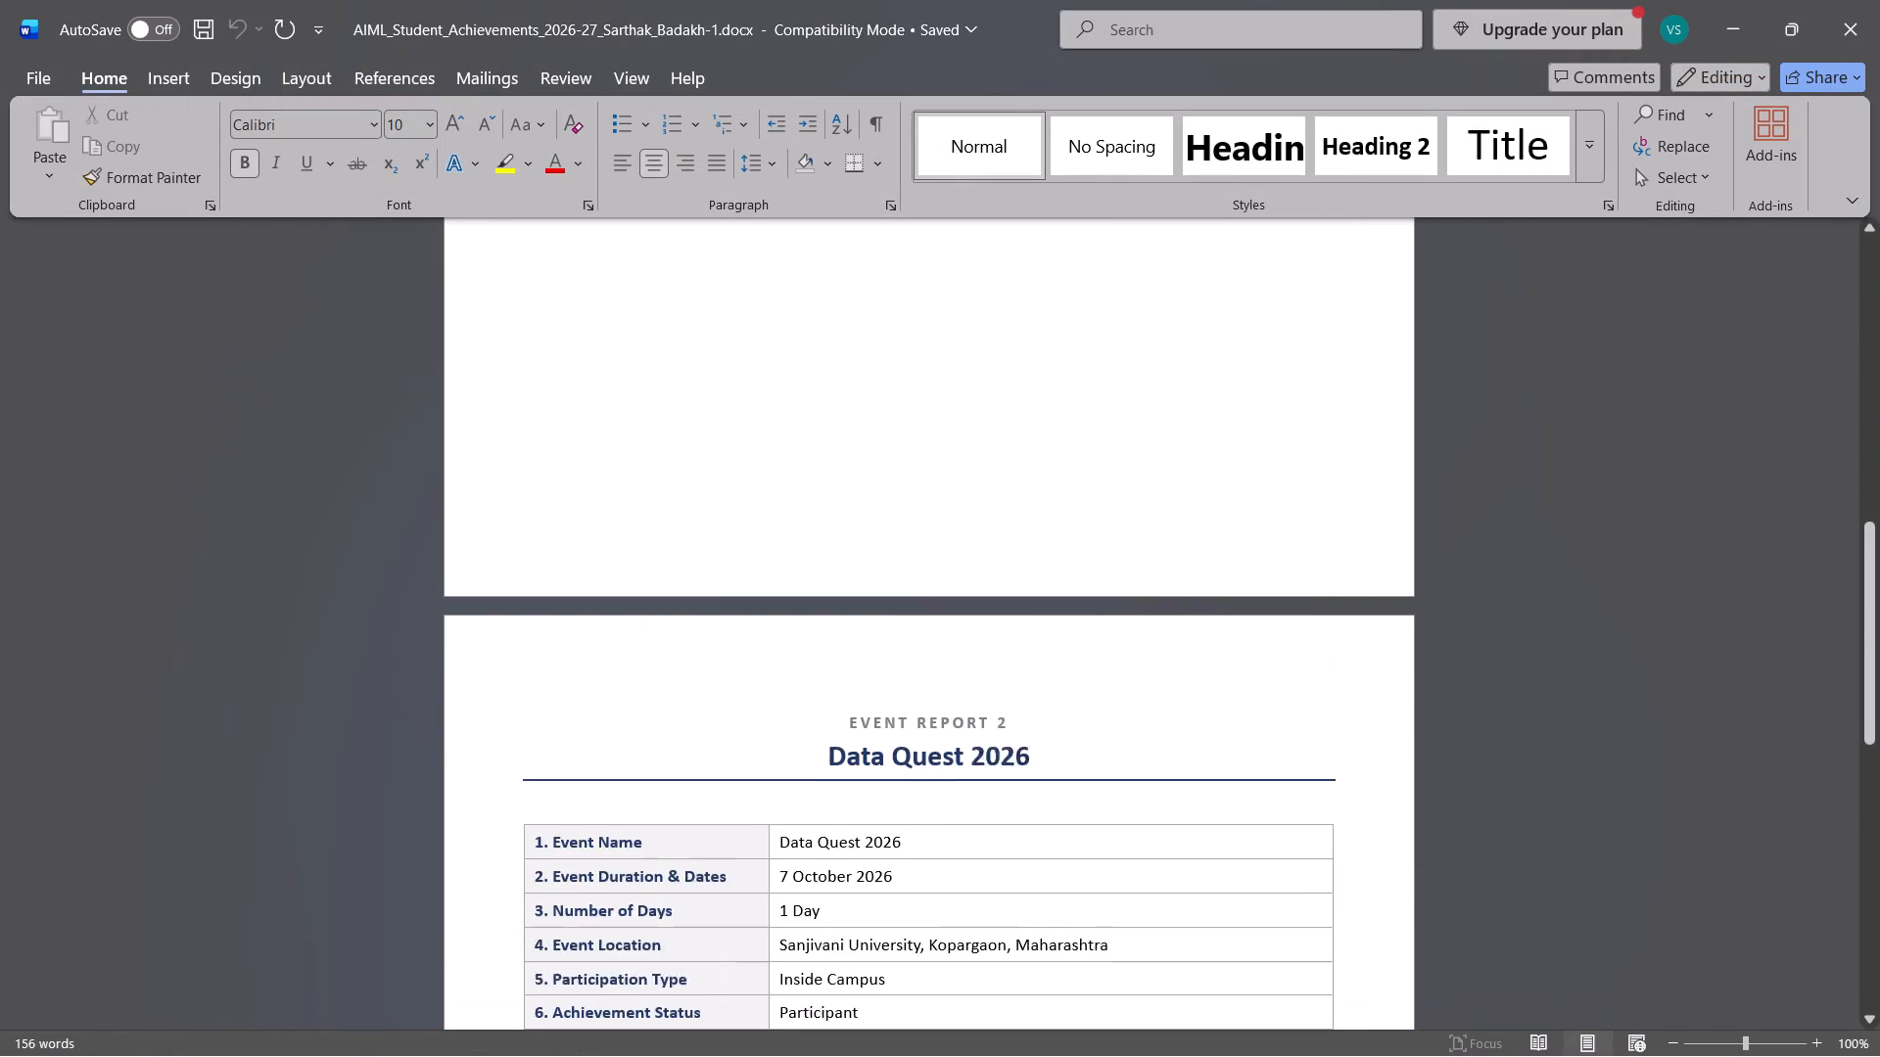
{"action": "scroll", "coordinate": [985, 288], "scroll_direction": "down", "scroll_amount": 6}
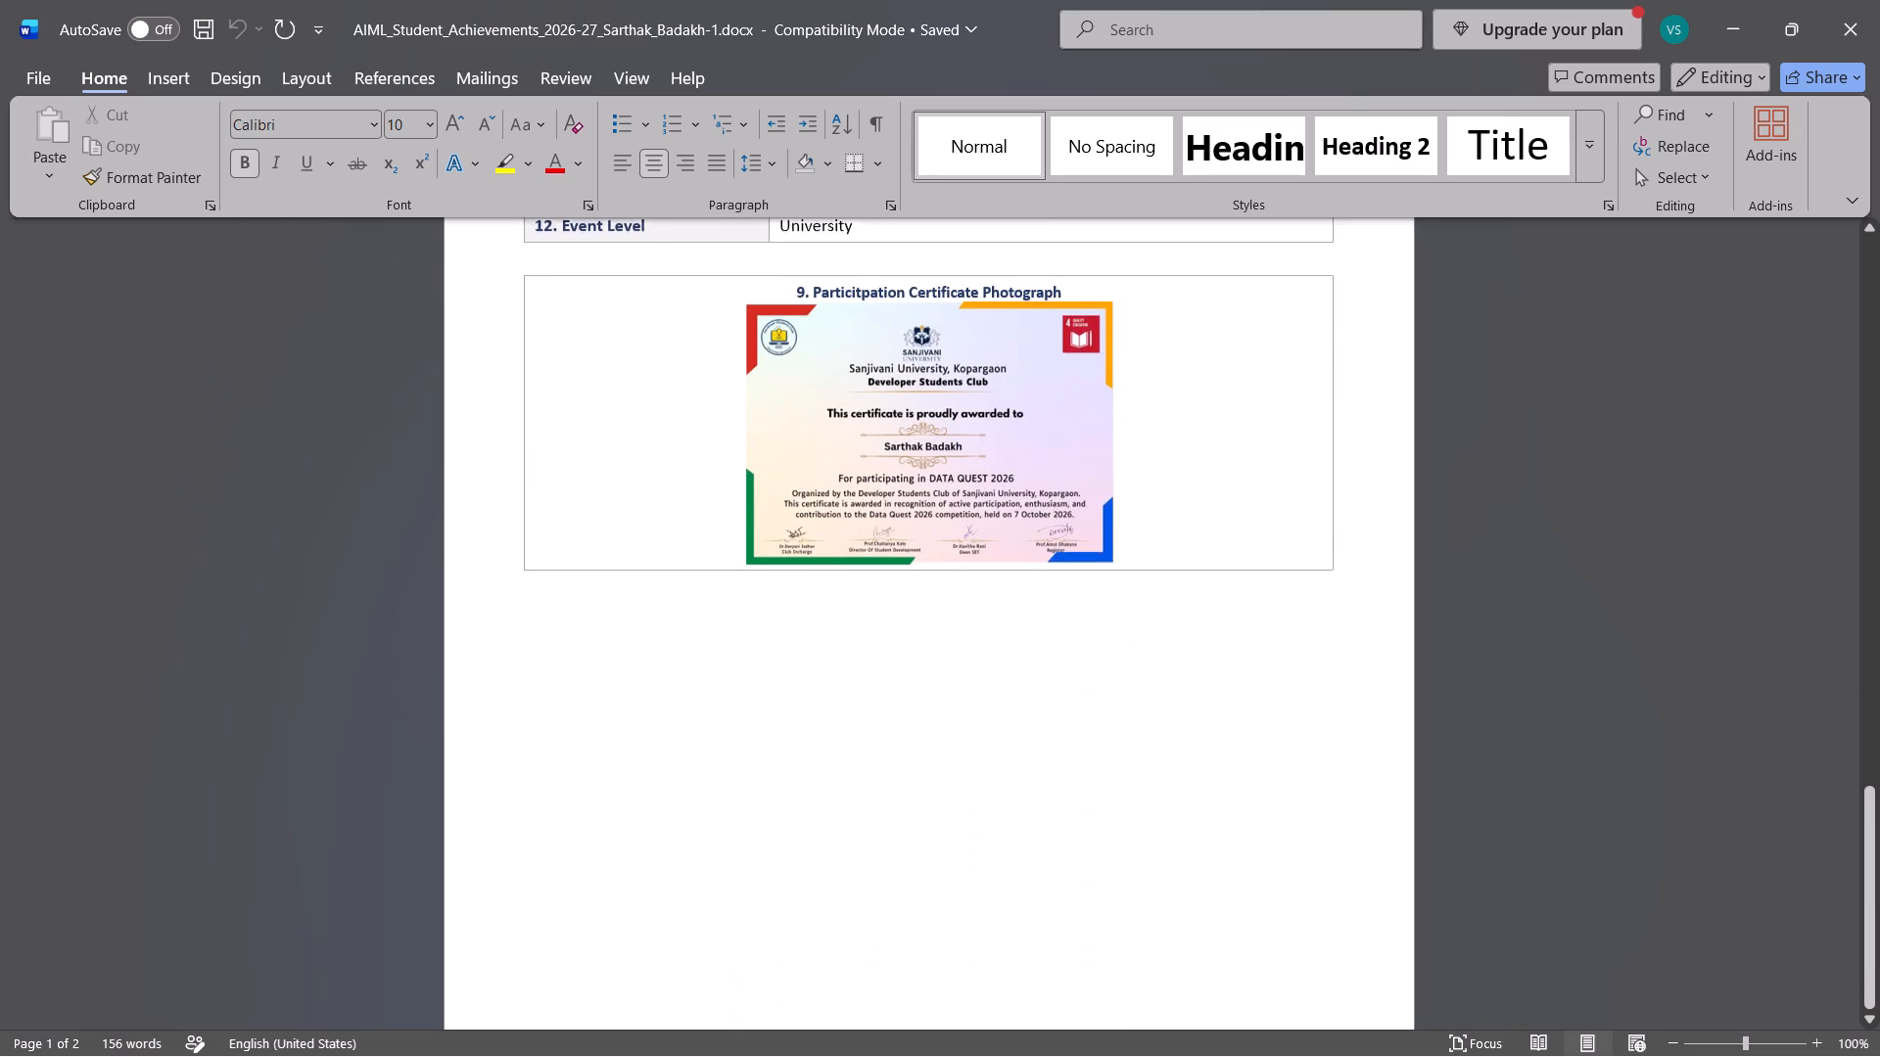
{"action": "scroll", "coordinate": [985, 288], "scroll_direction": "down", "scroll_amount": 4}
{"action": "scroll", "coordinate": [985, 288], "scroll_direction": "up", "scroll_amount": 4}
{"action": "scroll", "coordinate": [985, 288], "scroll_direction": "down", "scroll_amount": 4}
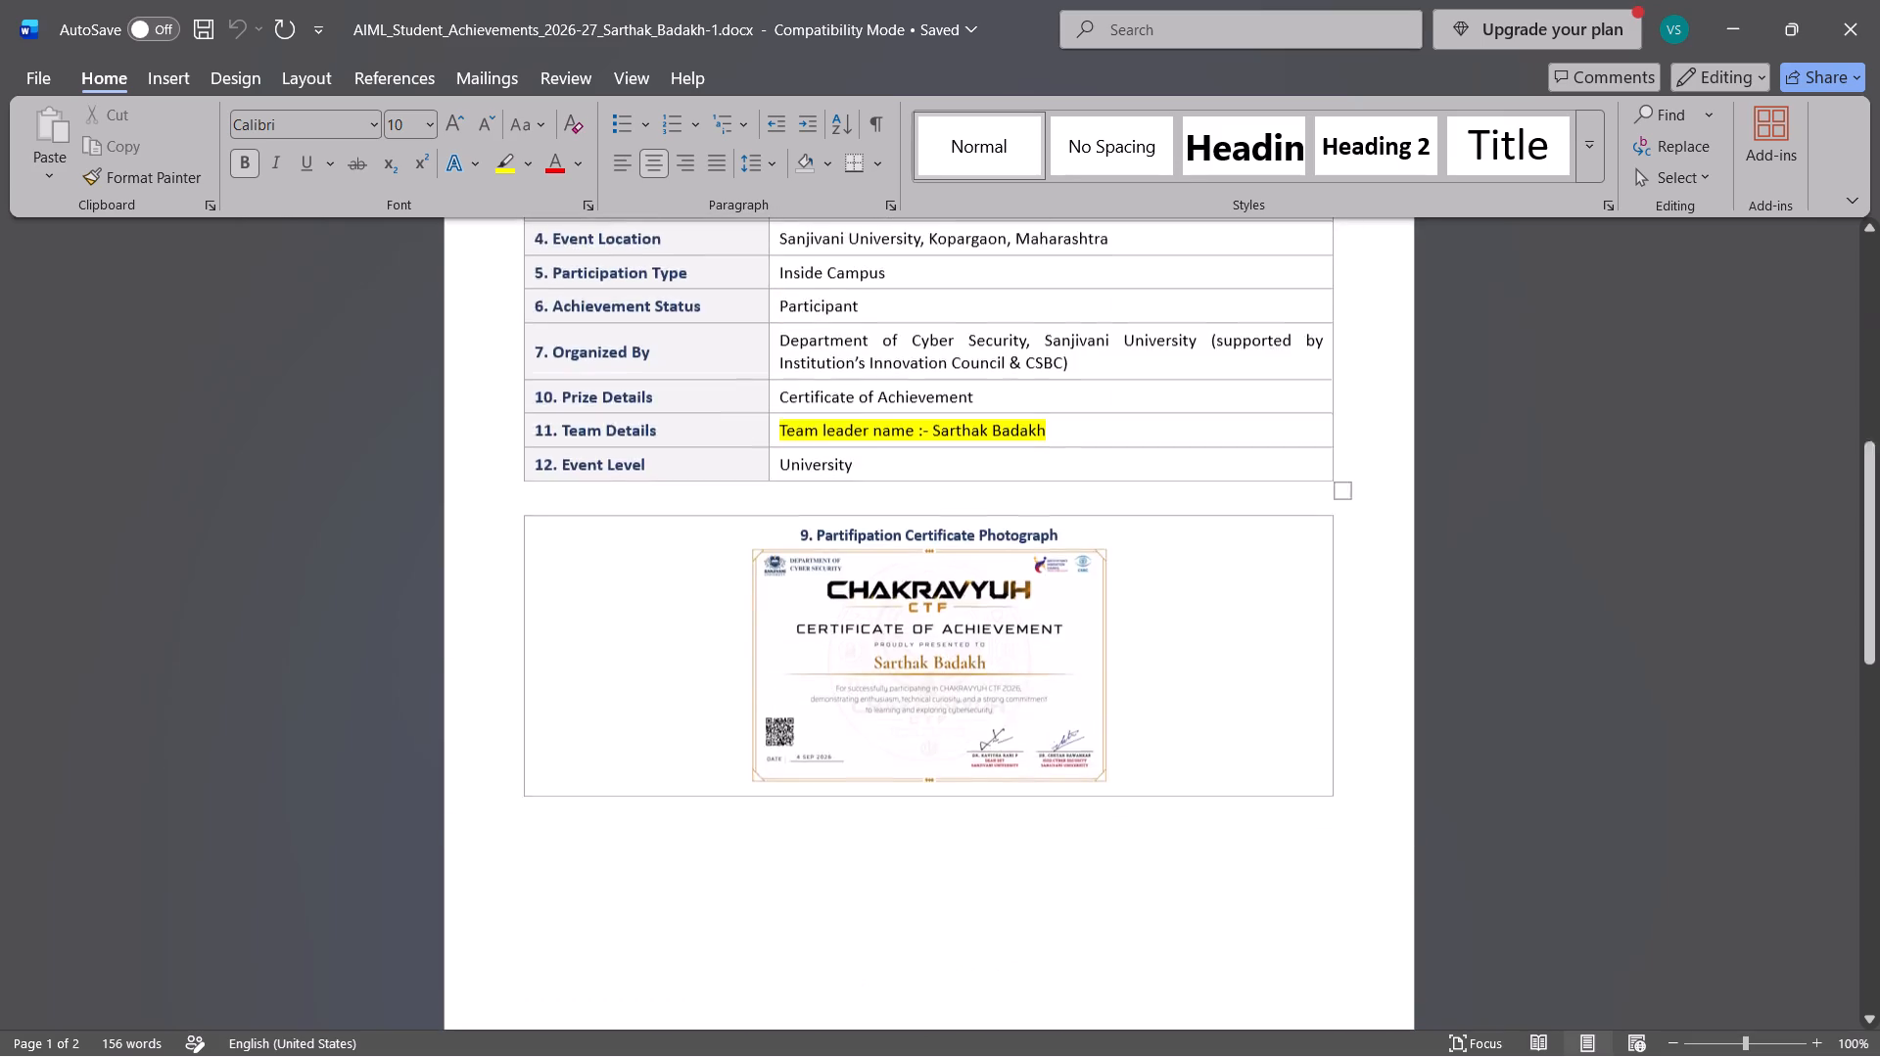
{"action": "scroll", "coordinate": [985, 288], "scroll_direction": "down", "scroll_amount": 10}
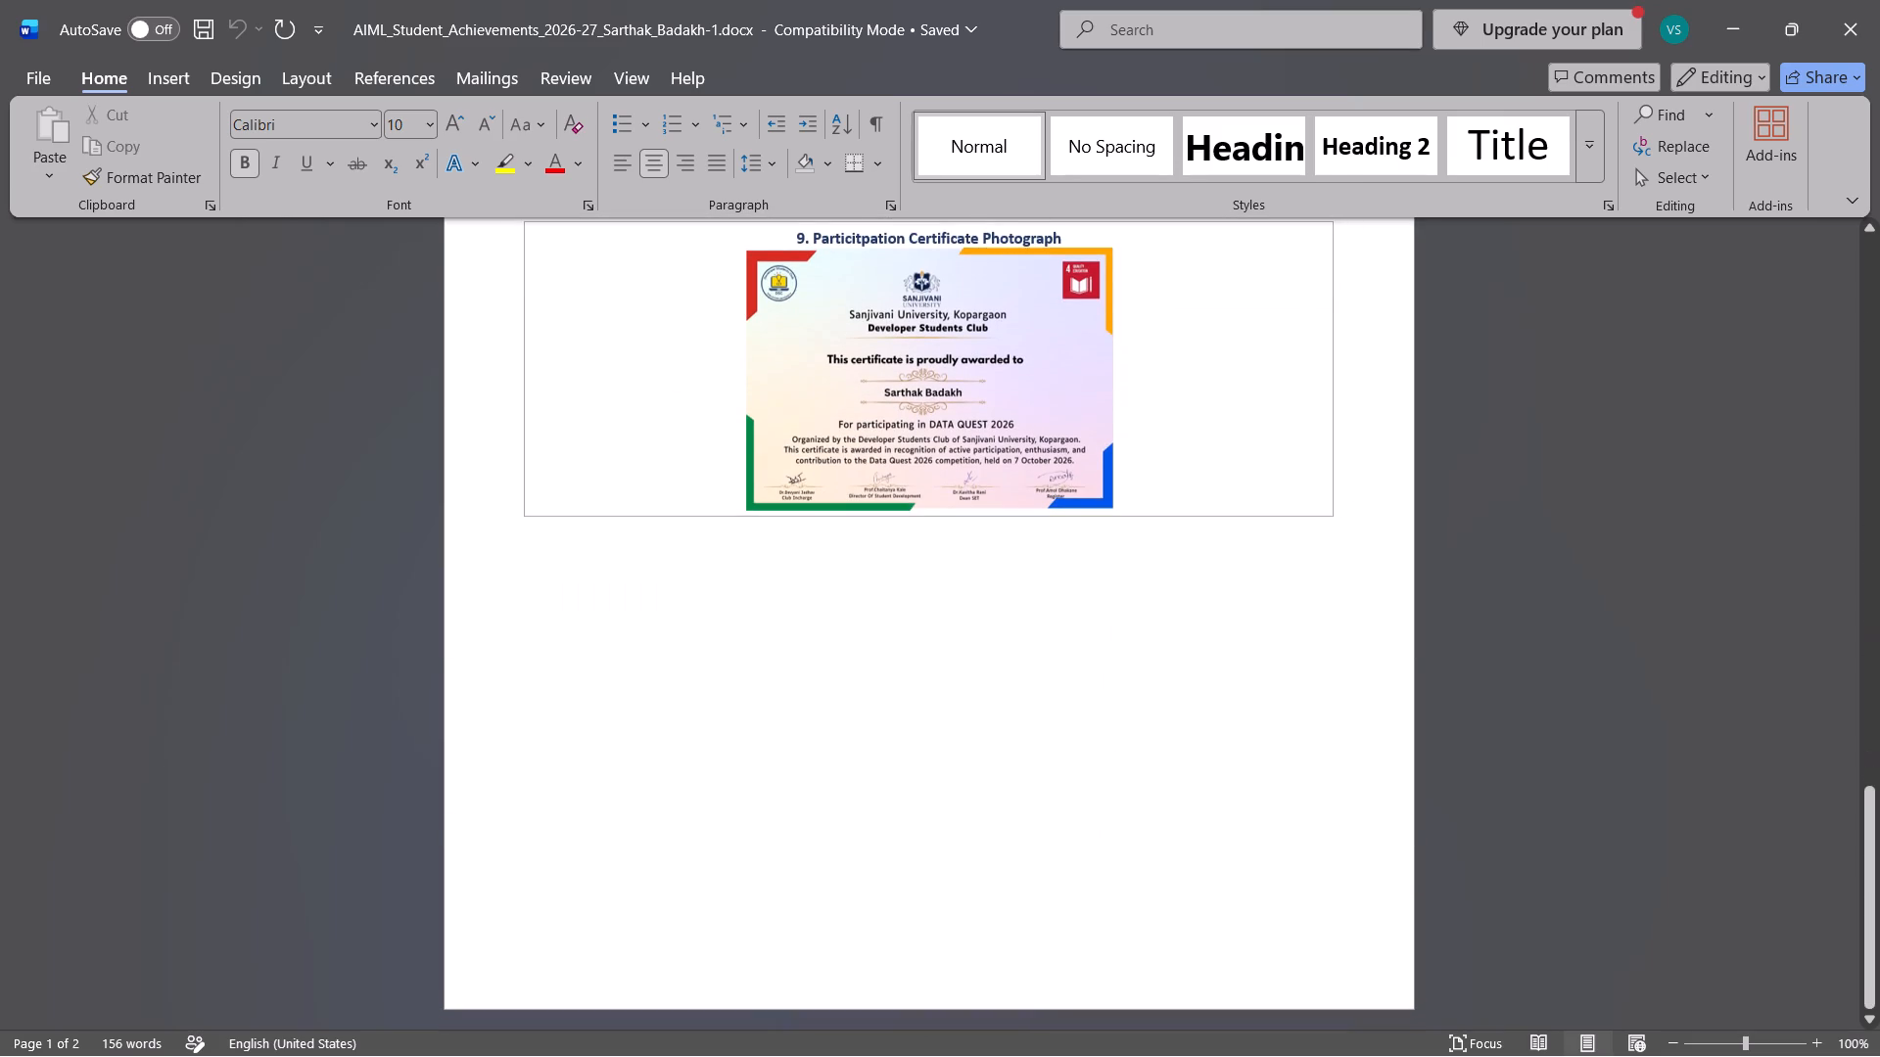
{"action": "scroll", "coordinate": [985, 288], "scroll_direction": "up", "scroll_amount": 13}
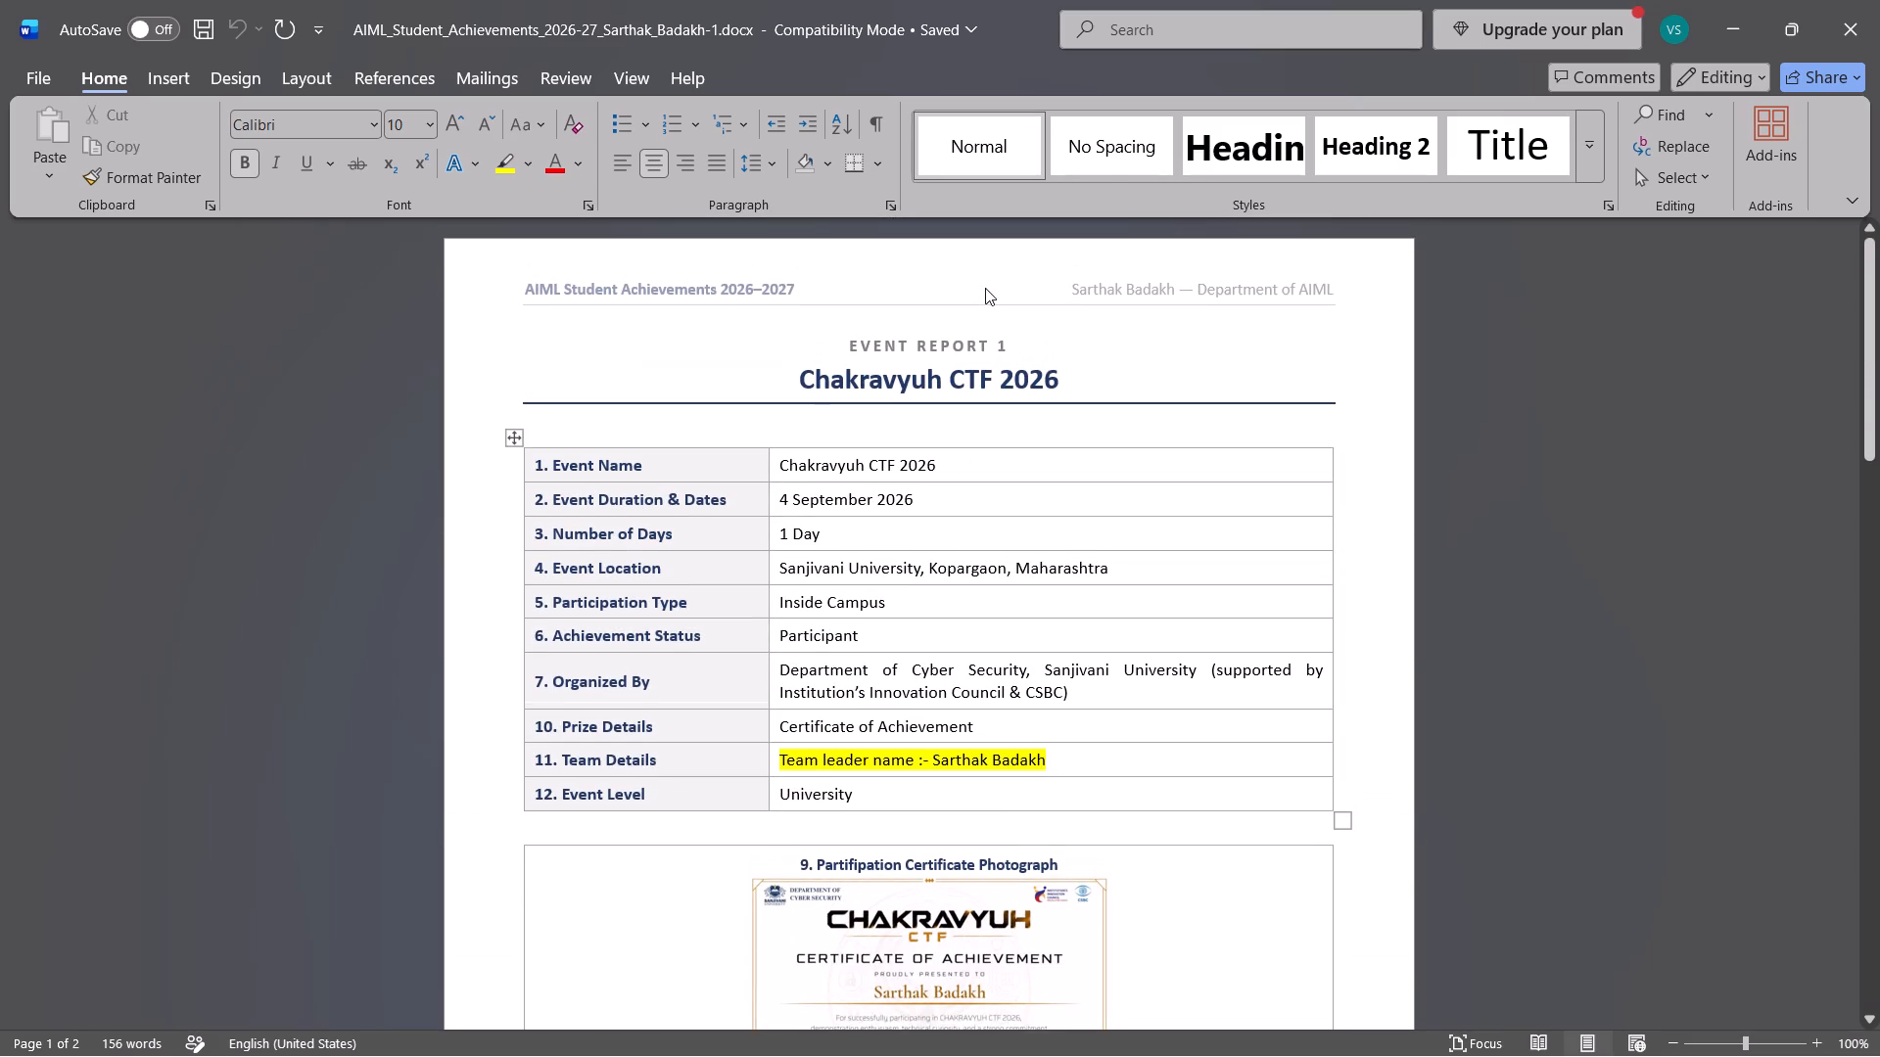
{"action": "scroll", "coordinate": [985, 288], "scroll_direction": "up", "scroll_amount": 3}
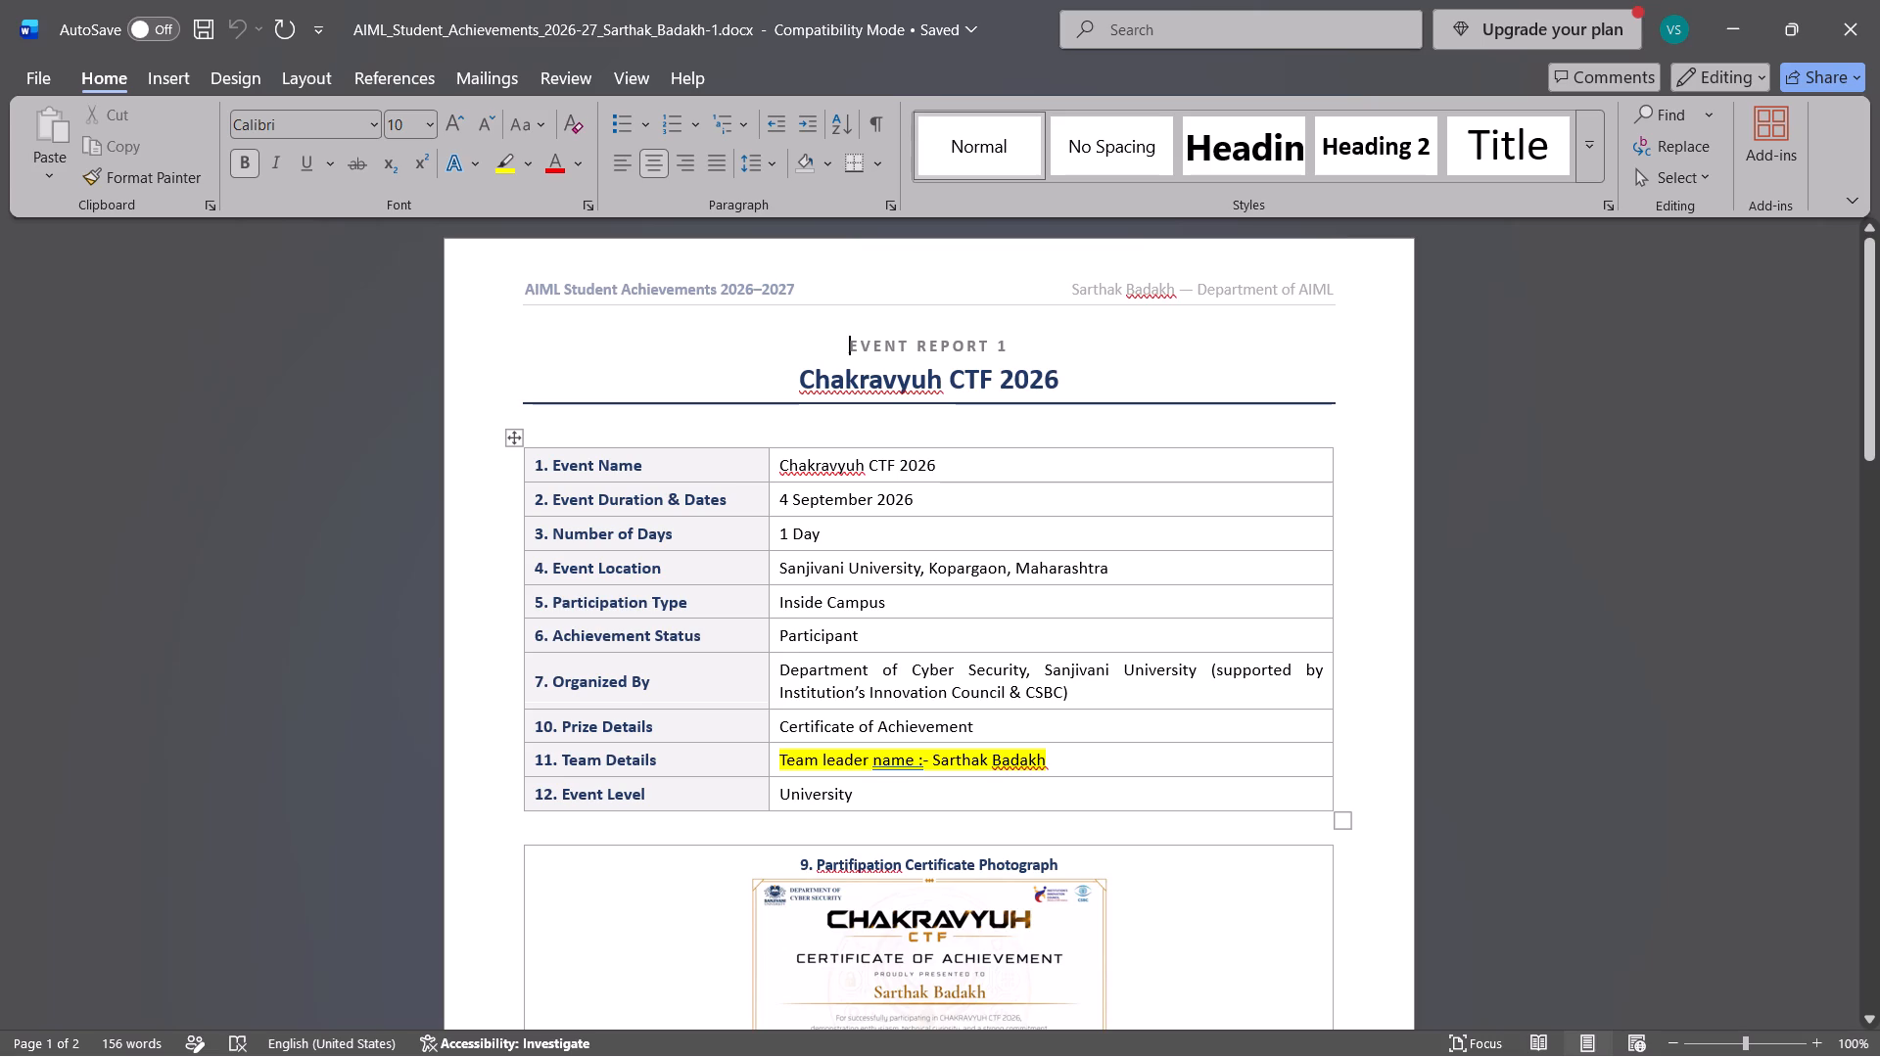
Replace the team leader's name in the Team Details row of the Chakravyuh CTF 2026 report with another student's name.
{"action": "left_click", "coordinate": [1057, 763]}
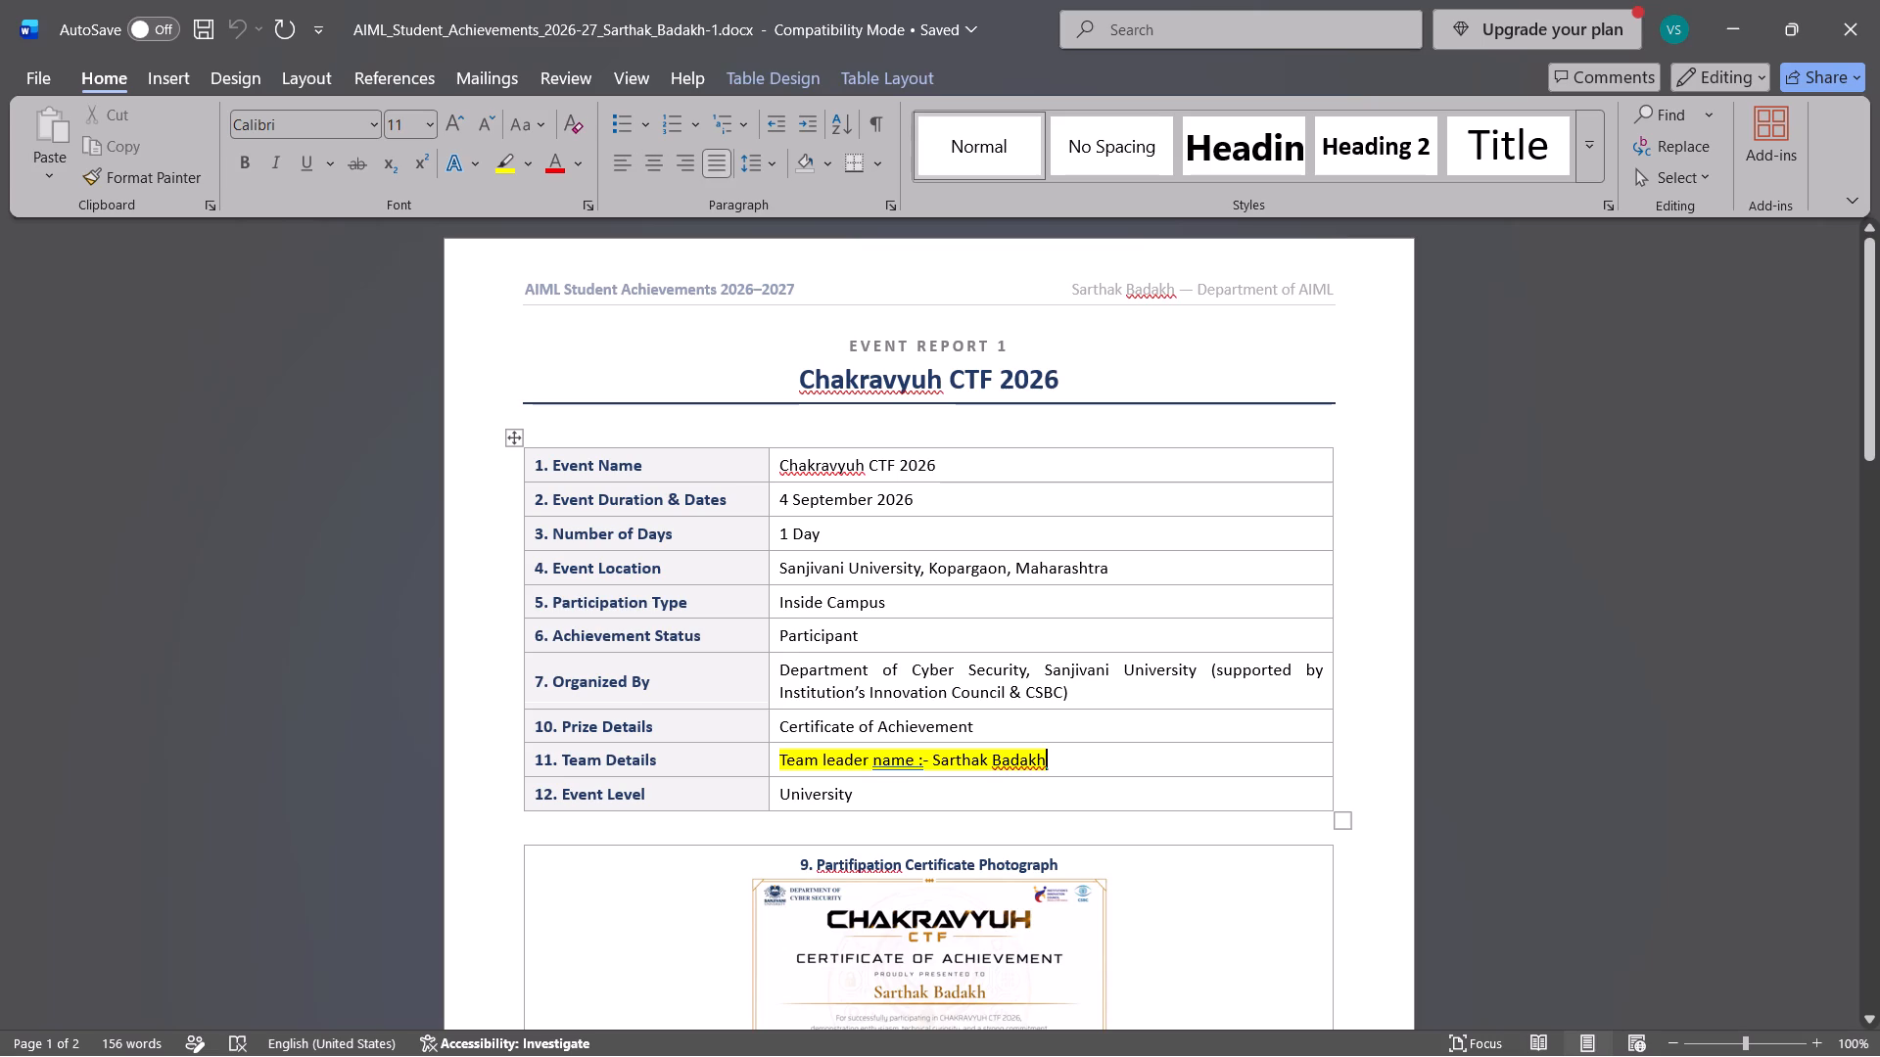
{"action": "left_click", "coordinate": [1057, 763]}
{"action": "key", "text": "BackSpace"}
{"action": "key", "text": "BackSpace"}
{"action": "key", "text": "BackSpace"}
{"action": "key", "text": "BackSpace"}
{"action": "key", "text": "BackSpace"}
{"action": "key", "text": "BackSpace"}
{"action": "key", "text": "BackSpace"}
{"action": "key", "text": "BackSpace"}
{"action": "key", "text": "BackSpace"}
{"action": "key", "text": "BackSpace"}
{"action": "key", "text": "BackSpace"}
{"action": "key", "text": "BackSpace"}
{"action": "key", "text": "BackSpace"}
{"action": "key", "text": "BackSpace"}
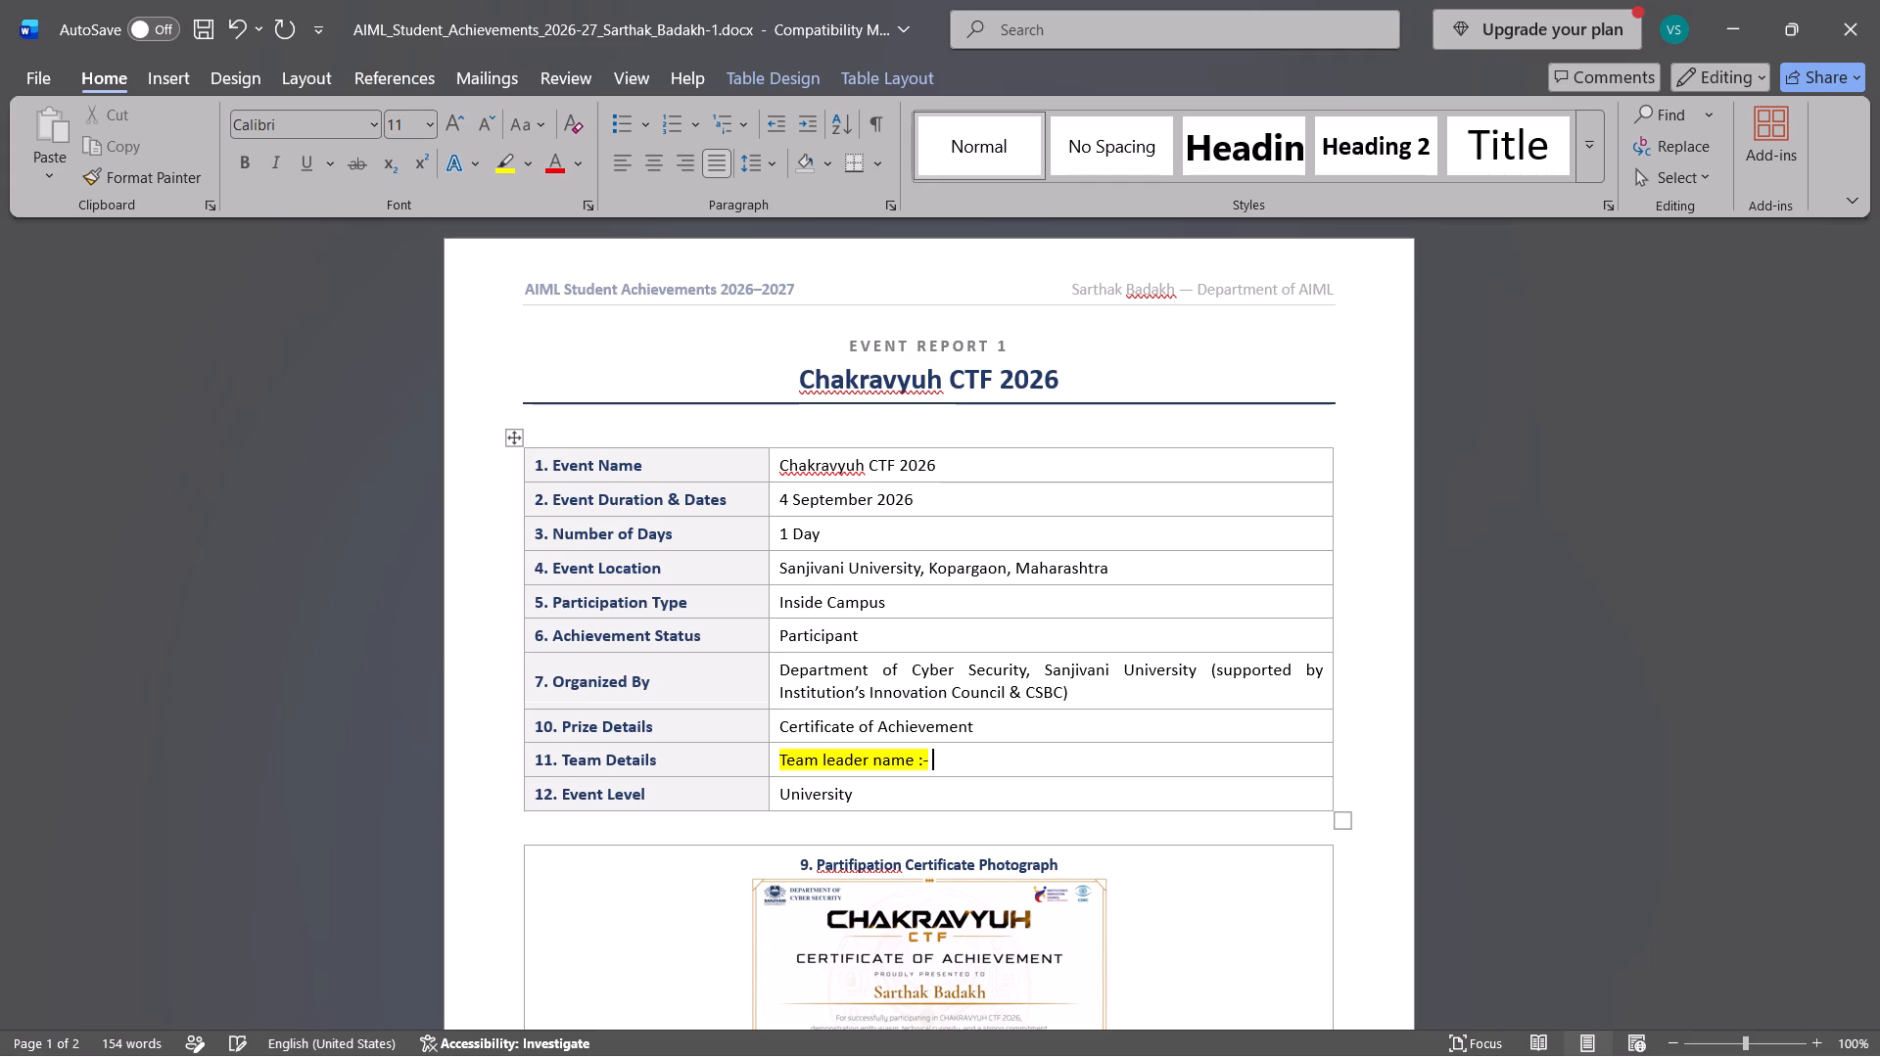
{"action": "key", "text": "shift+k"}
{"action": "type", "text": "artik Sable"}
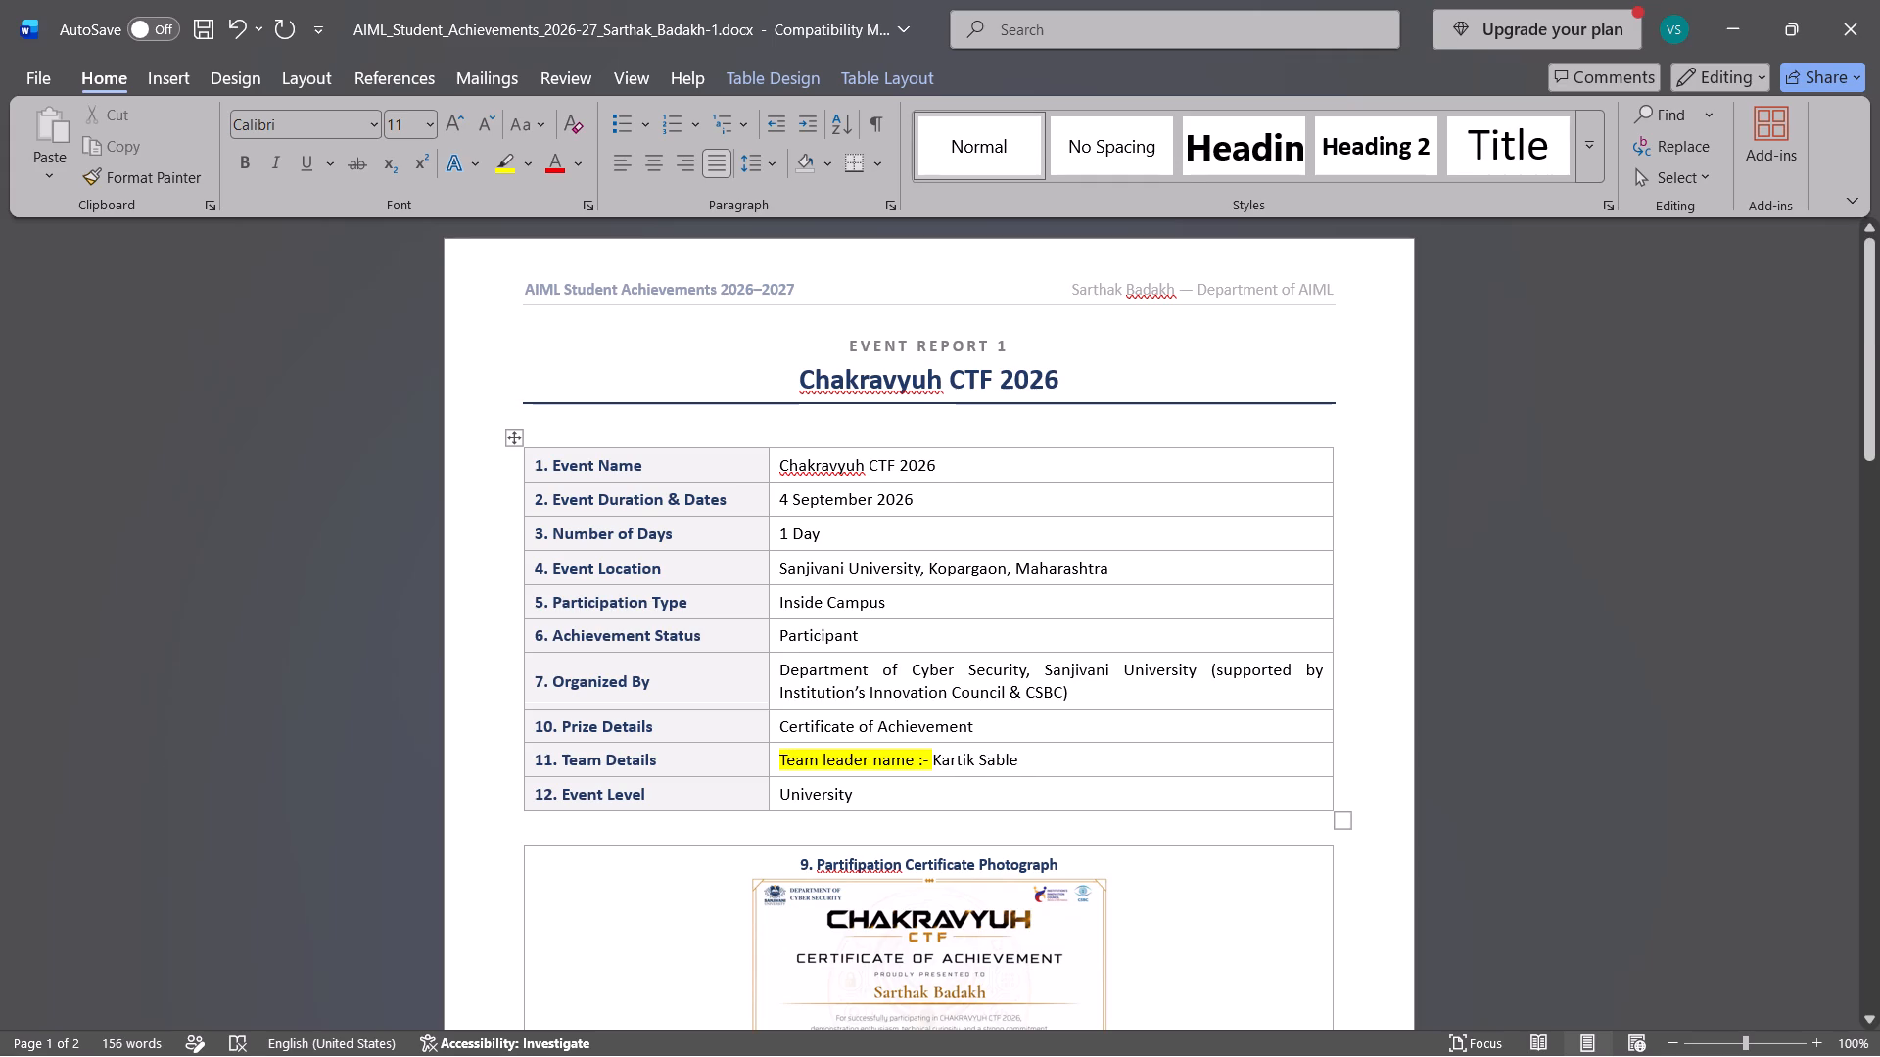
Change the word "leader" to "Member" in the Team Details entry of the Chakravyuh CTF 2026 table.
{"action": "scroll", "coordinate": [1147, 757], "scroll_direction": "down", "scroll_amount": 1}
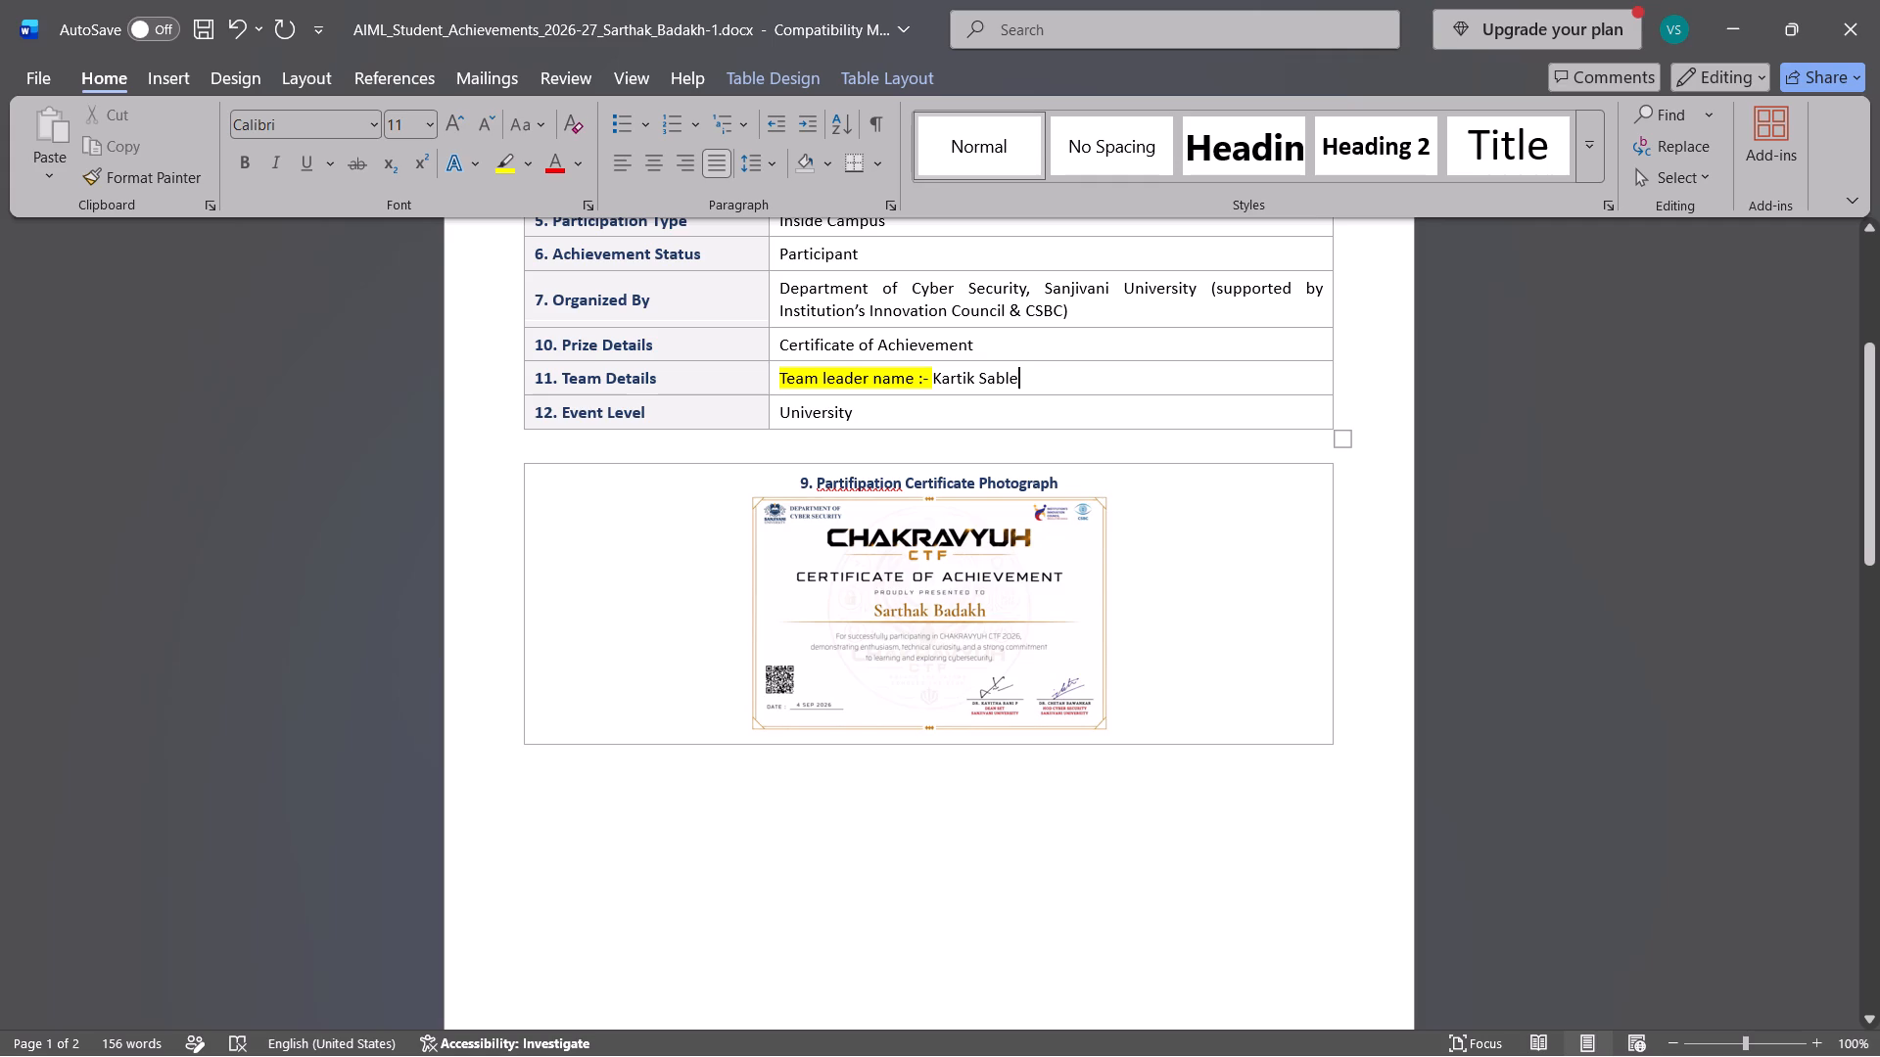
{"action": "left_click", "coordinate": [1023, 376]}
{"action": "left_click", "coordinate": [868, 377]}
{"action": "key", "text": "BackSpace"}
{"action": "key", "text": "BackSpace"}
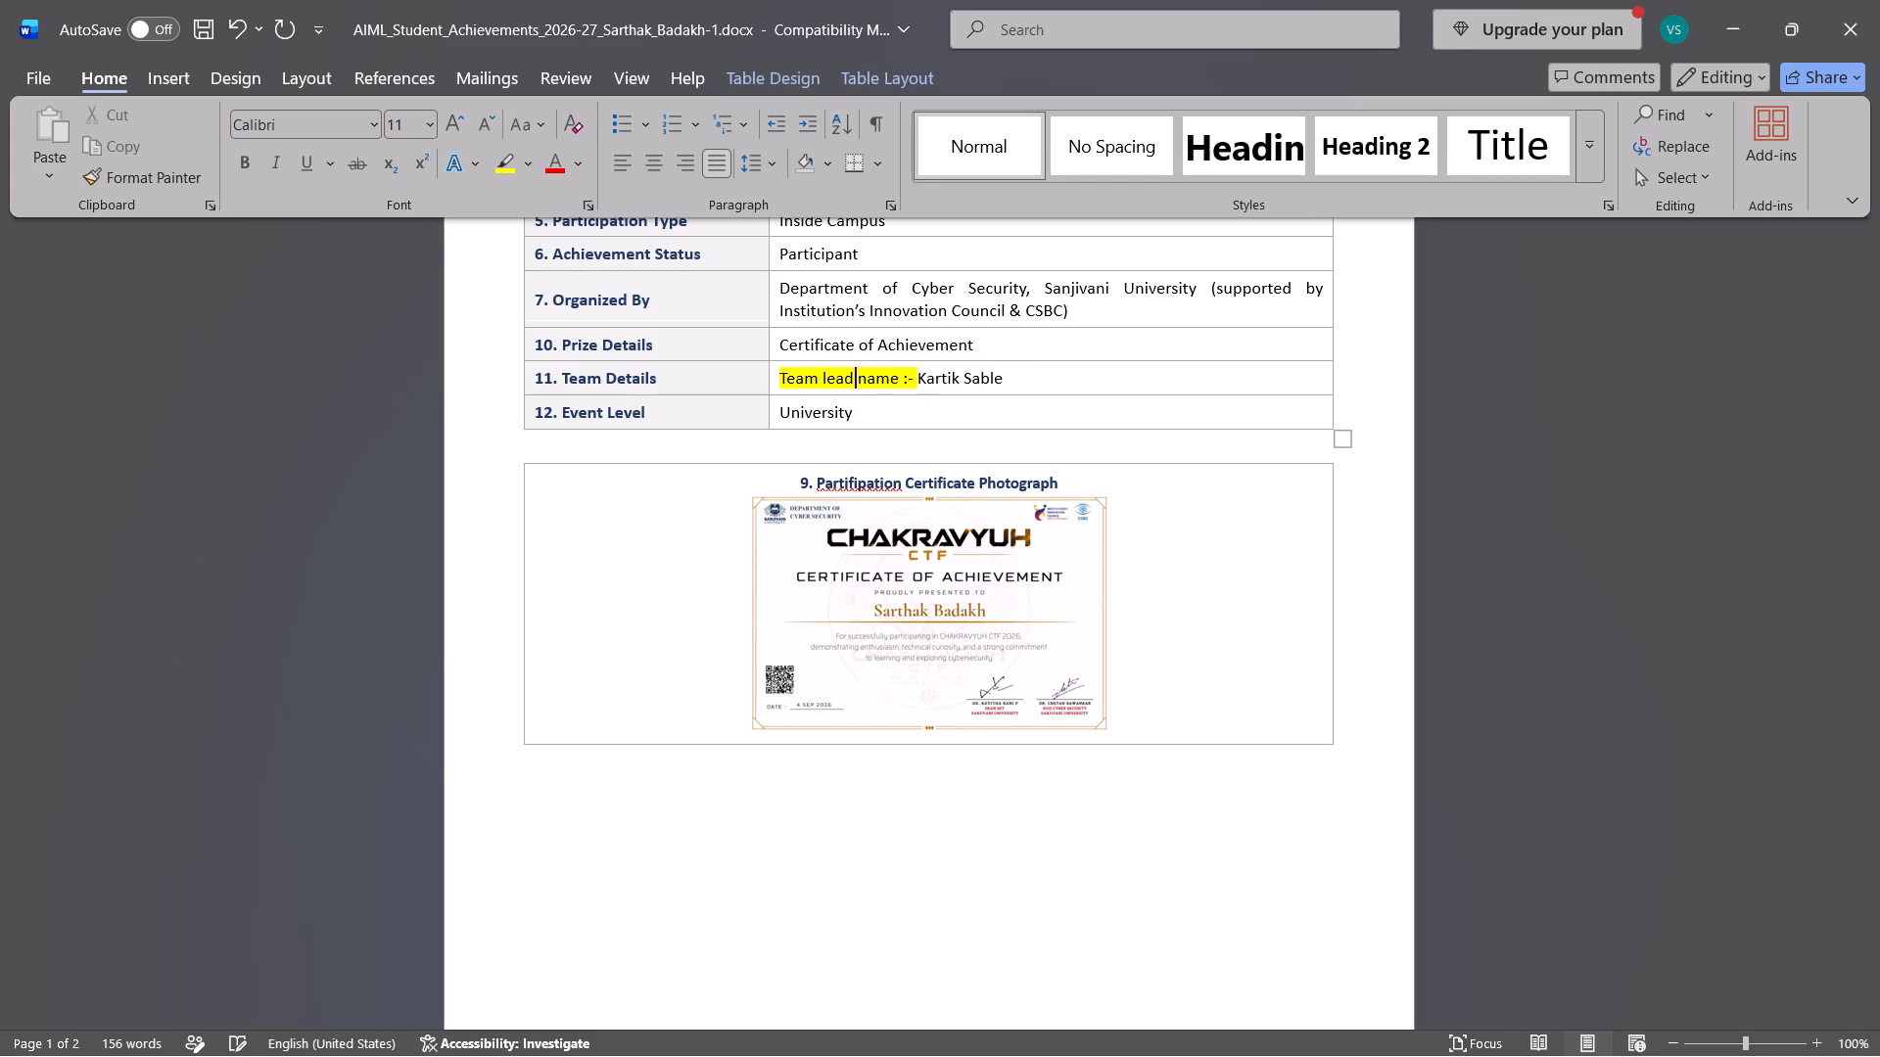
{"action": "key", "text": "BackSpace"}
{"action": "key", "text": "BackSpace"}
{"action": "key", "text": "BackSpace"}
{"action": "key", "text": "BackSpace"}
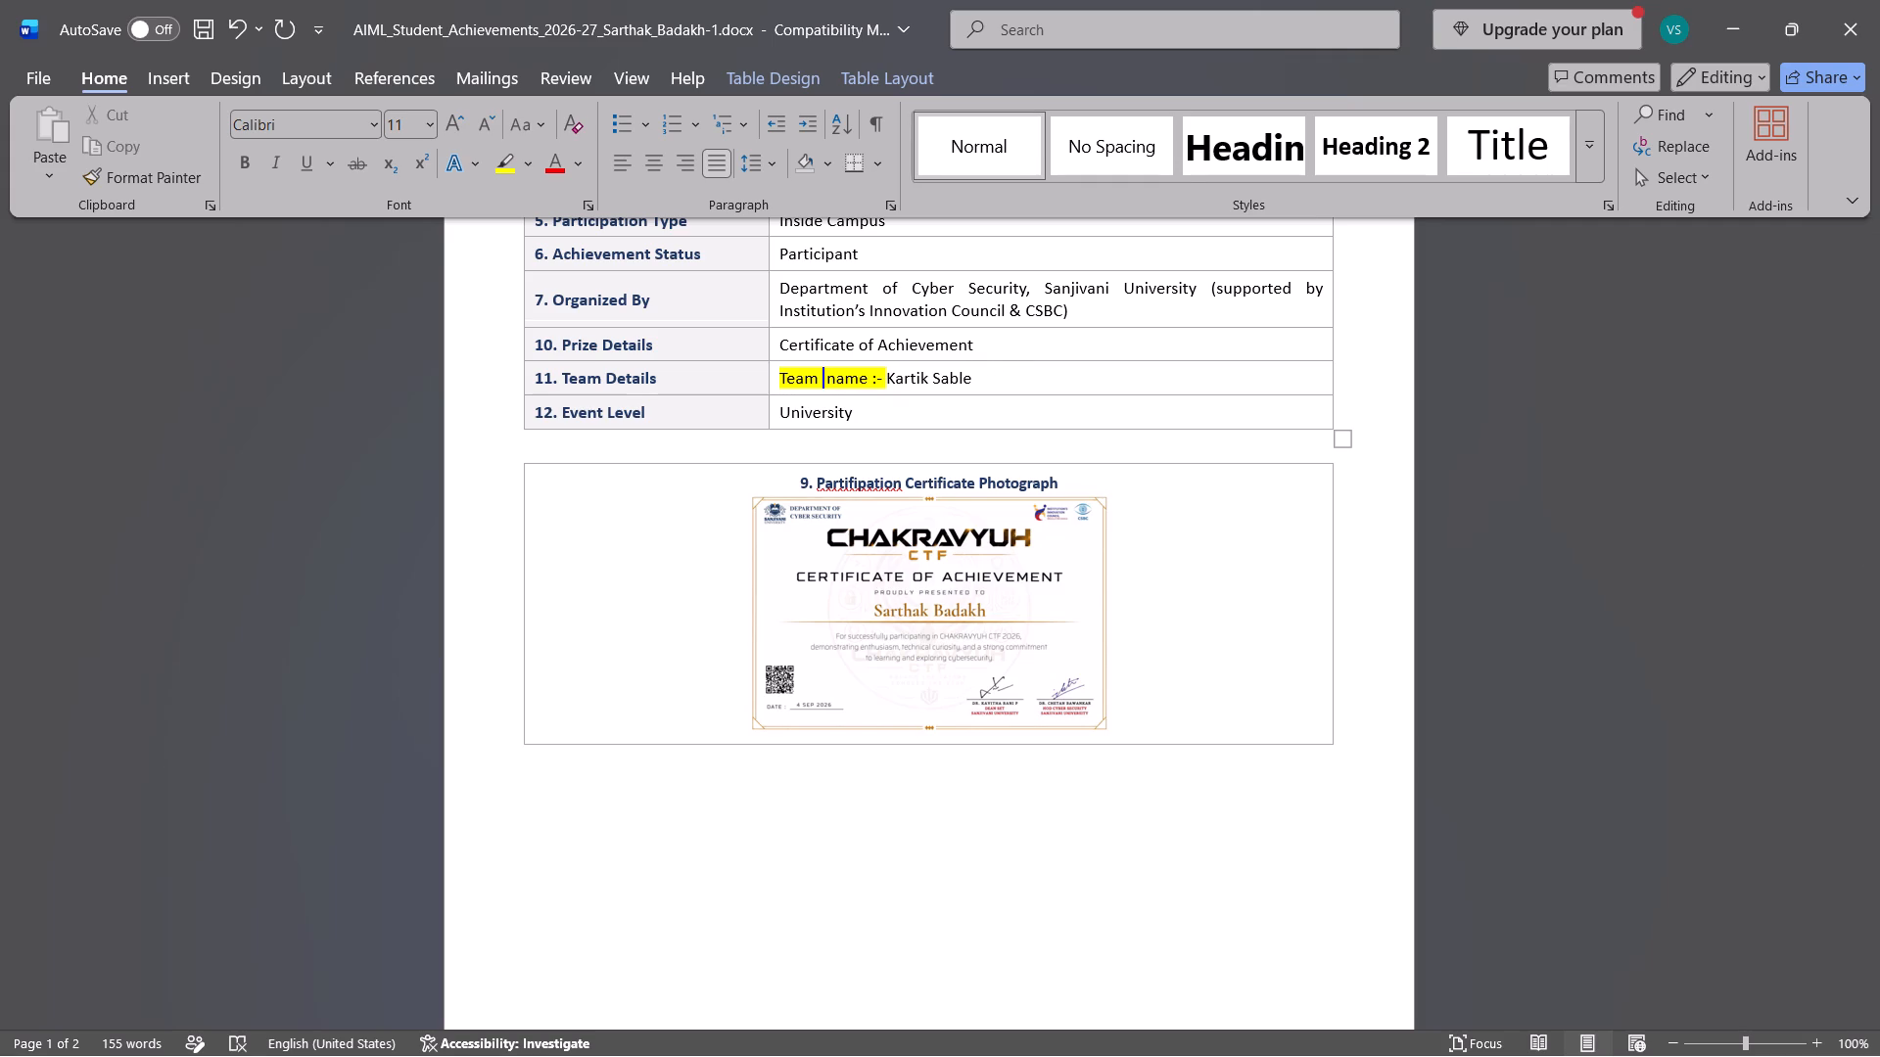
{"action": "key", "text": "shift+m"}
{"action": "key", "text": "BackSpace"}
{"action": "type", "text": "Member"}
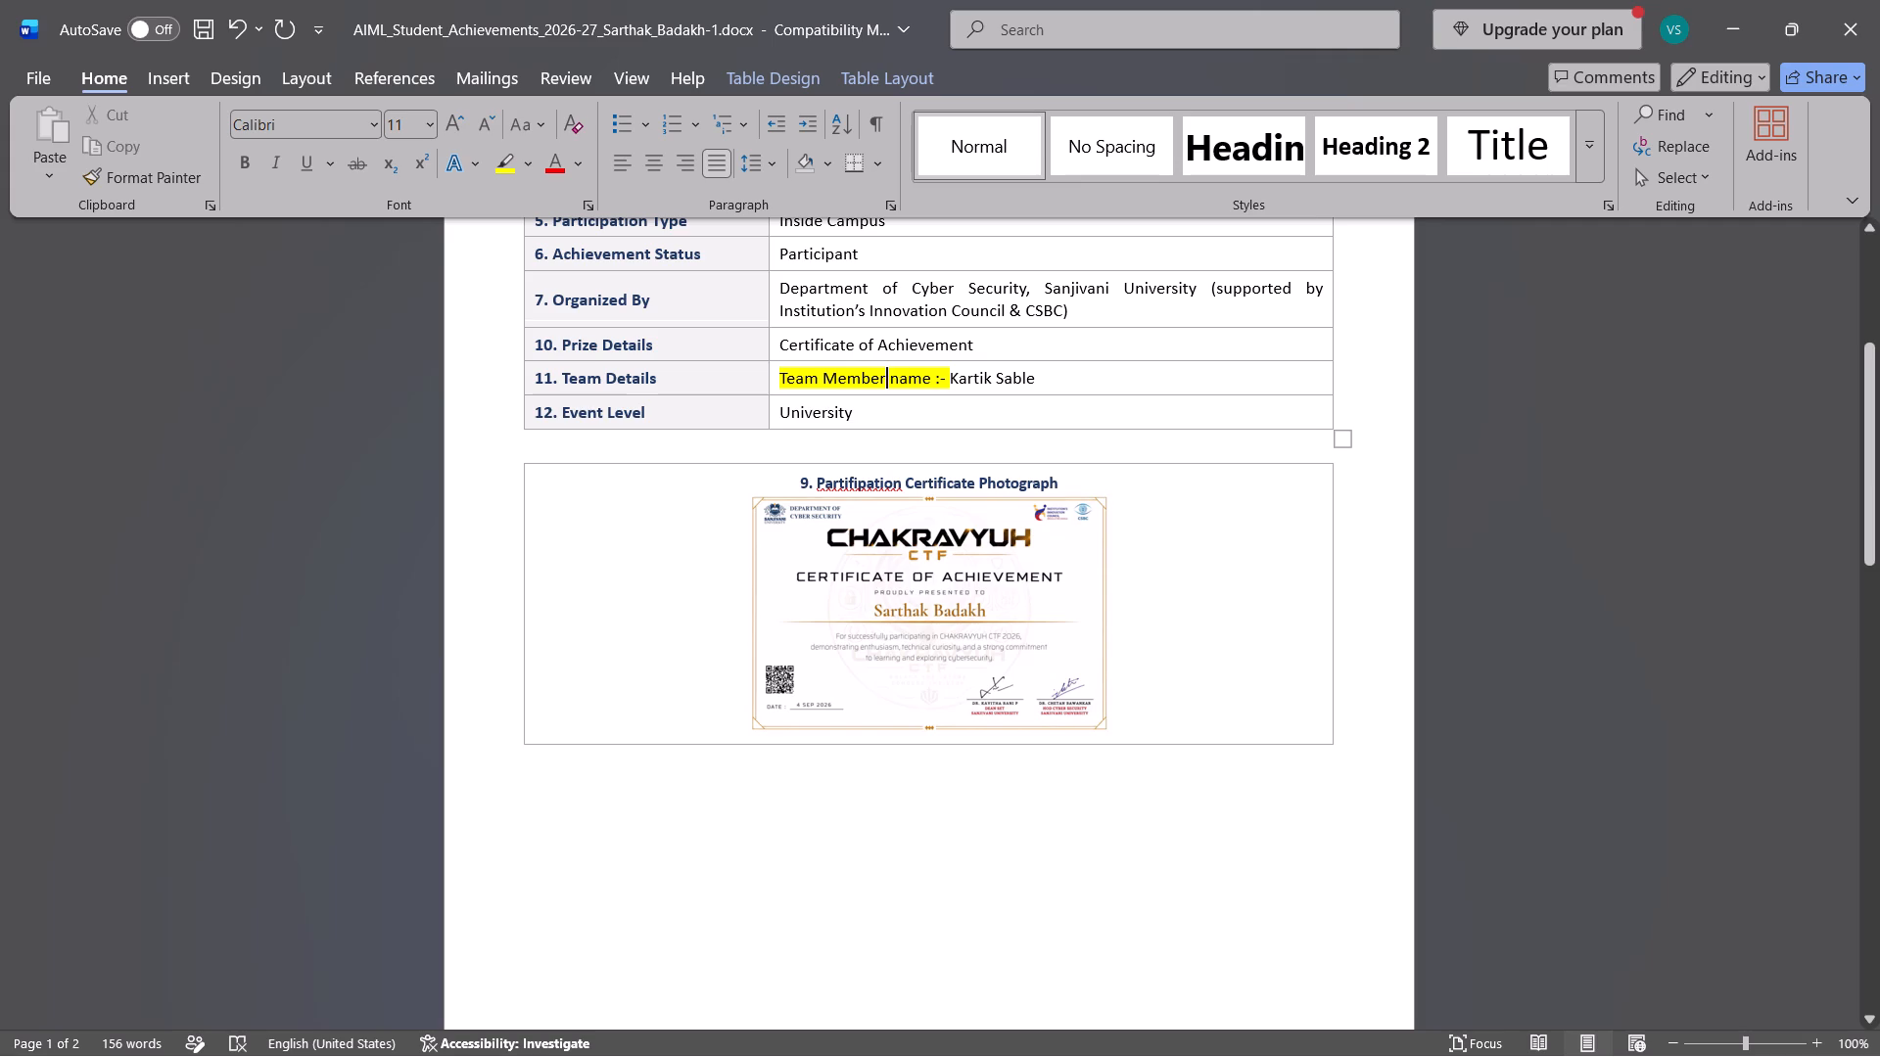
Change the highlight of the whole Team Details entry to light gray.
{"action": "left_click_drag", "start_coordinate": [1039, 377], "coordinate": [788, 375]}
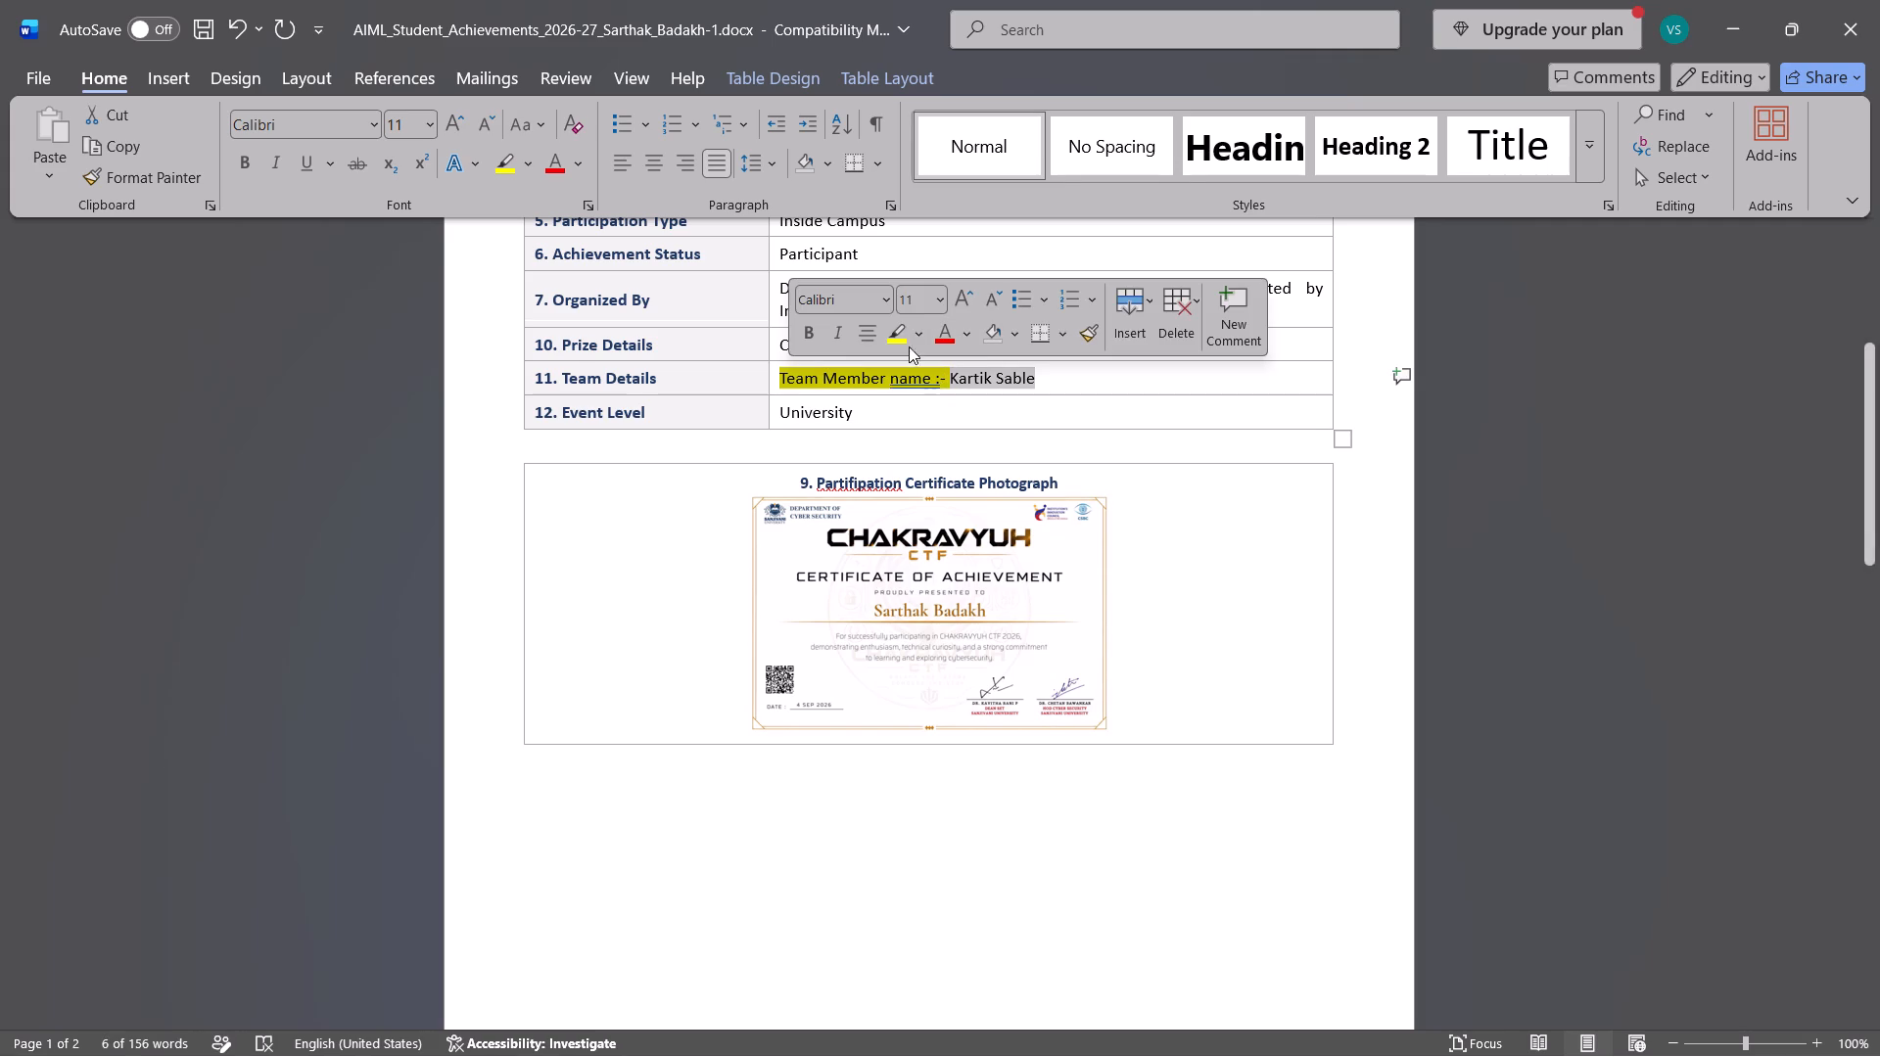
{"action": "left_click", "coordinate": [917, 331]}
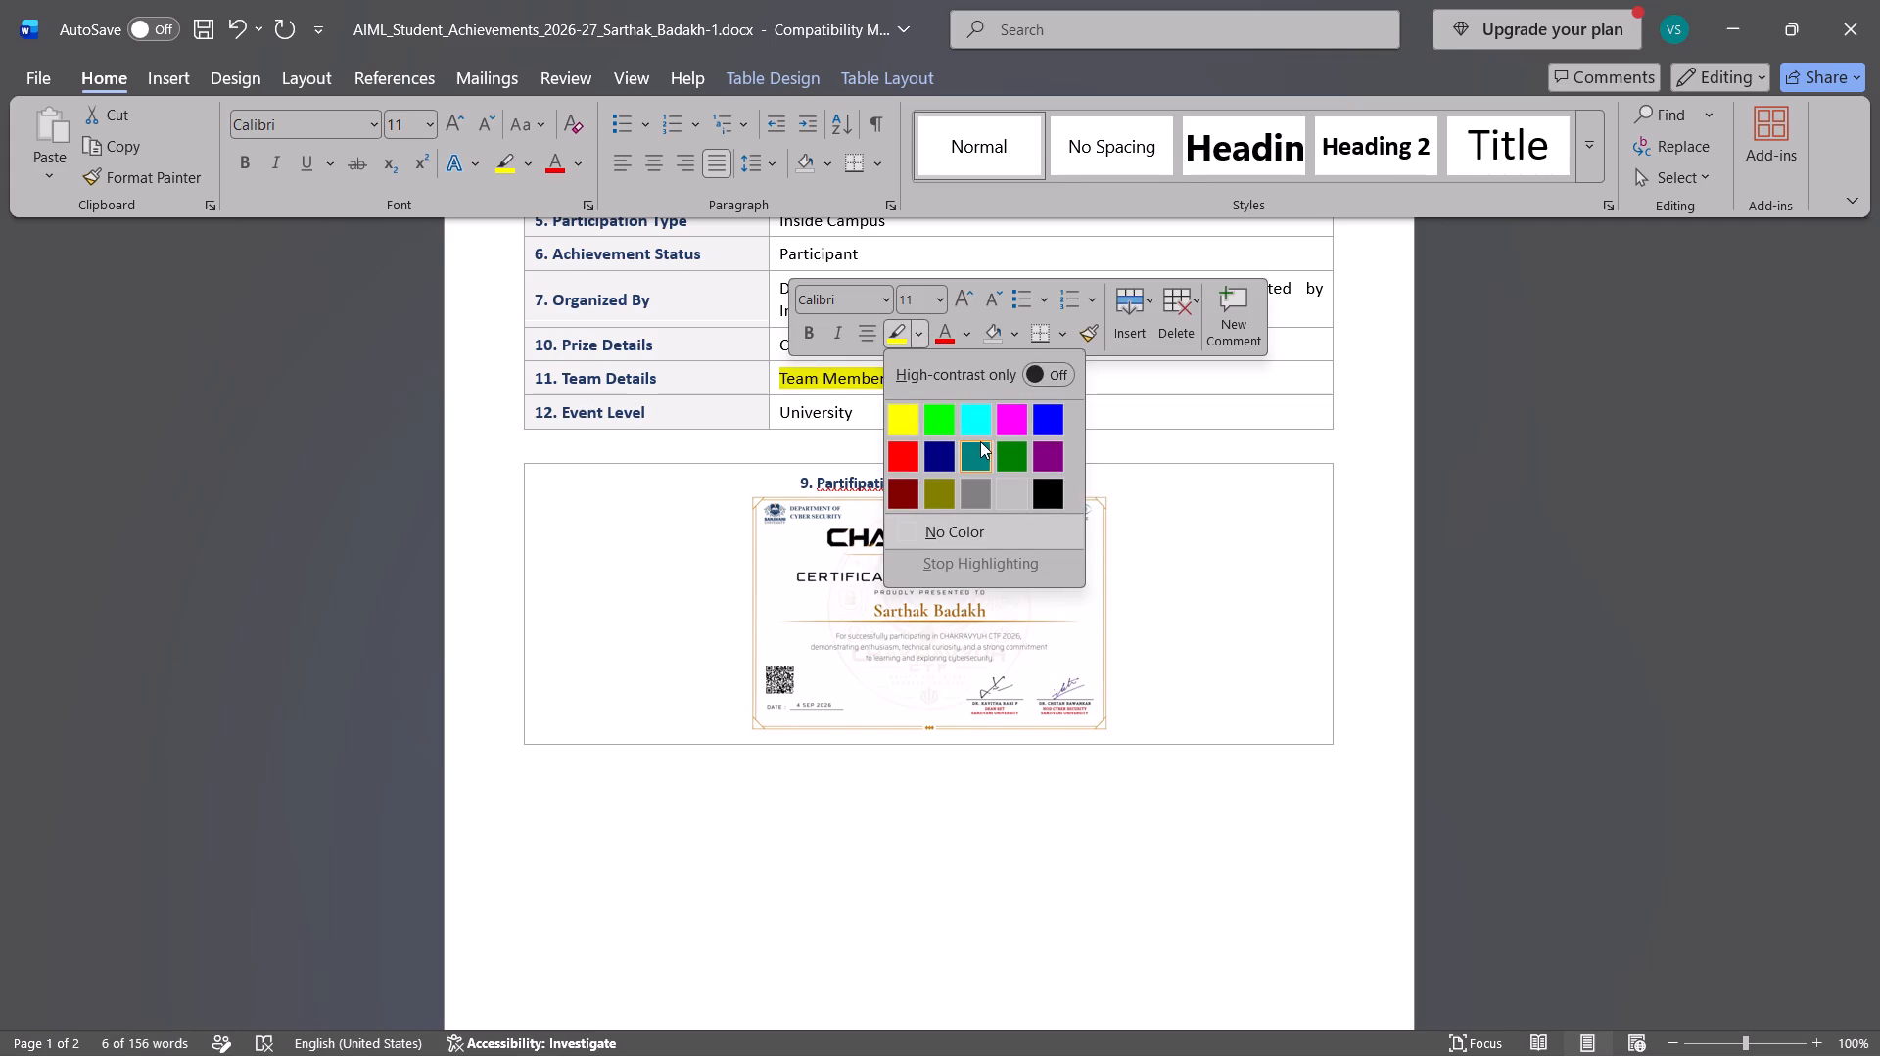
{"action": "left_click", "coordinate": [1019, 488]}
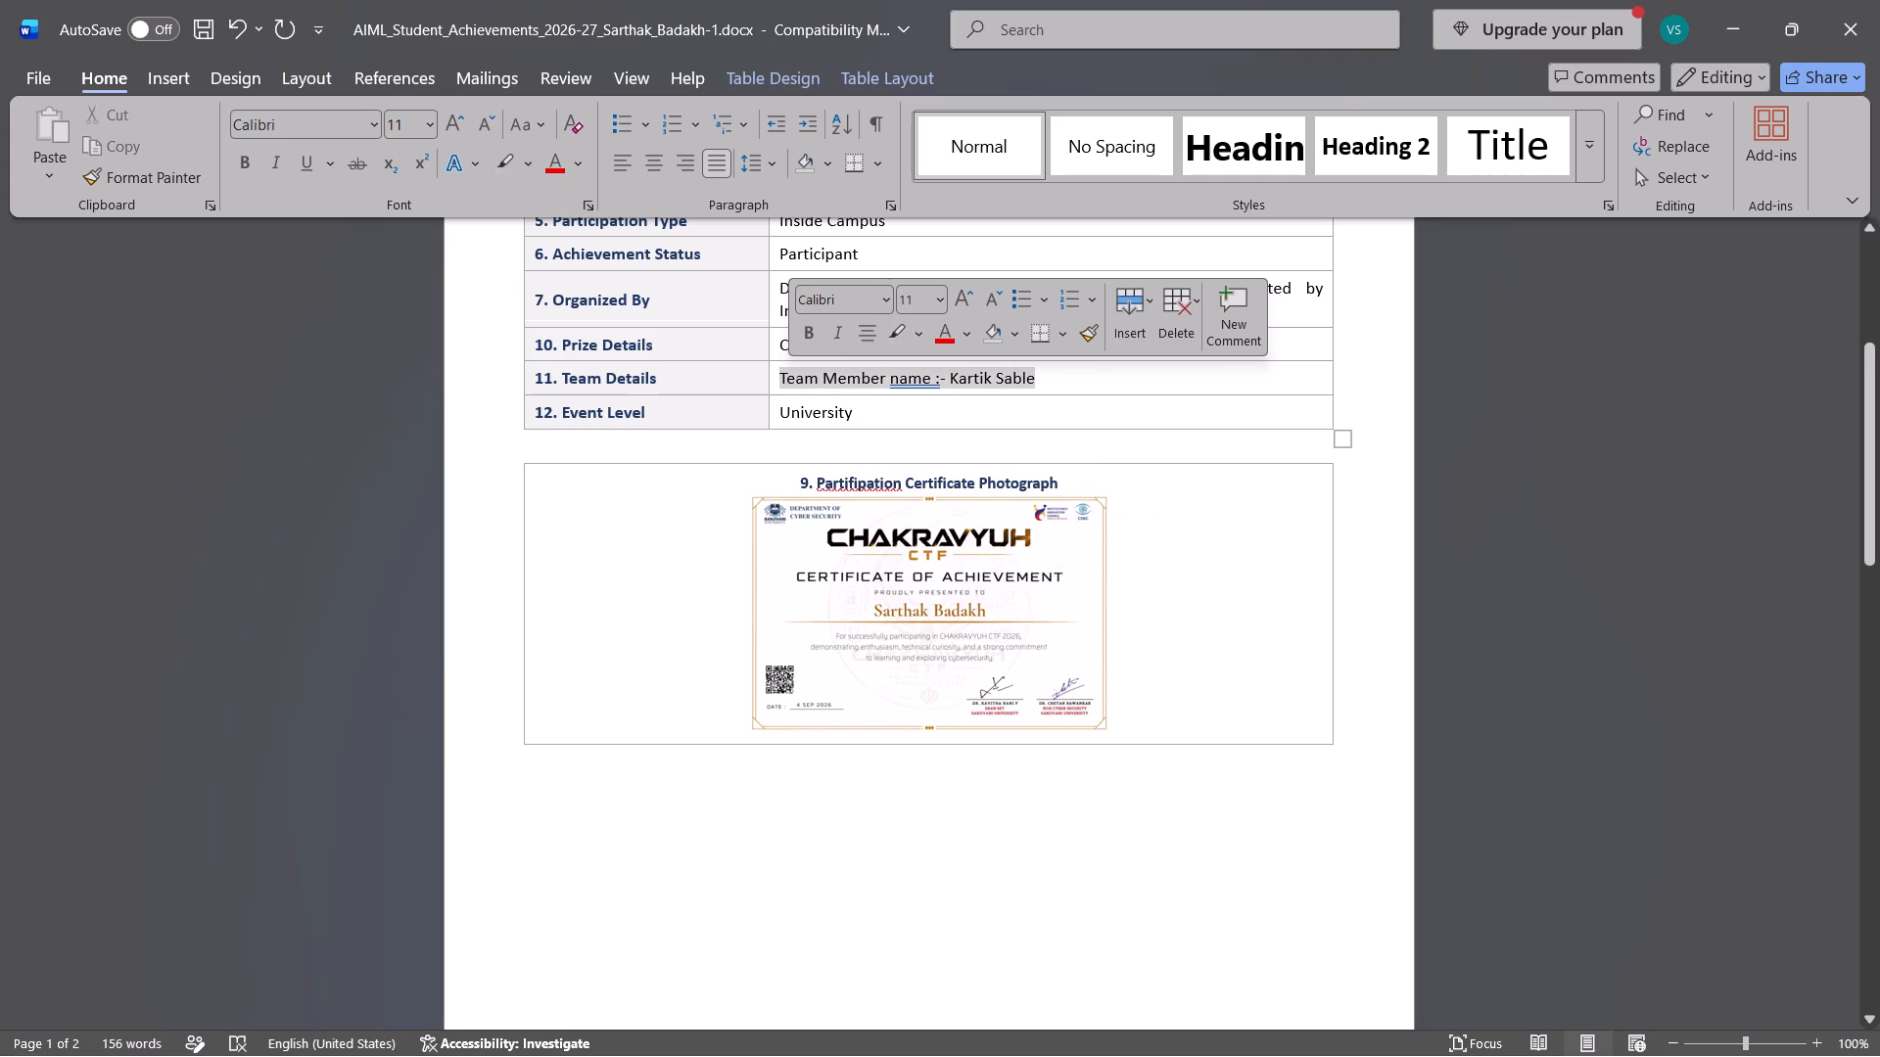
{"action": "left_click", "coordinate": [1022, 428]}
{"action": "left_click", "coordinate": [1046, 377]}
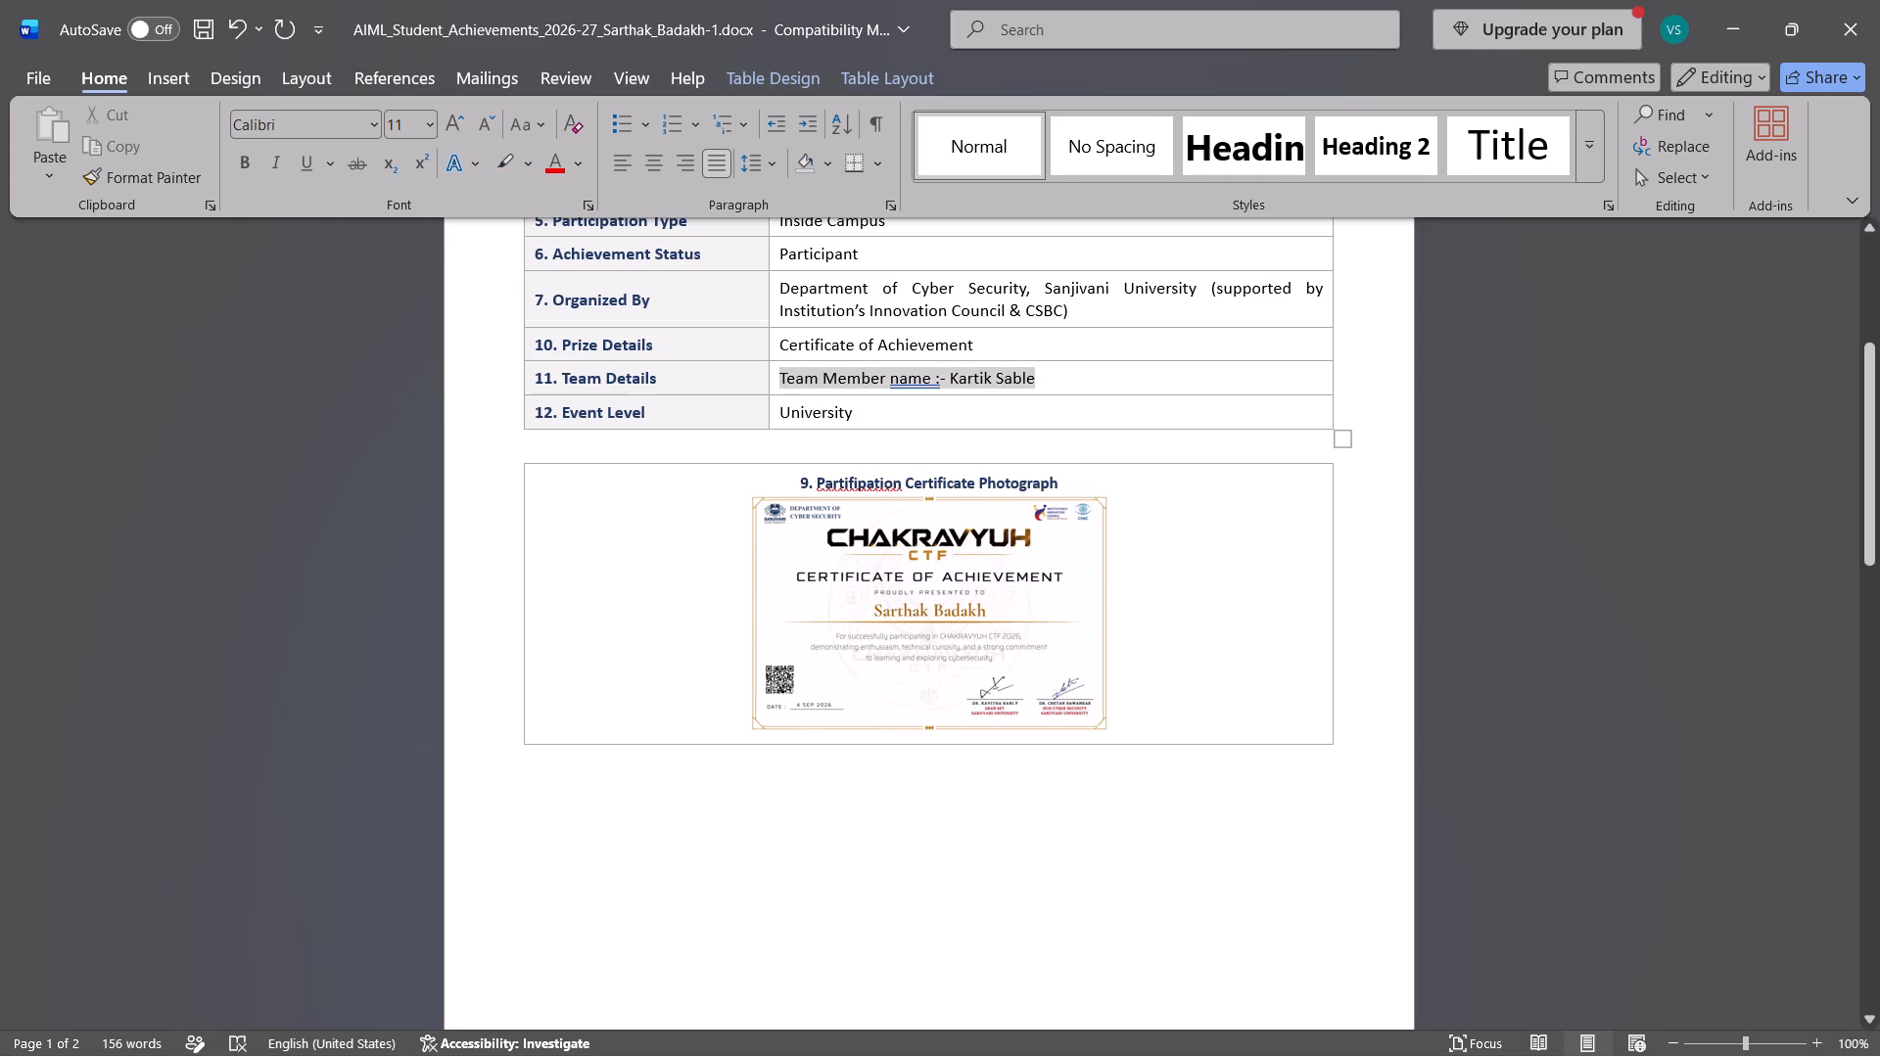
Delete the whole Team Details entry in the Chakravyuh CTF 2026 table and start a new entry beginning with "T".
{"action": "left_click_drag", "start_coordinate": [1046, 377], "coordinate": [779, 373]}
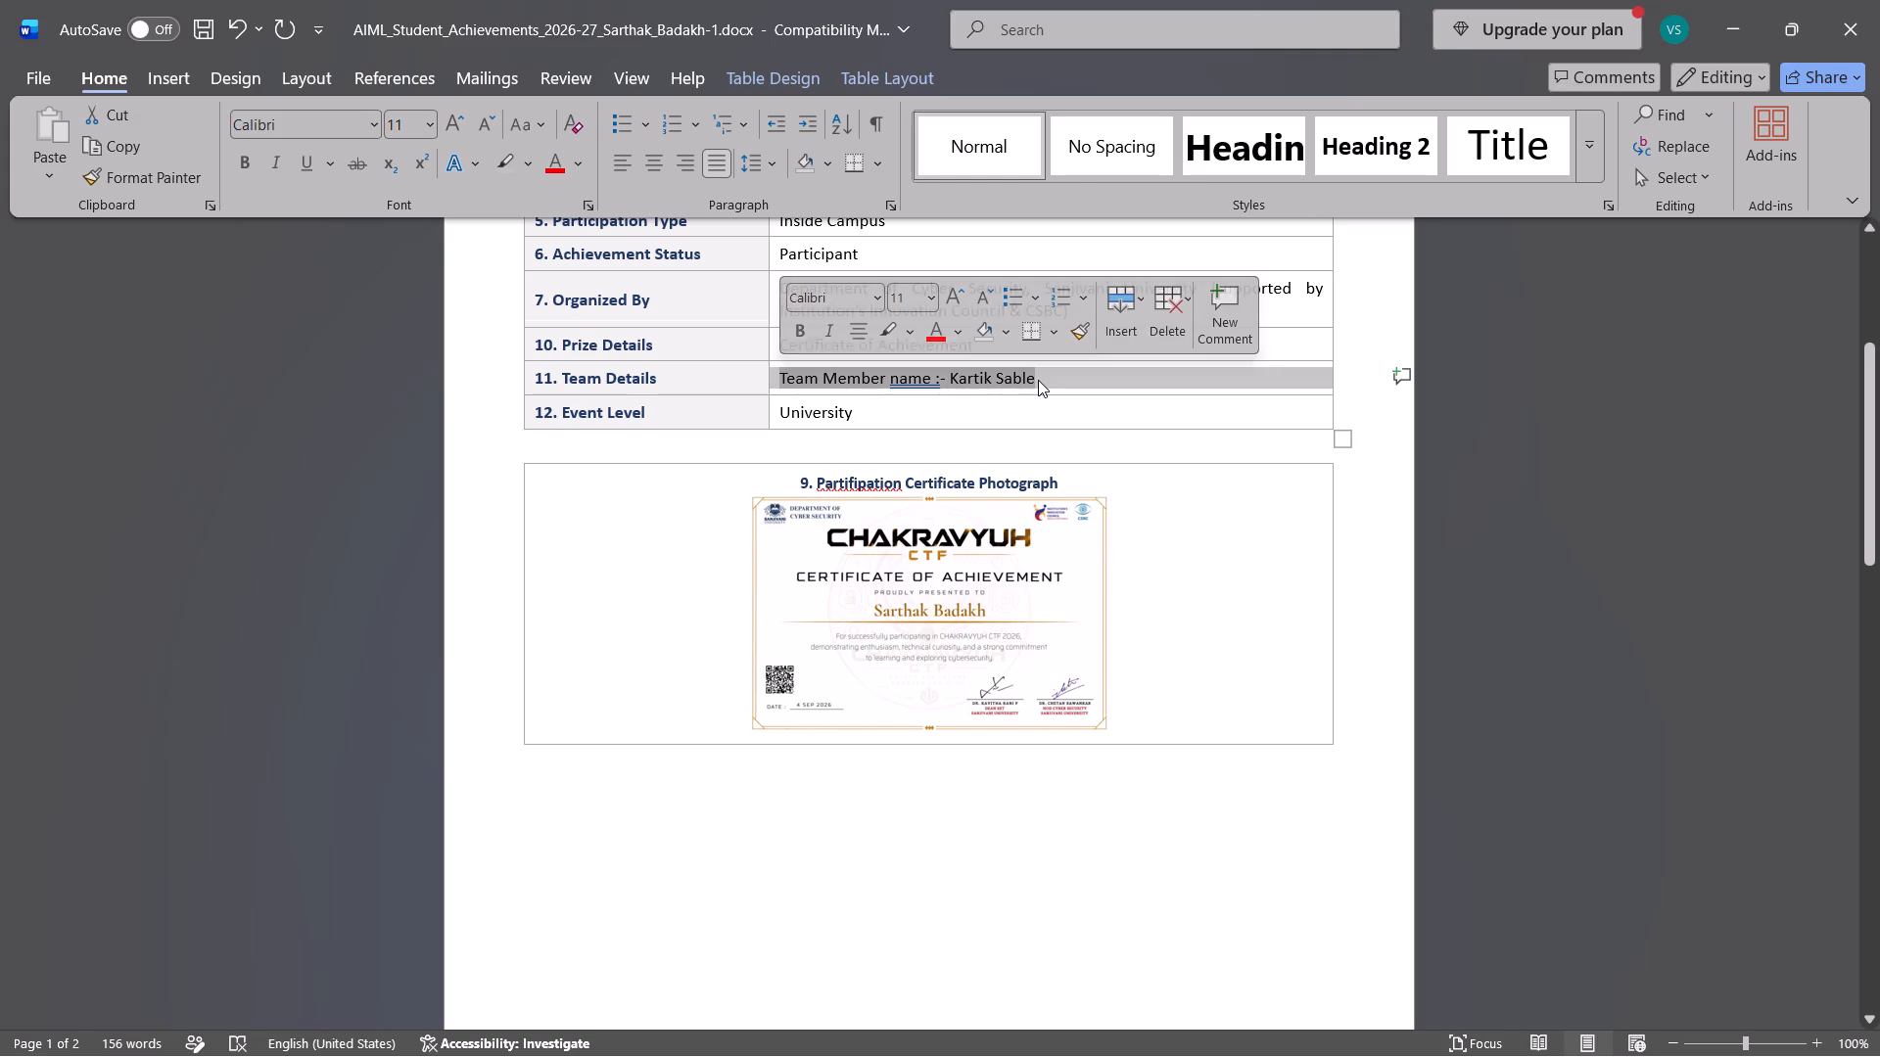
{"action": "left_click", "coordinate": [1038, 380]}
{"action": "key", "text": "BackSpace"}
{"action": "key", "text": "BackSpace"}
{"action": "key", "text": "BackSpace"}
{"action": "key", "text": "BackSpace"}
{"action": "key", "text": "BackSpace"}
{"action": "key", "text": "BackSpace"}
{"action": "key", "text": "BackSpace"}
{"action": "key", "text": "BackSpace"}
{"action": "key", "text": "BackSpace"}
{"action": "key", "text": "BackSpace"}
{"action": "key", "text": "BackSpace"}
{"action": "key", "text": "BackSpace"}
{"action": "key", "text": "BackSpace"}
{"action": "key", "text": "BackSpace"}
{"action": "key", "text": "BackSpace"}
{"action": "key", "text": "BackSpace"}
{"action": "key", "text": "BackSpace"}
{"action": "key", "text": "BackSpace"}
{"action": "key", "text": "BackSpace"}
{"action": "key", "text": "BackSpace"}
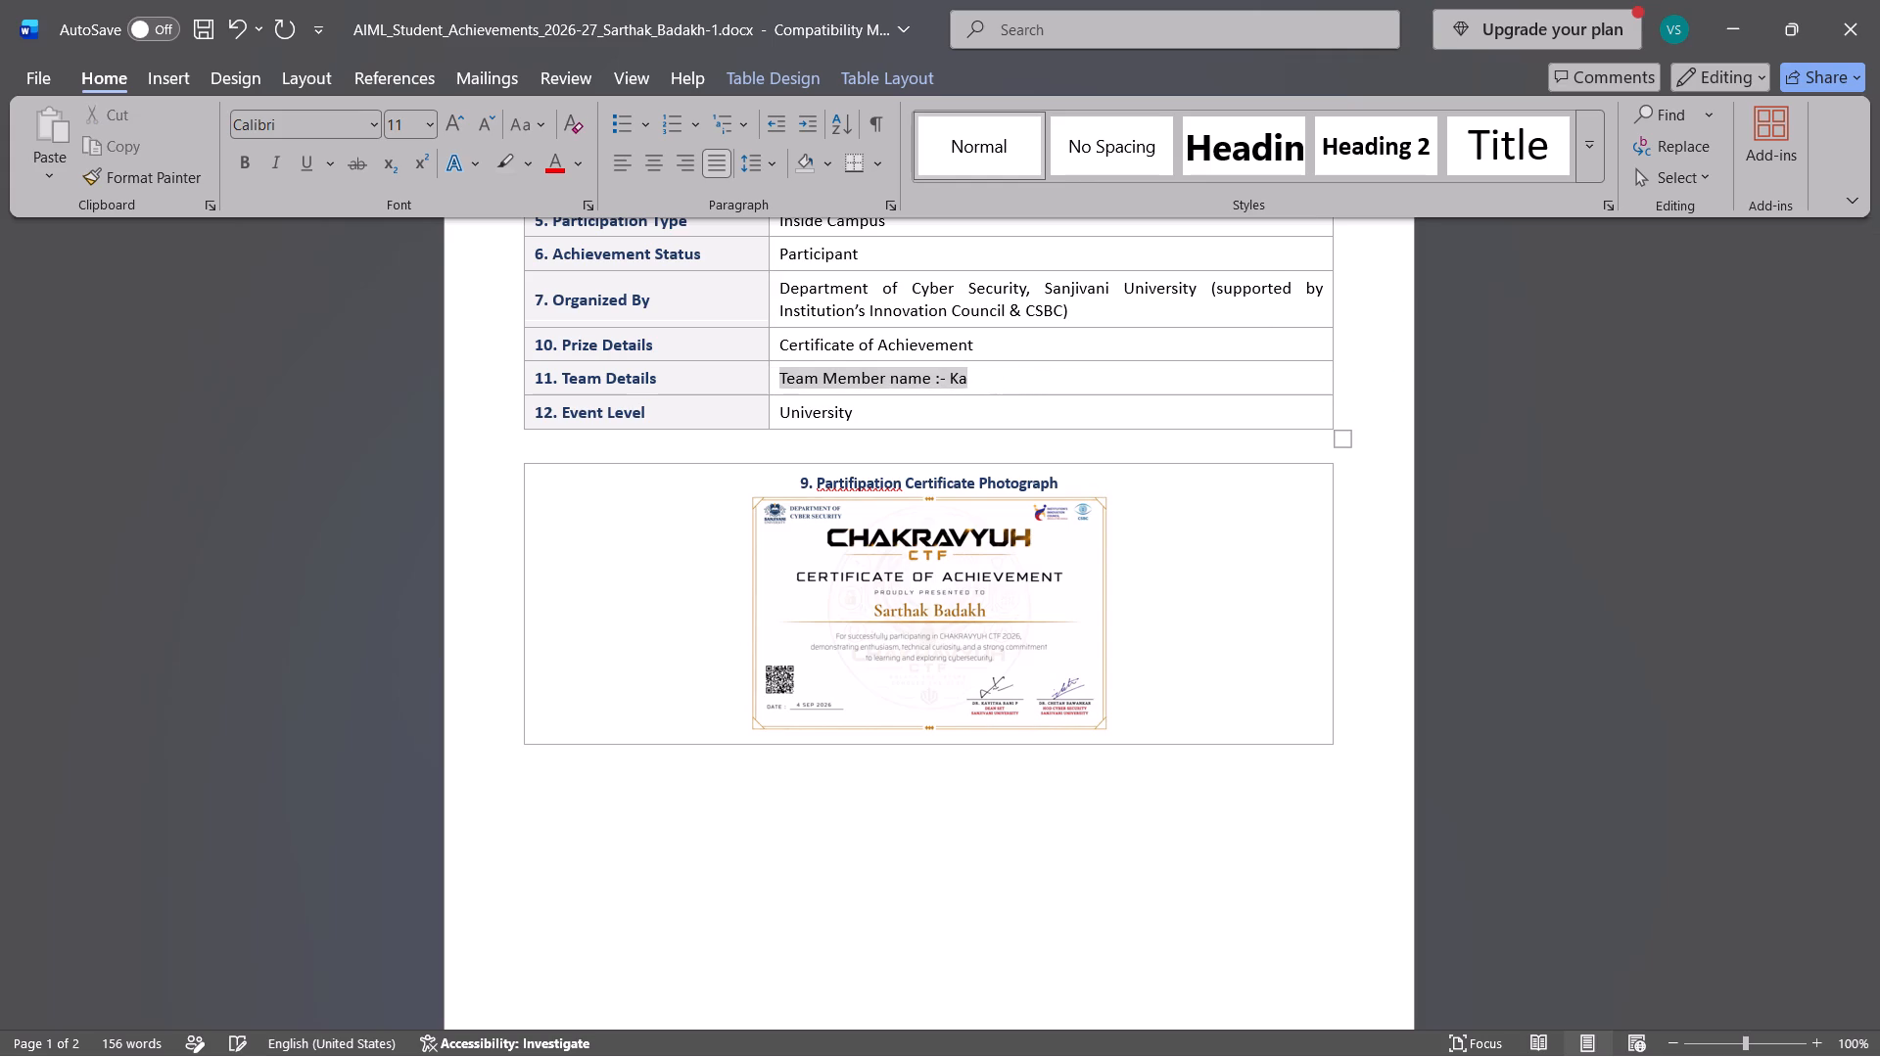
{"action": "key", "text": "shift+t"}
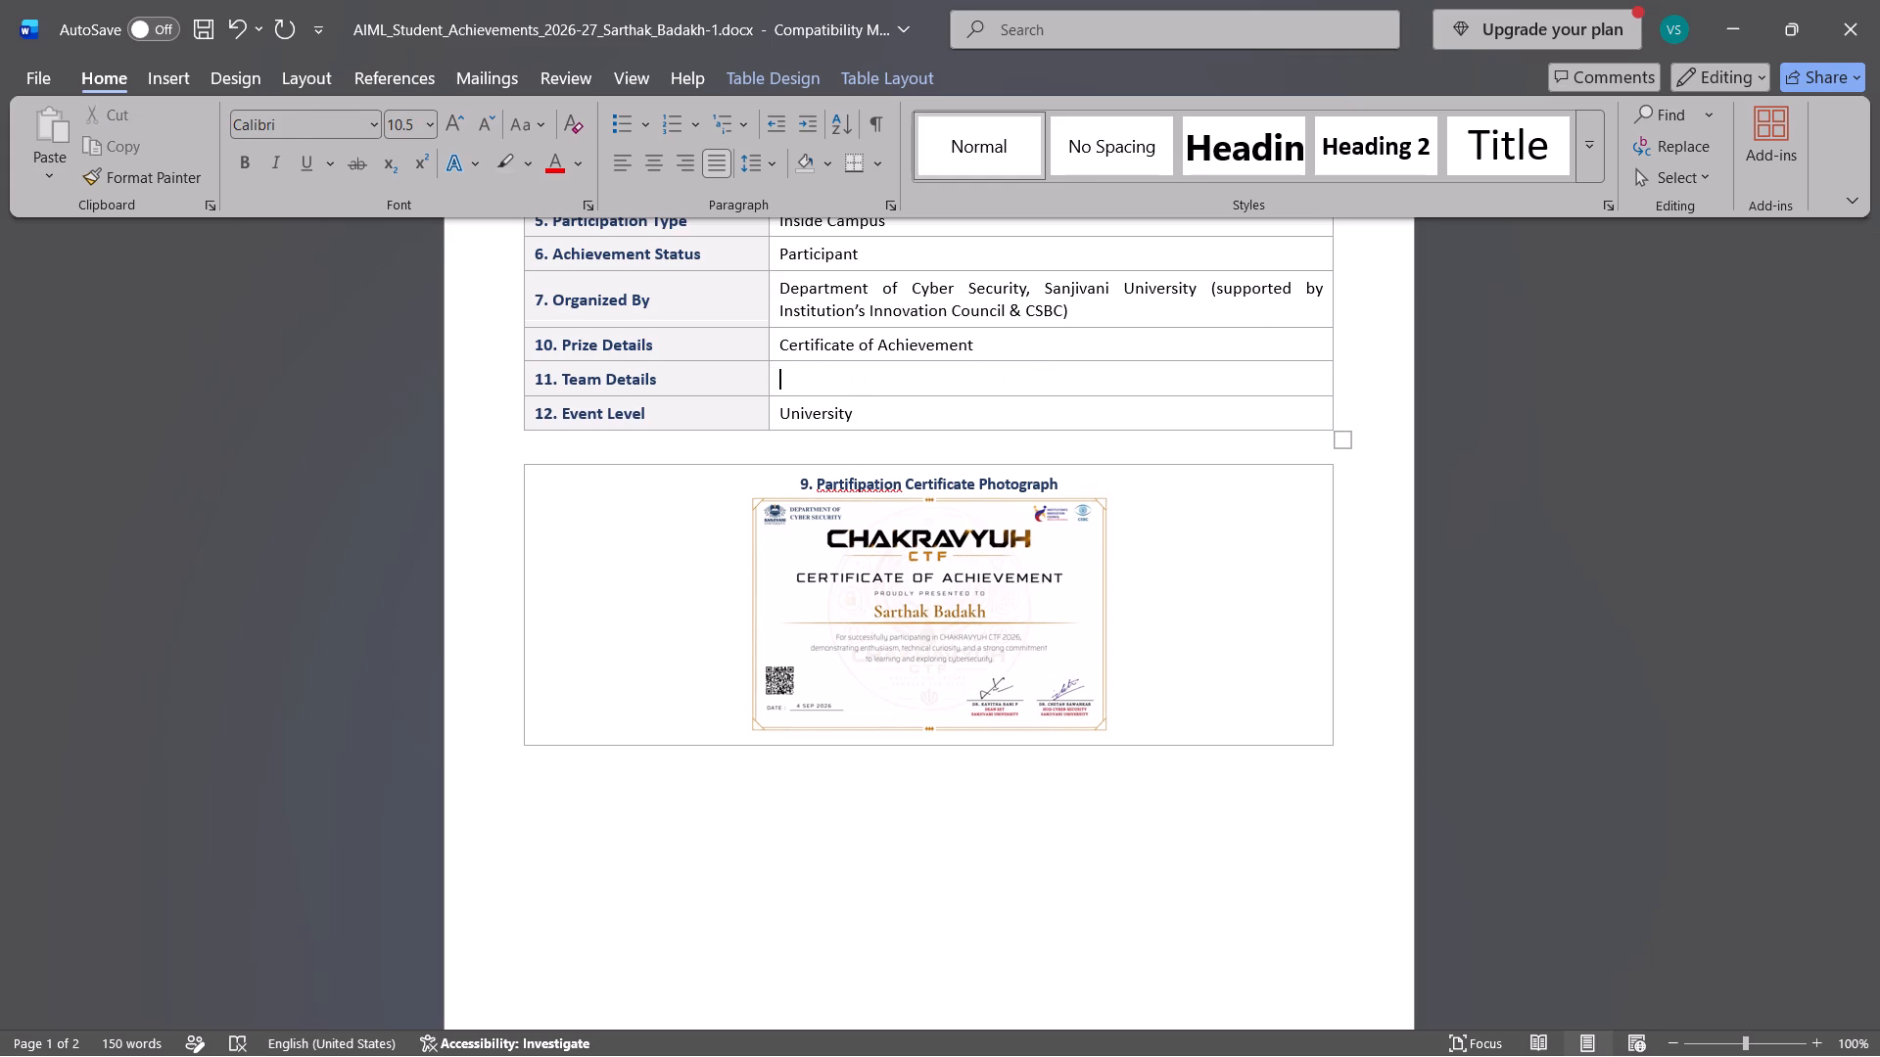
Complete the Team Details entry in the Chakravyuh CTF 2026 table as "Team Member Name :" followed by the team member's name.
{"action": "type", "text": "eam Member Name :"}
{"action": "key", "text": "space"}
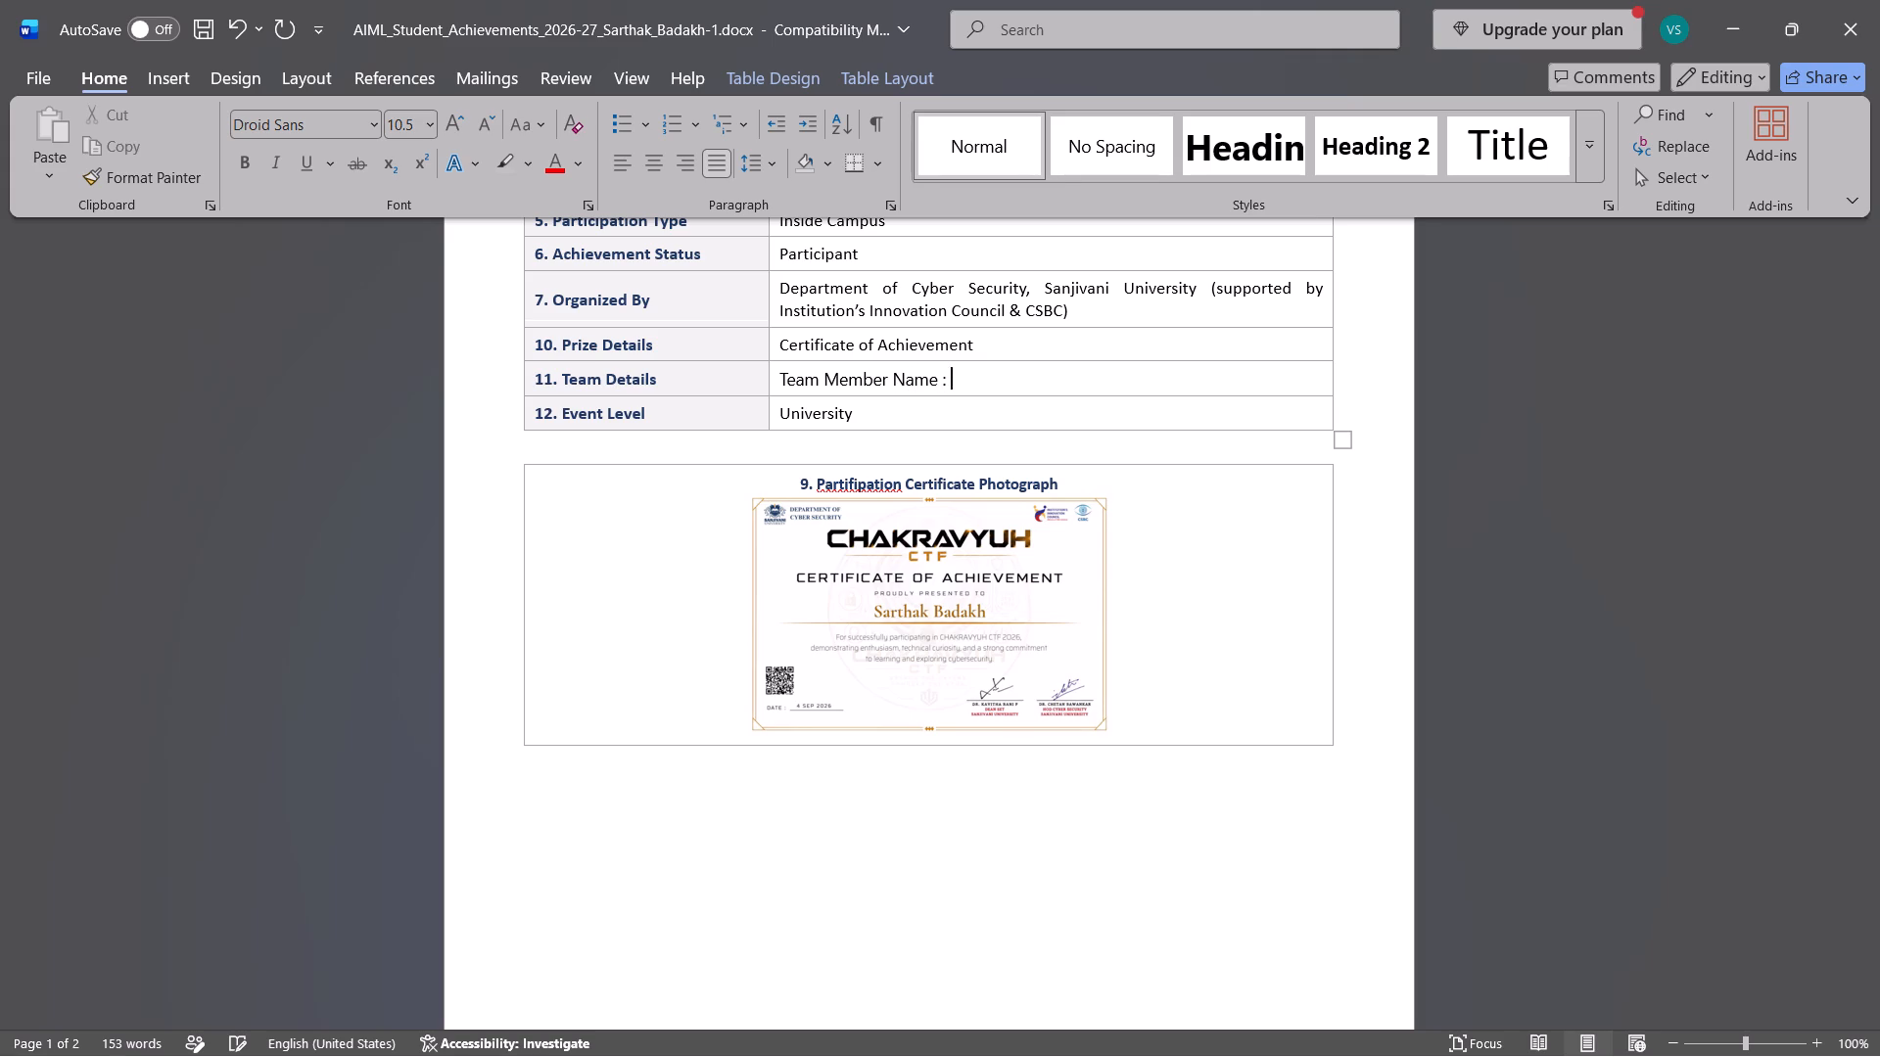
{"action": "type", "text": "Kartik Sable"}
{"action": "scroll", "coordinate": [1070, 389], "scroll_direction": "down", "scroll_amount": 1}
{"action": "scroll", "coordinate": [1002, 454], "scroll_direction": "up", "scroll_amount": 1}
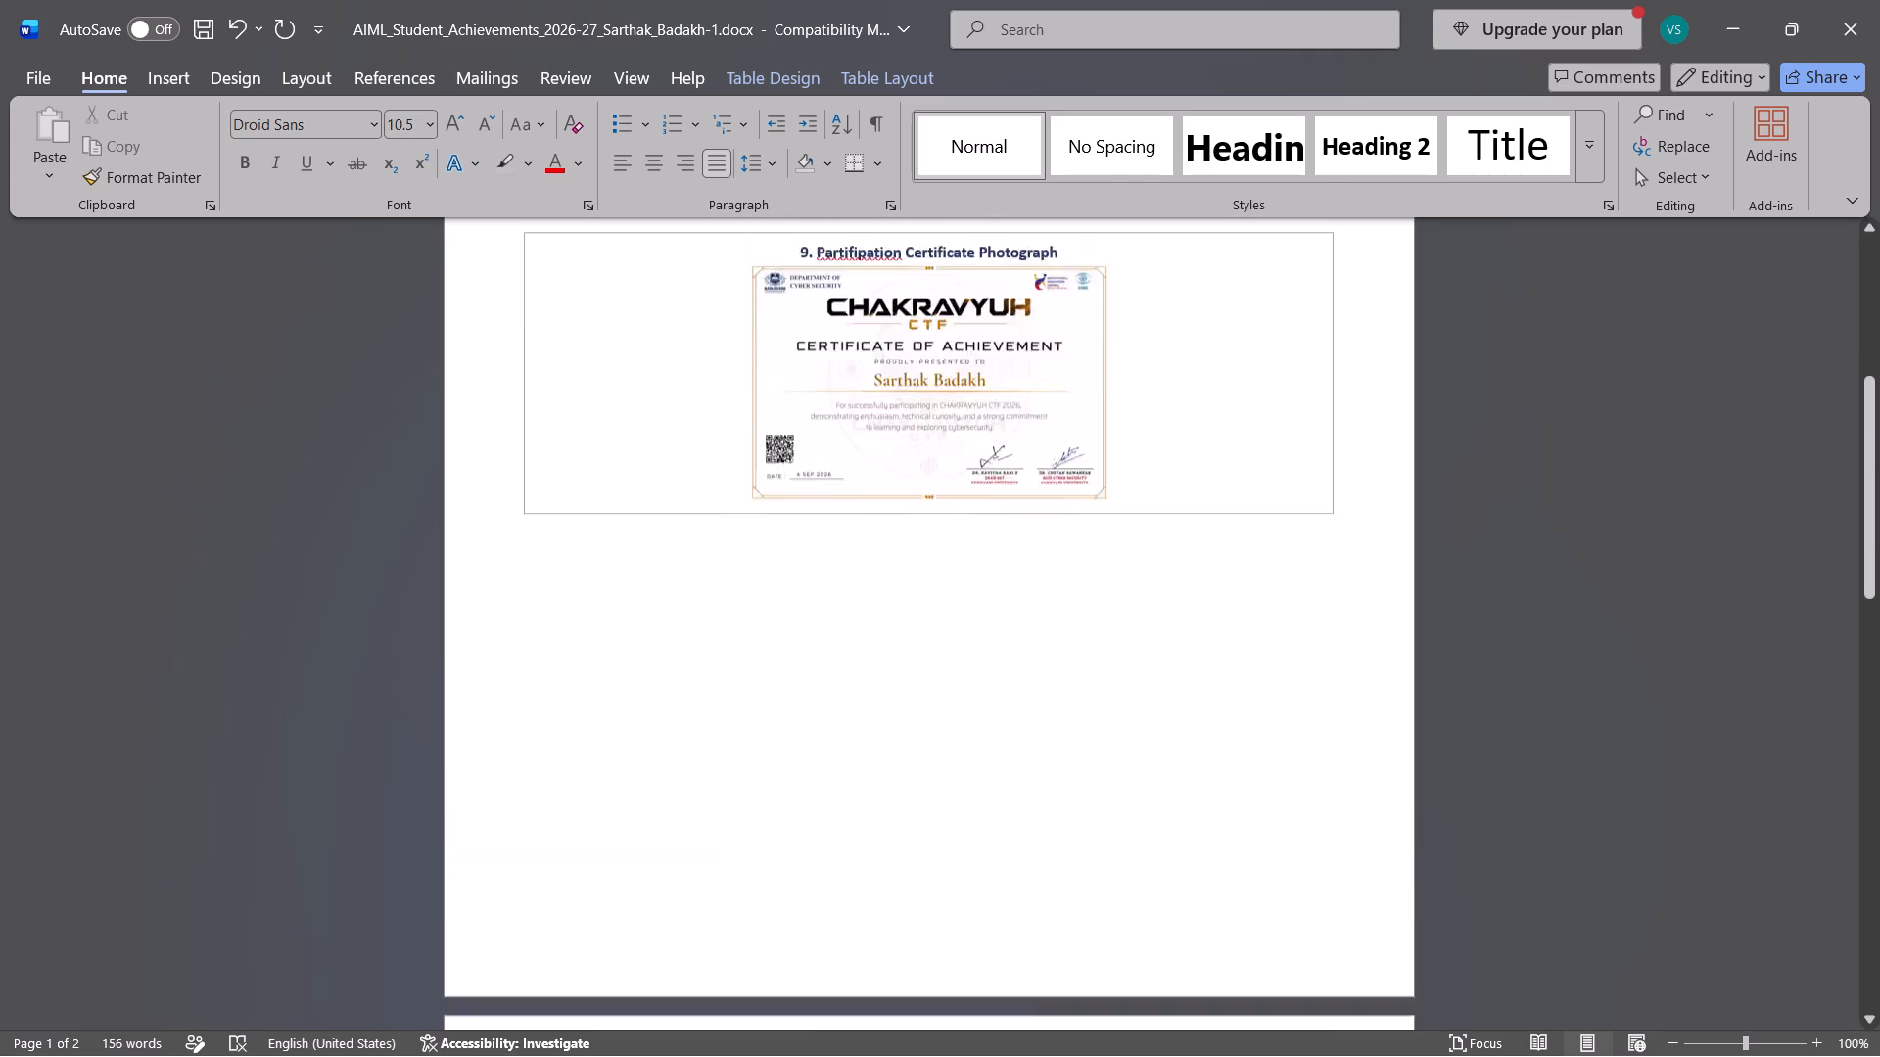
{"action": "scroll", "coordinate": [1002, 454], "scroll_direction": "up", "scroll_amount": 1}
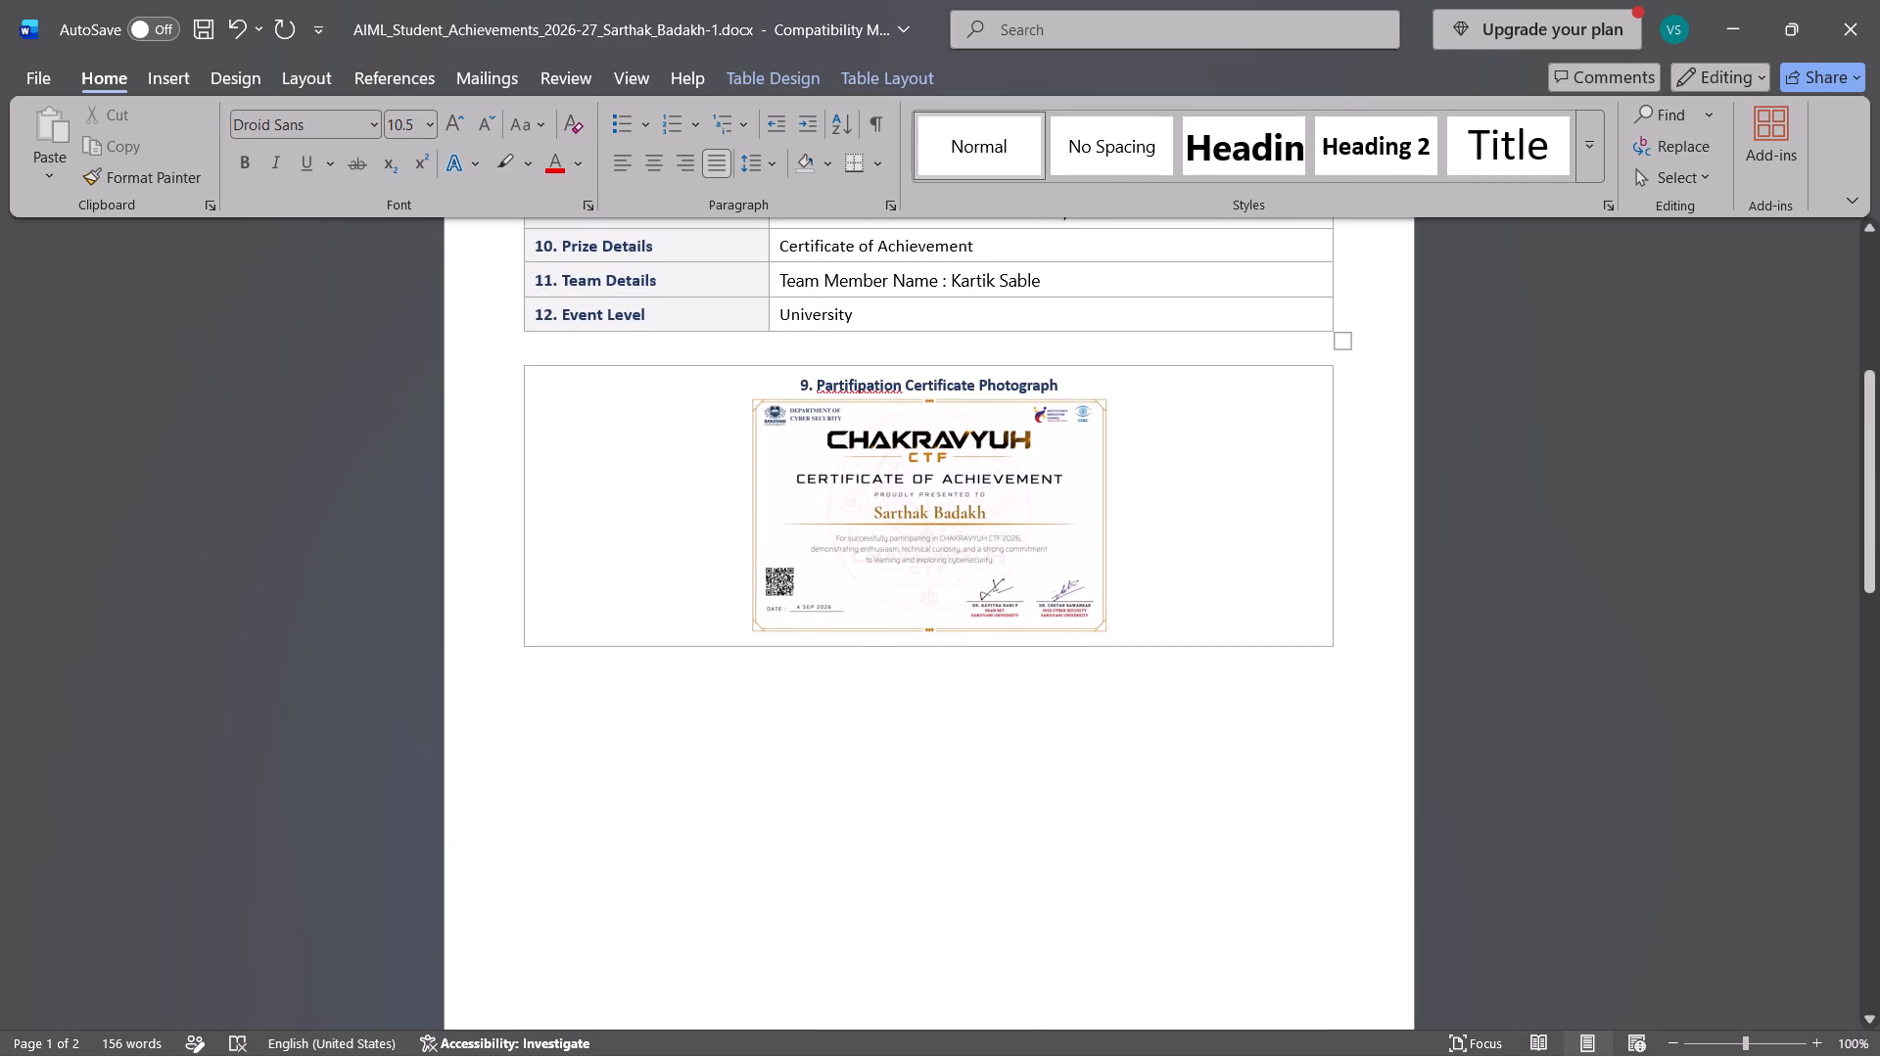
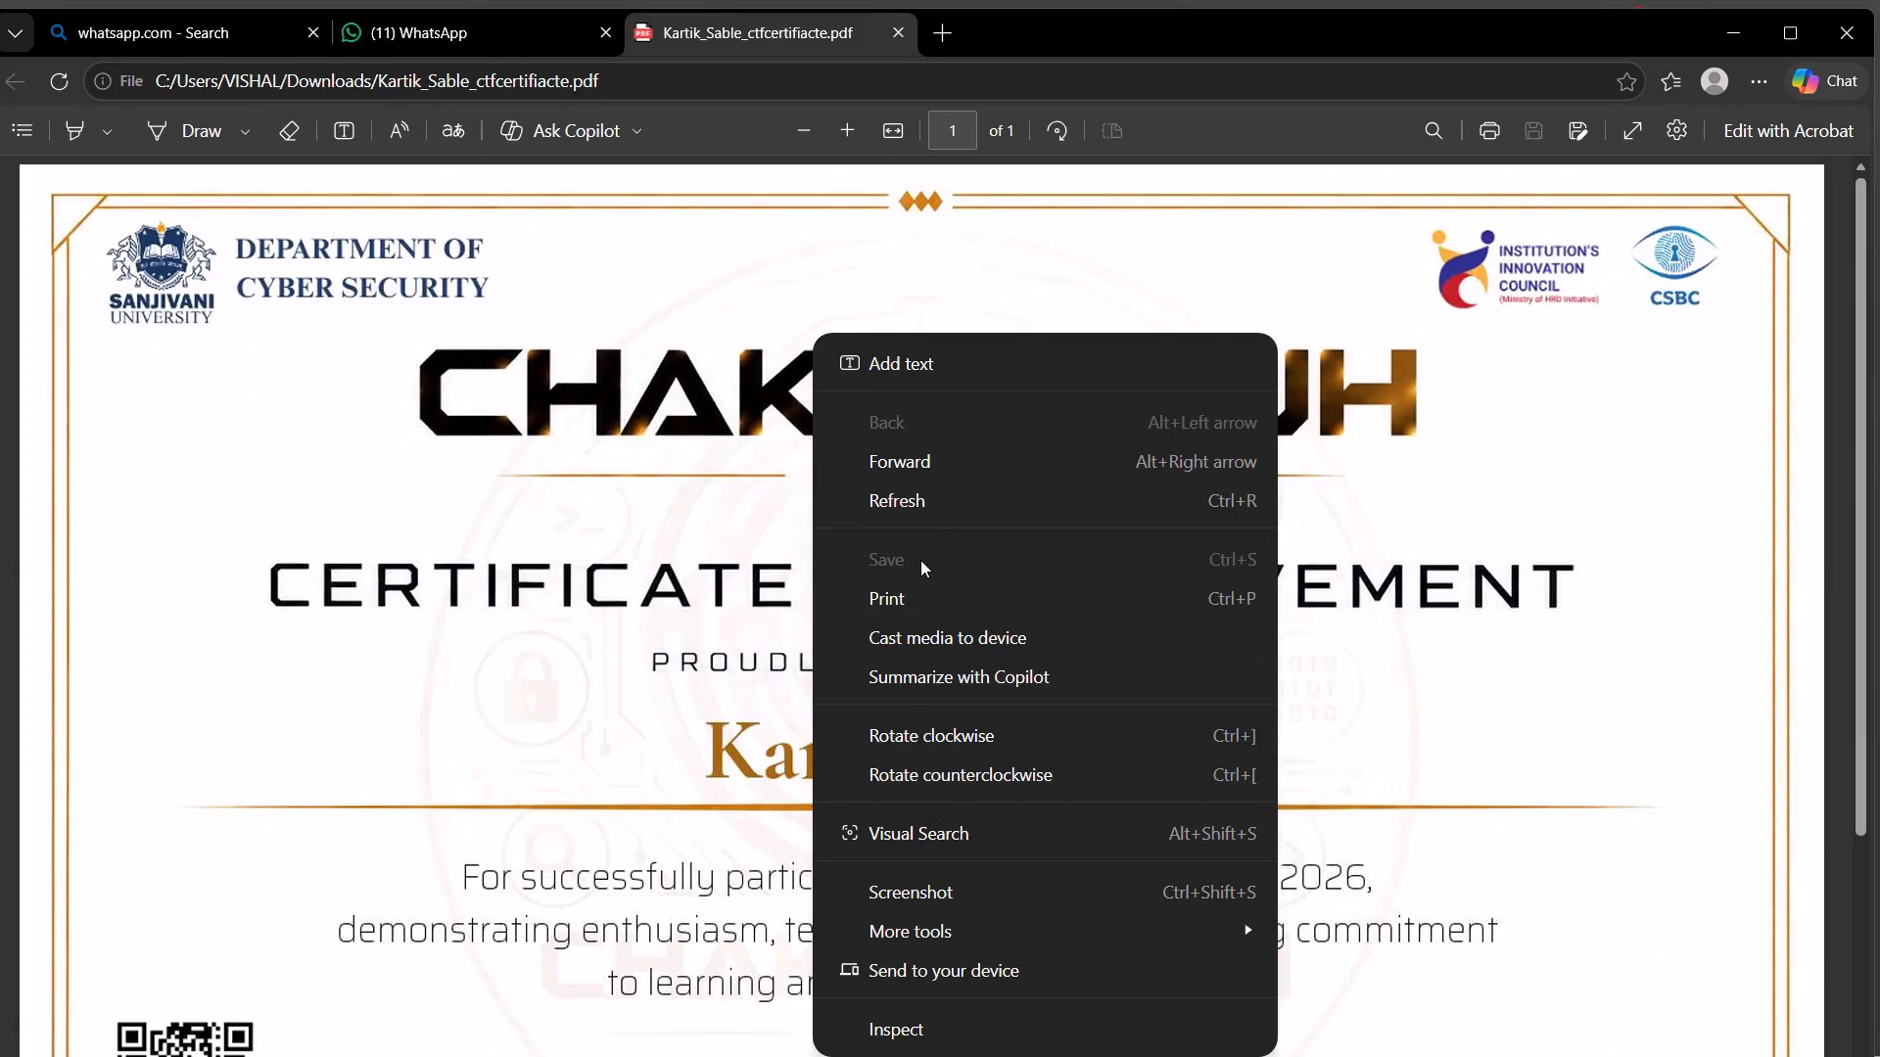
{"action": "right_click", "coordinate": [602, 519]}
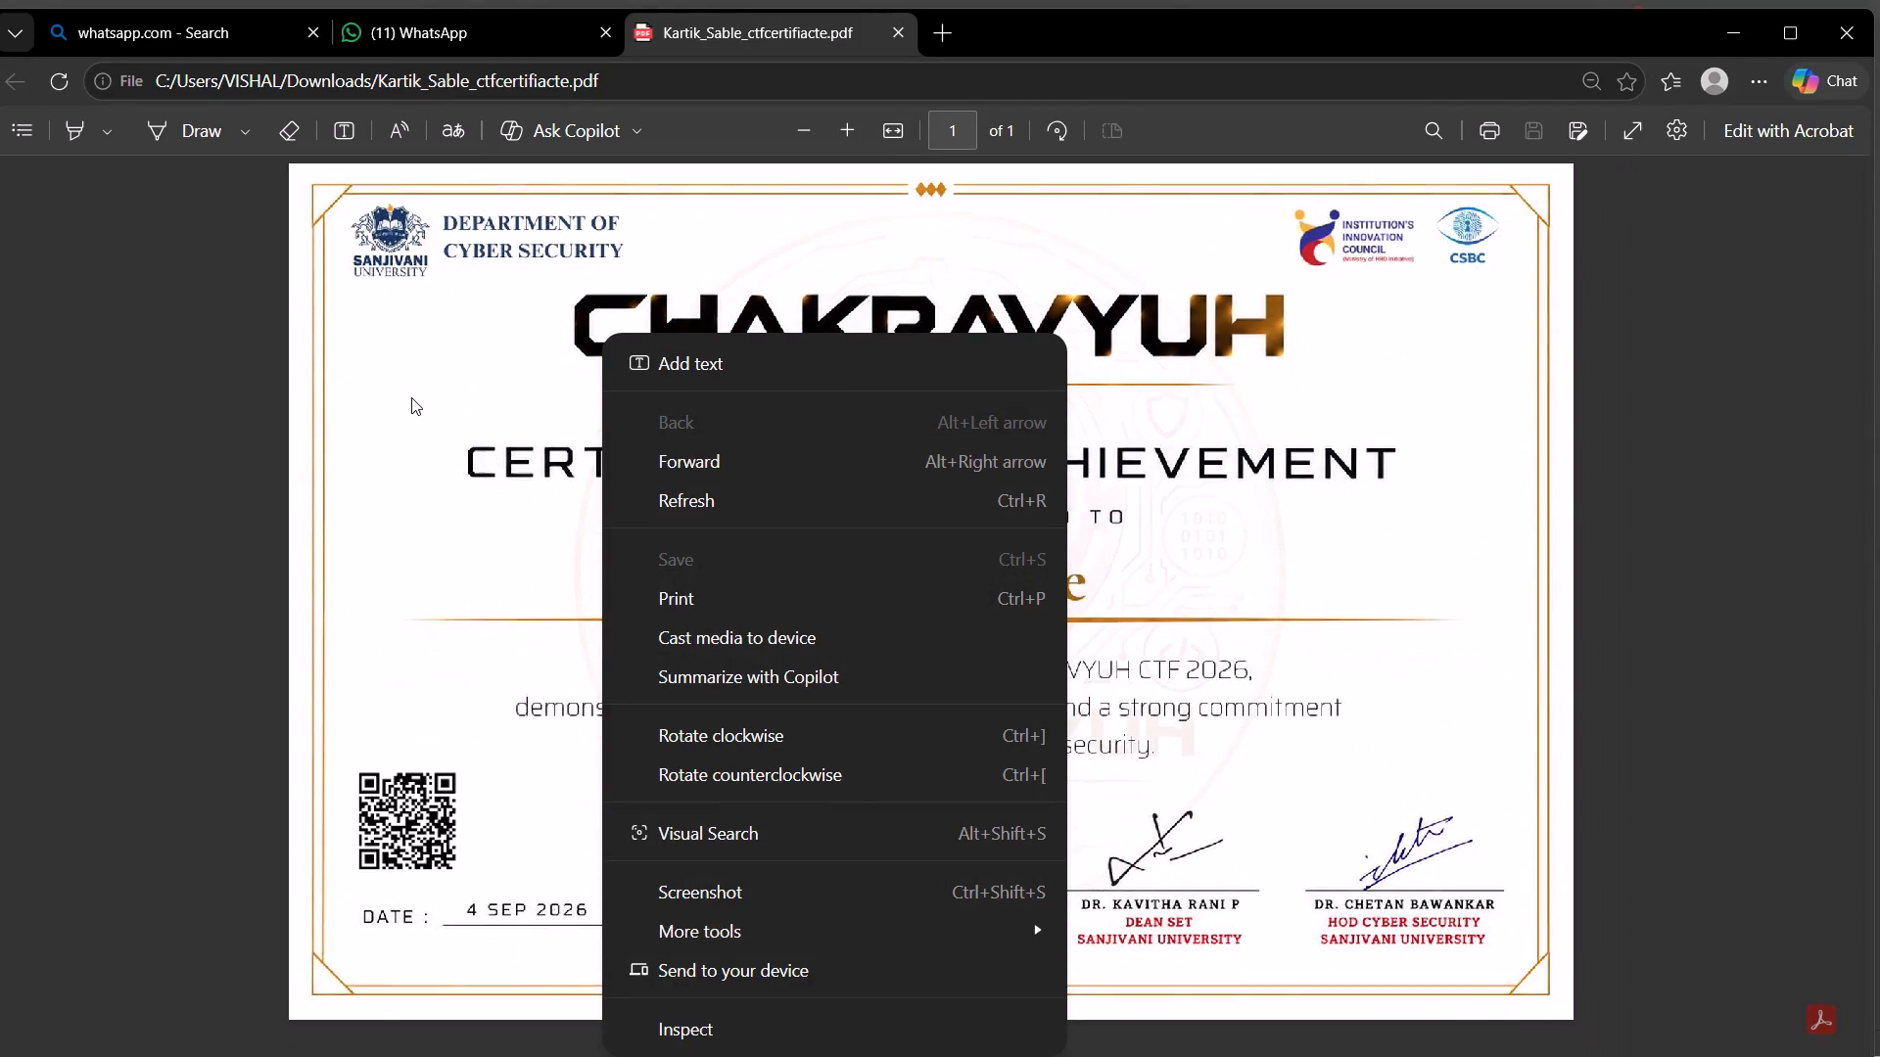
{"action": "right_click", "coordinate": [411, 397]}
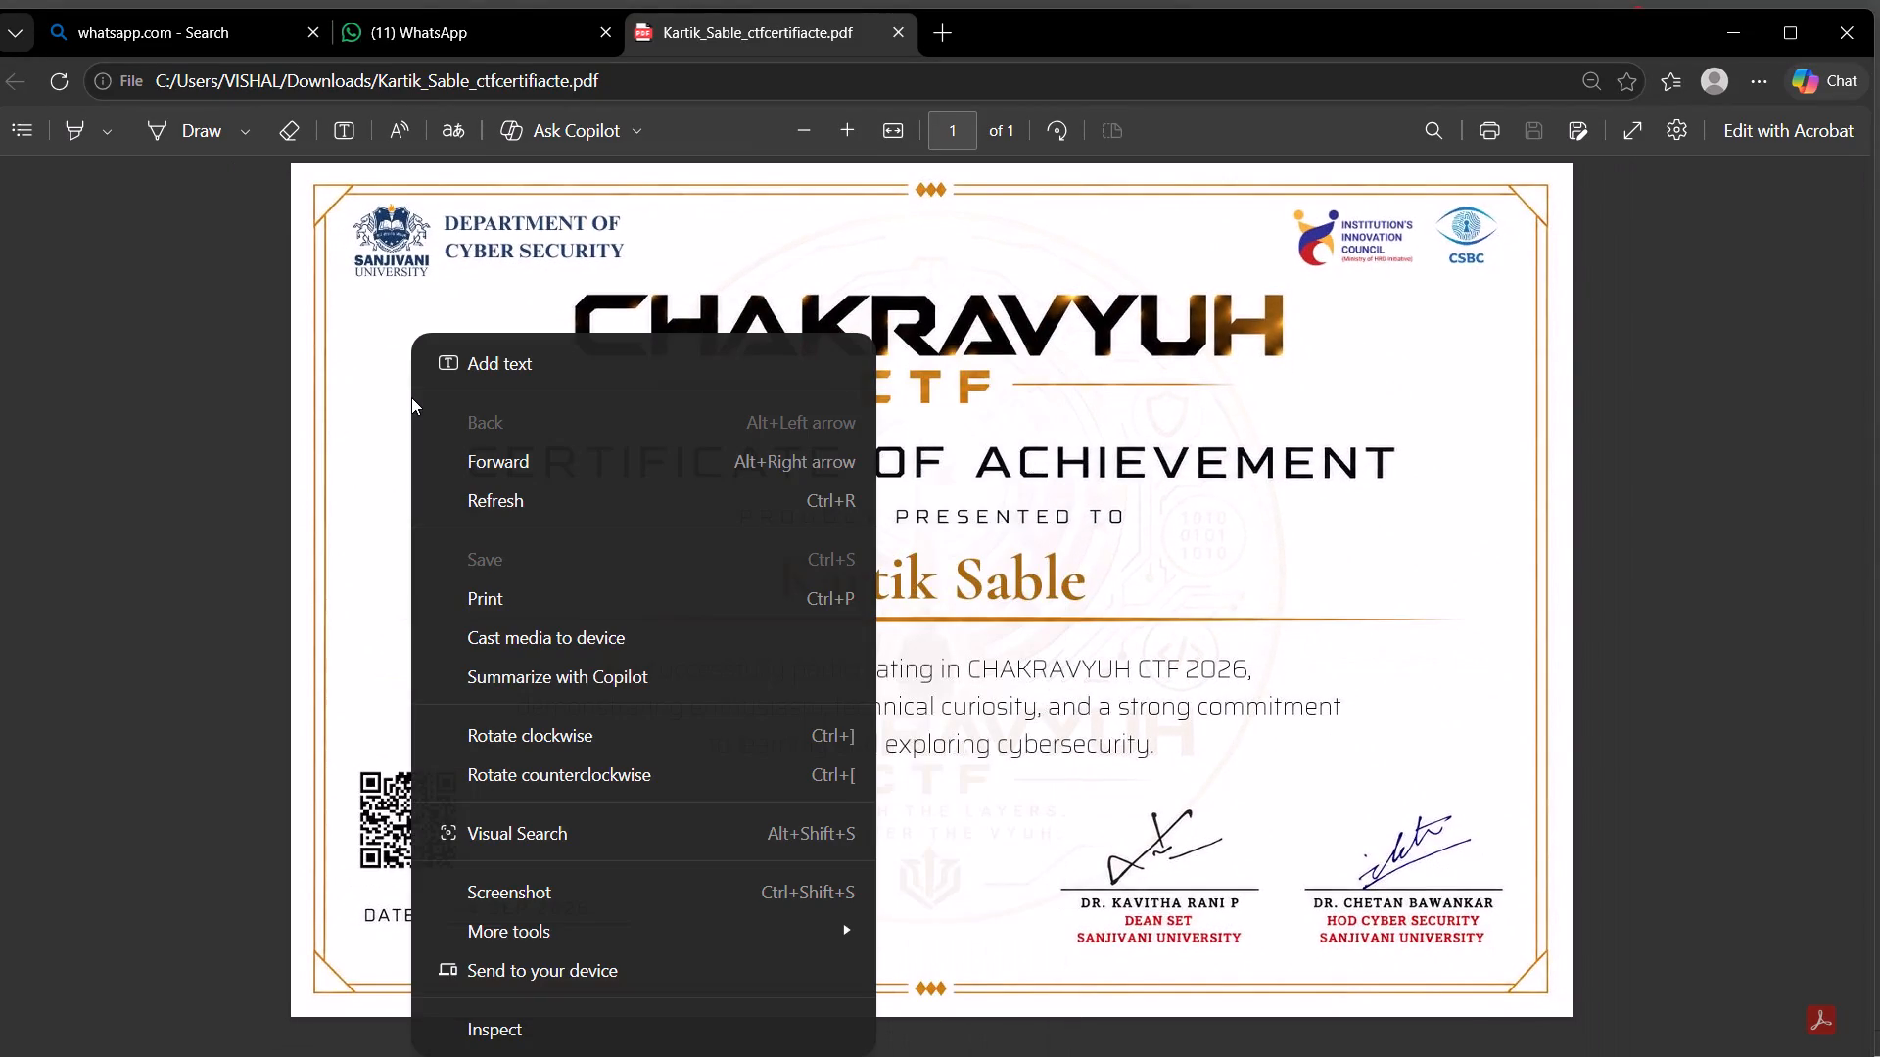
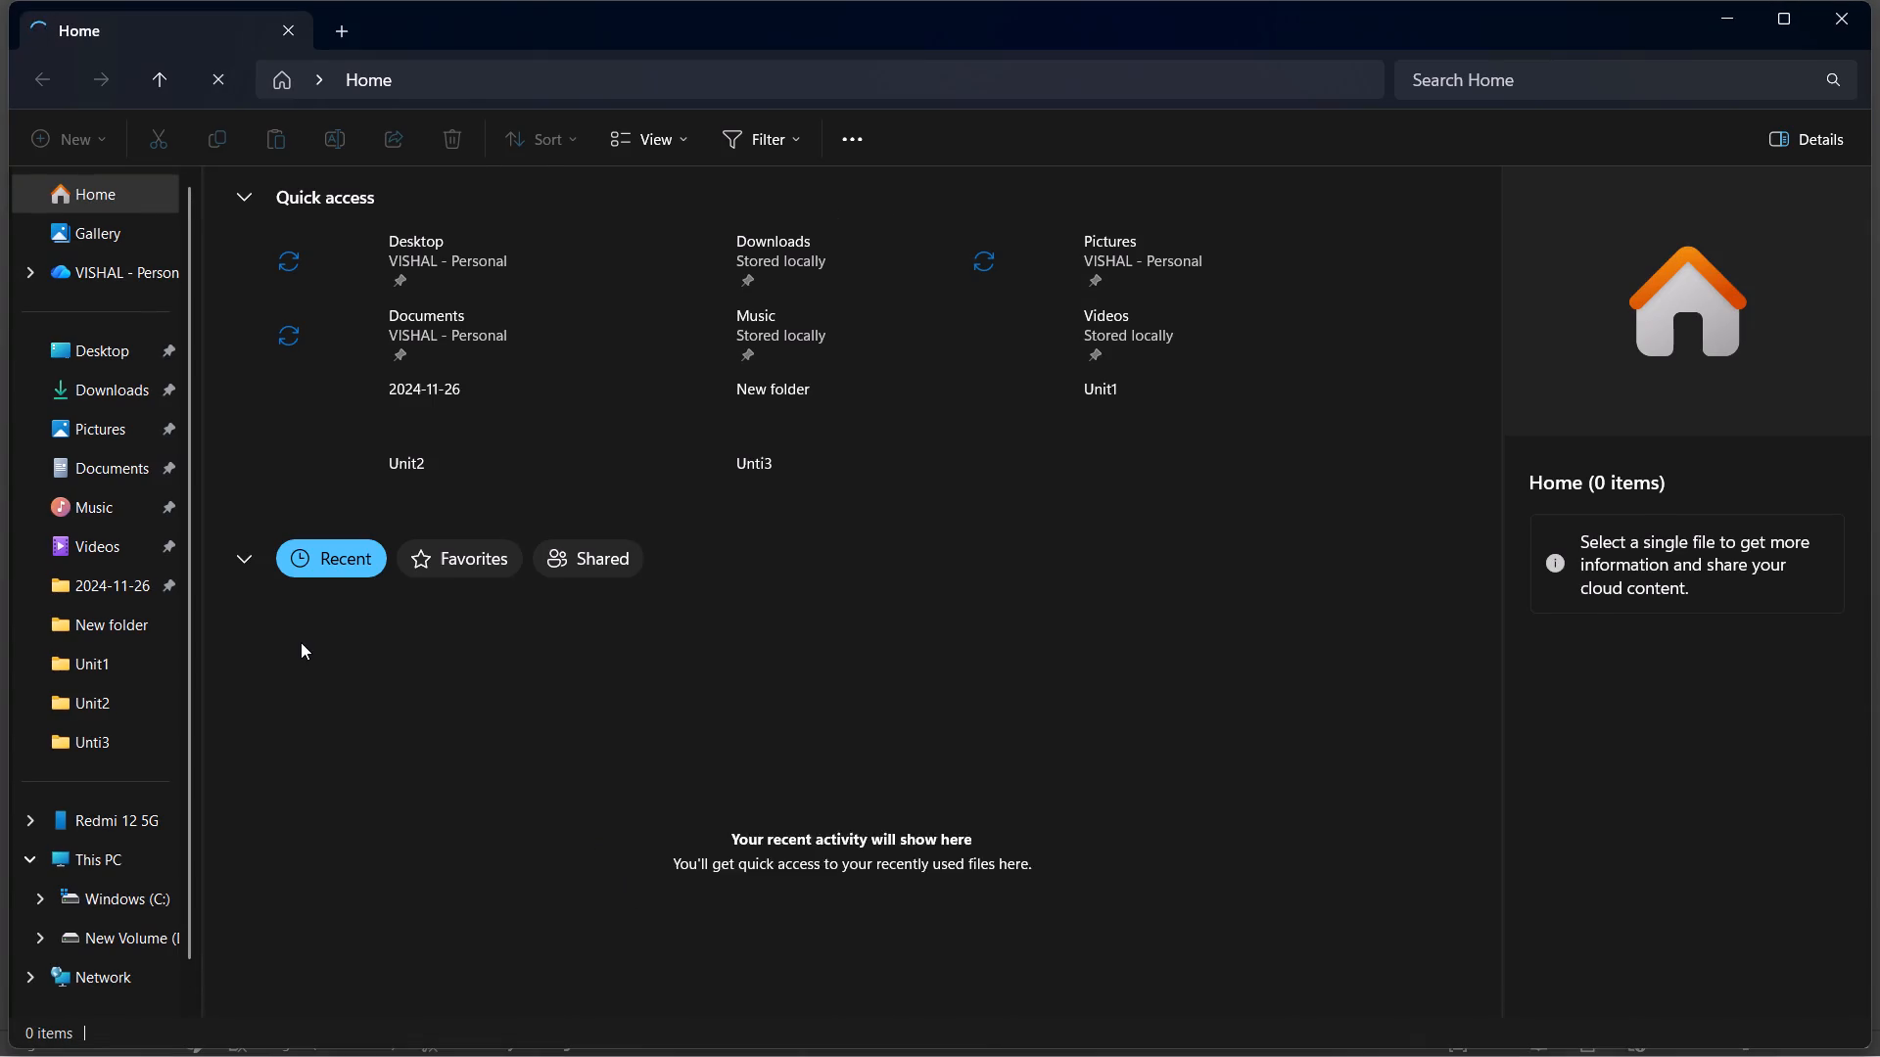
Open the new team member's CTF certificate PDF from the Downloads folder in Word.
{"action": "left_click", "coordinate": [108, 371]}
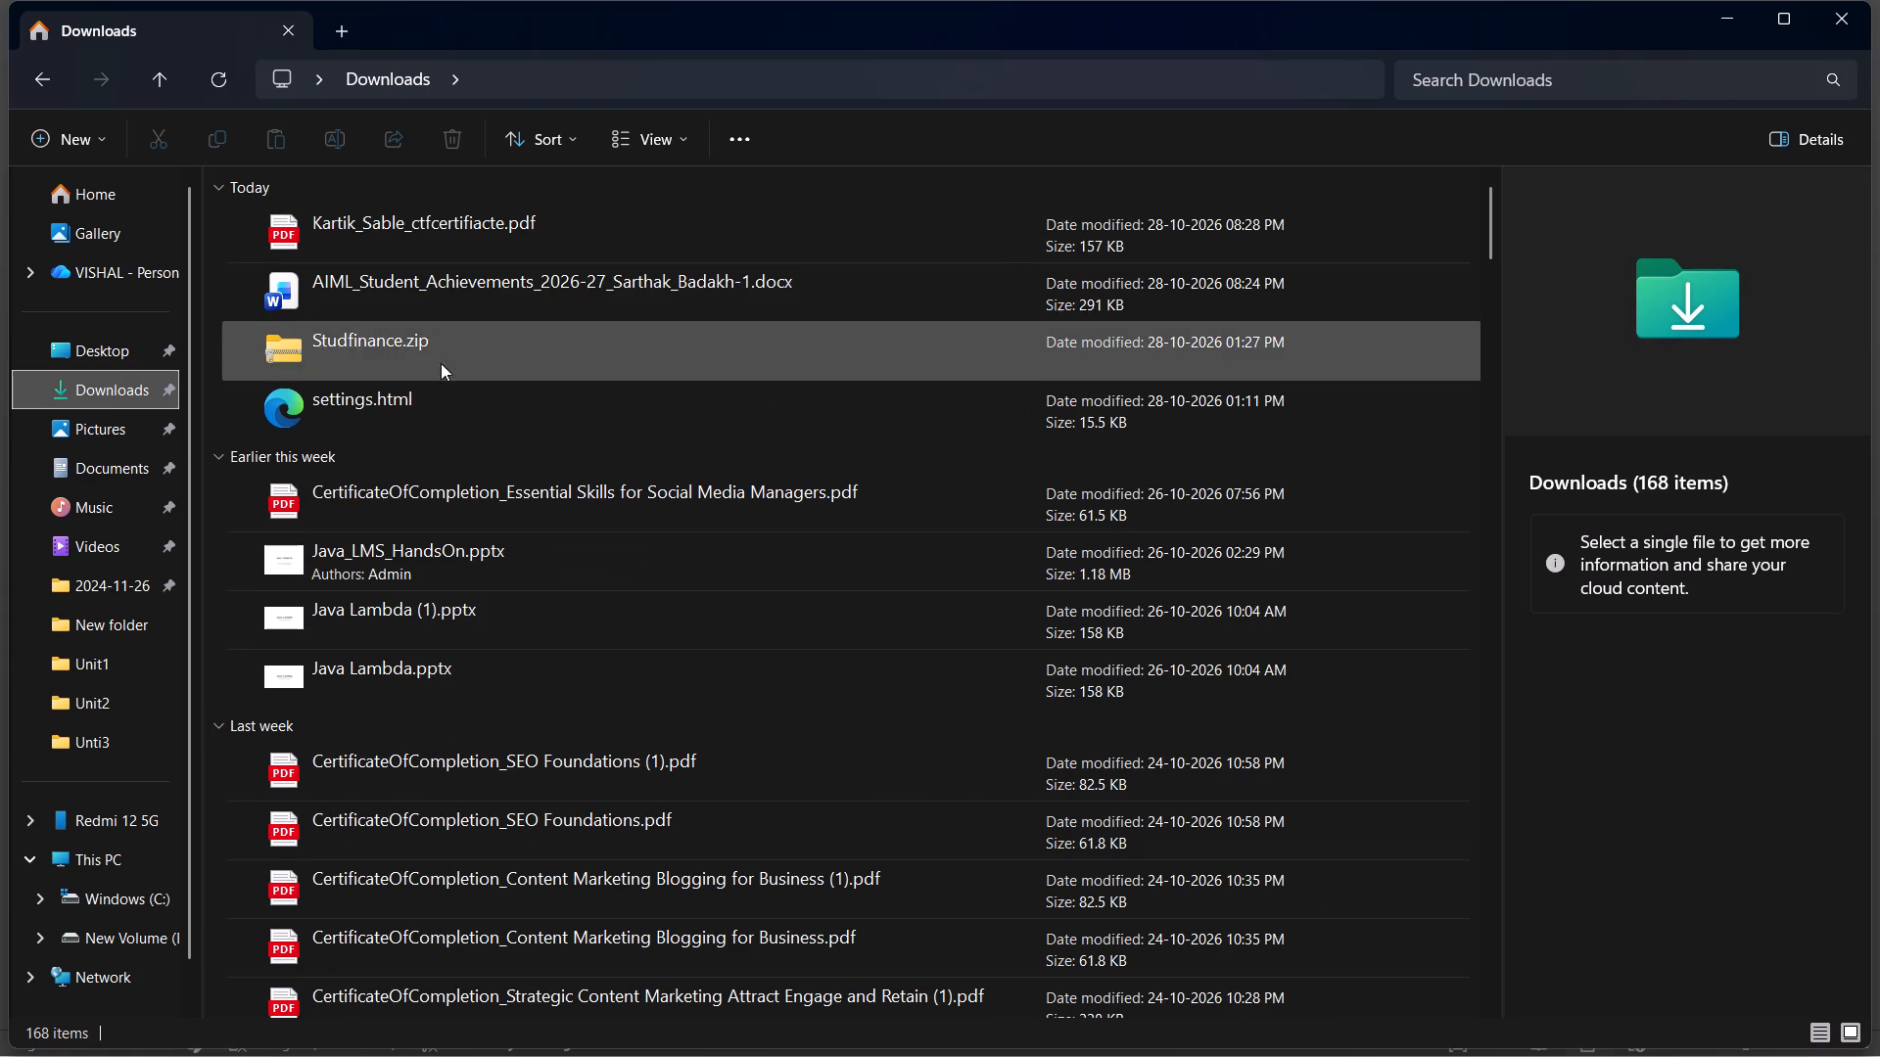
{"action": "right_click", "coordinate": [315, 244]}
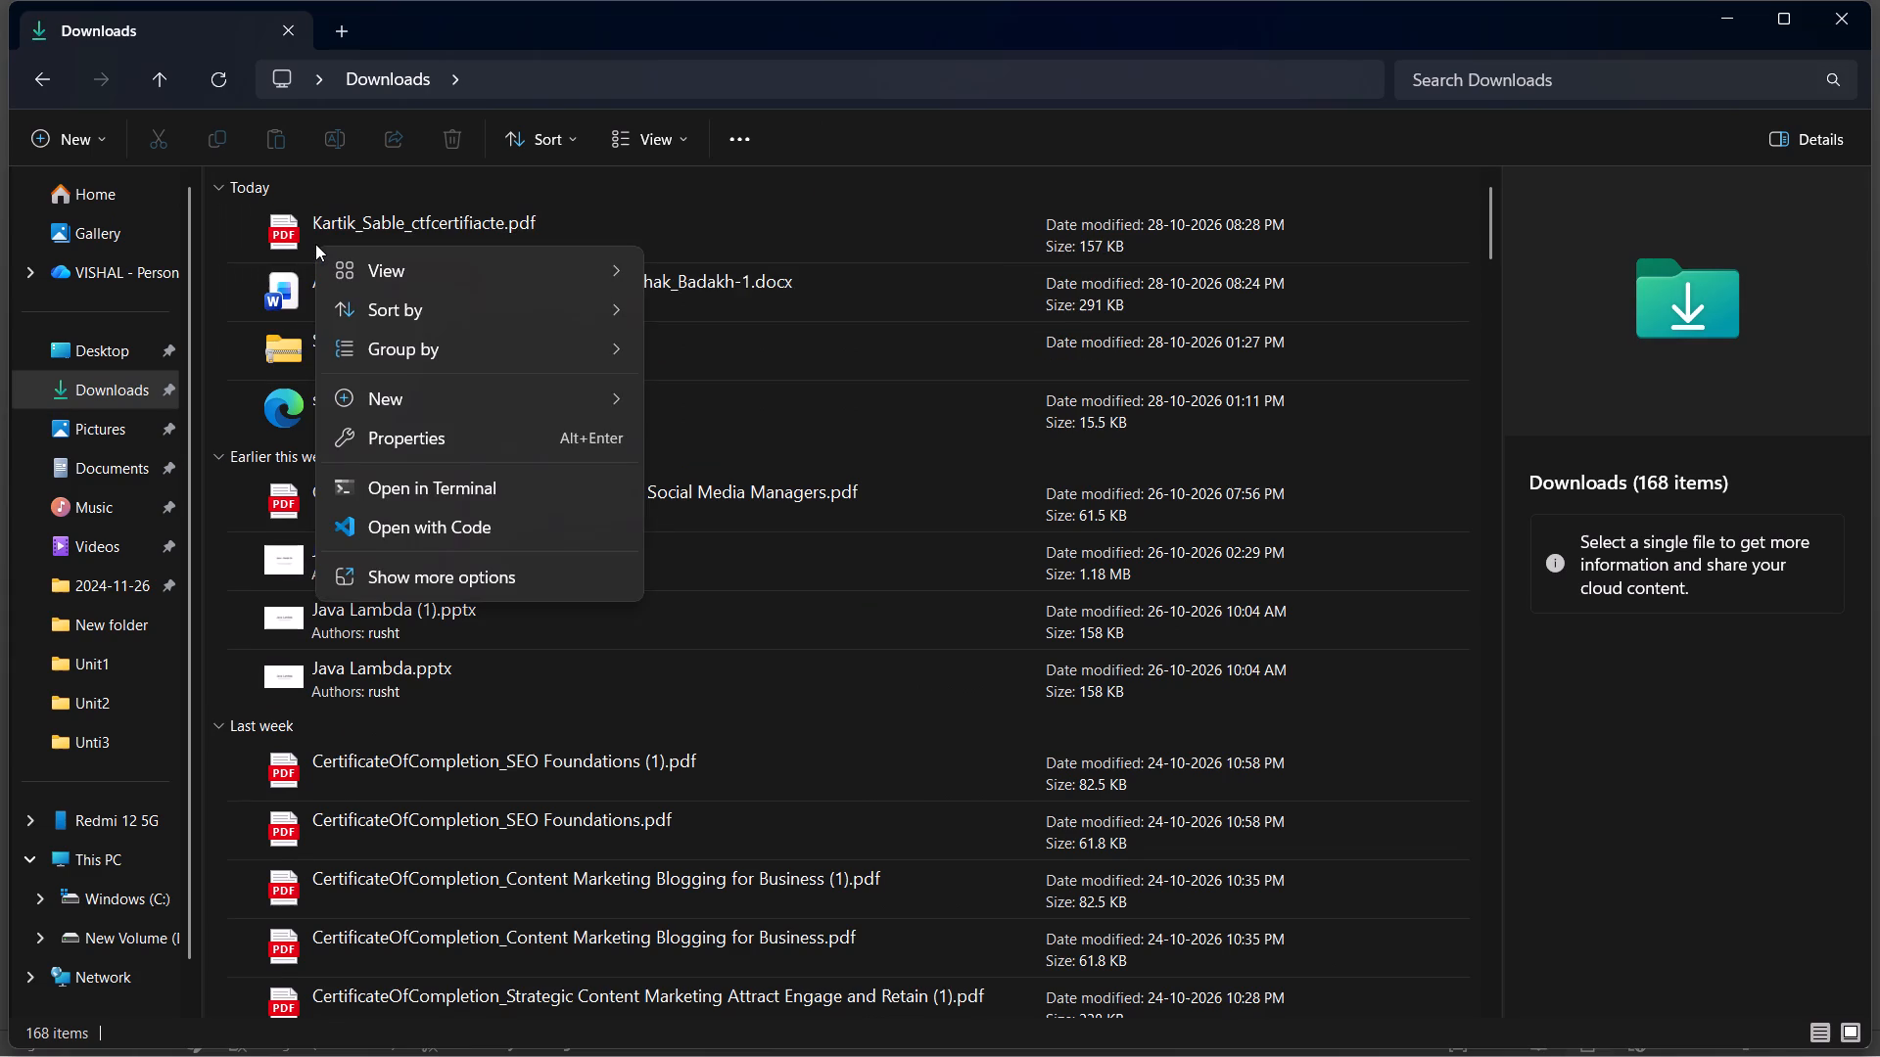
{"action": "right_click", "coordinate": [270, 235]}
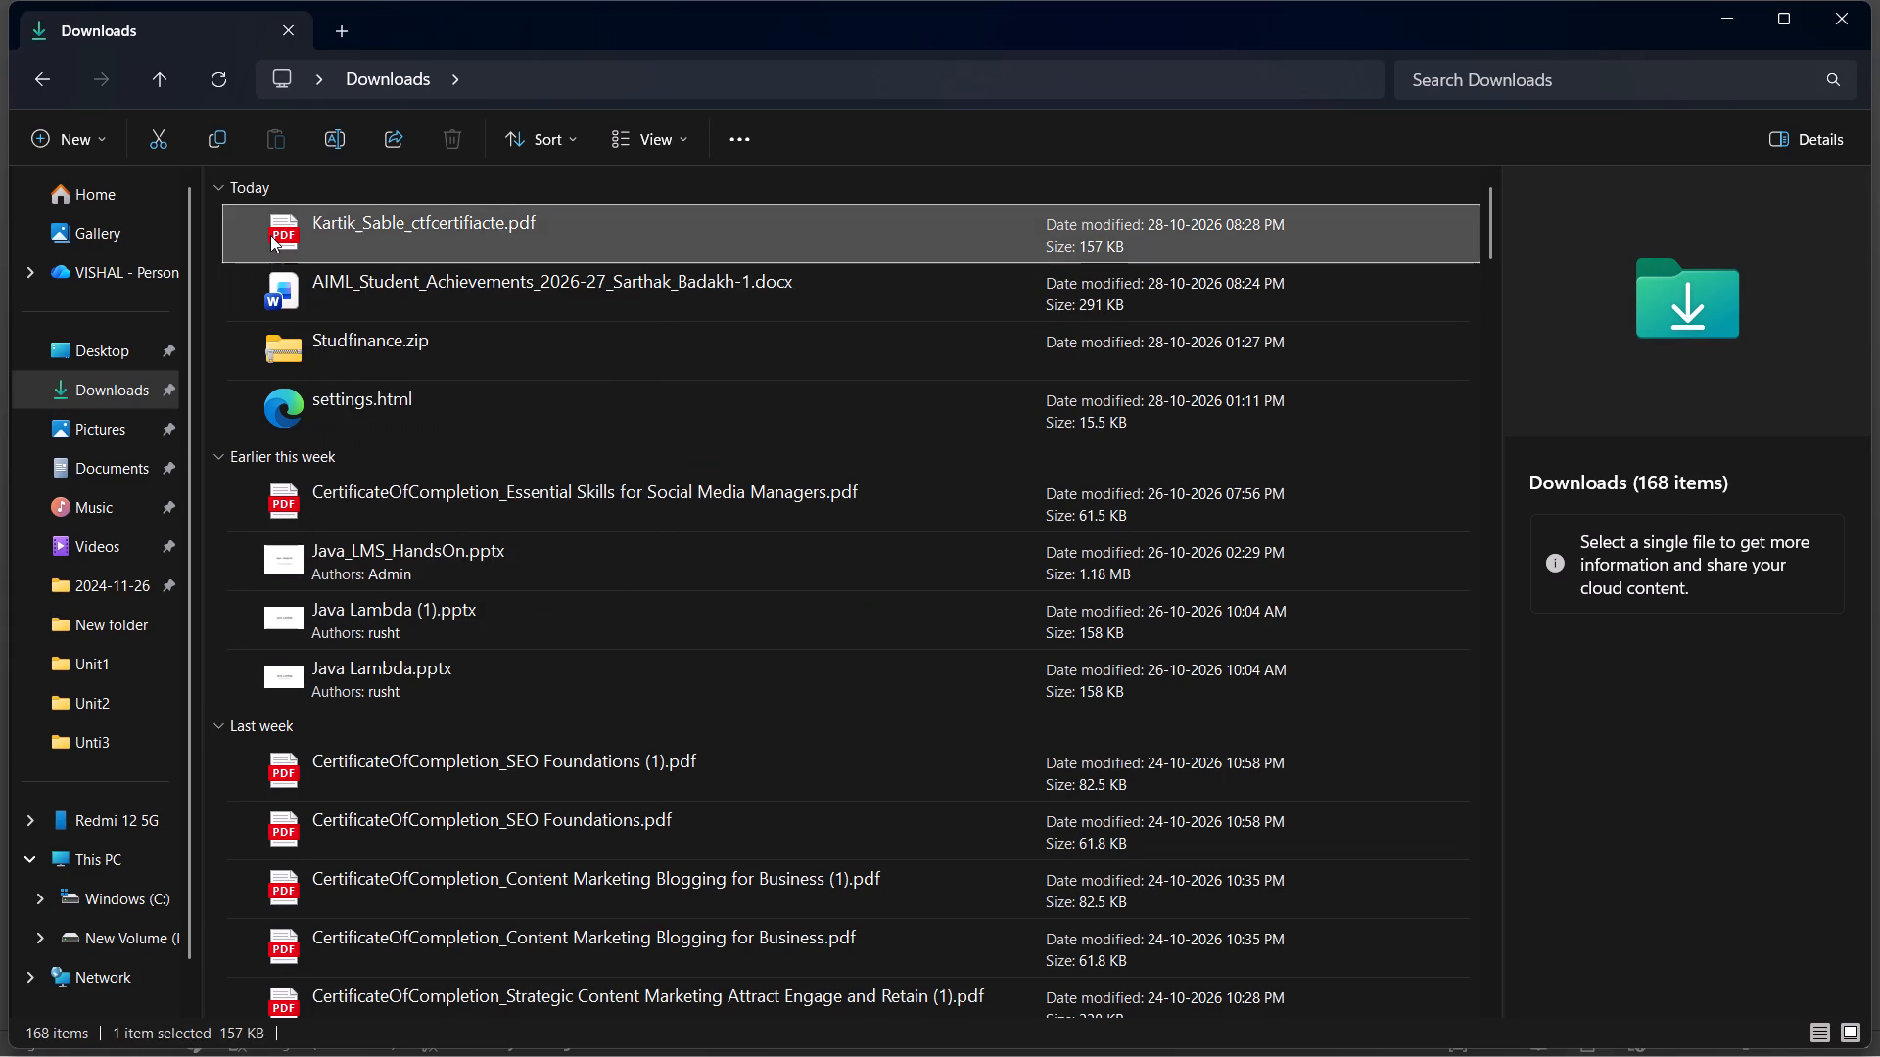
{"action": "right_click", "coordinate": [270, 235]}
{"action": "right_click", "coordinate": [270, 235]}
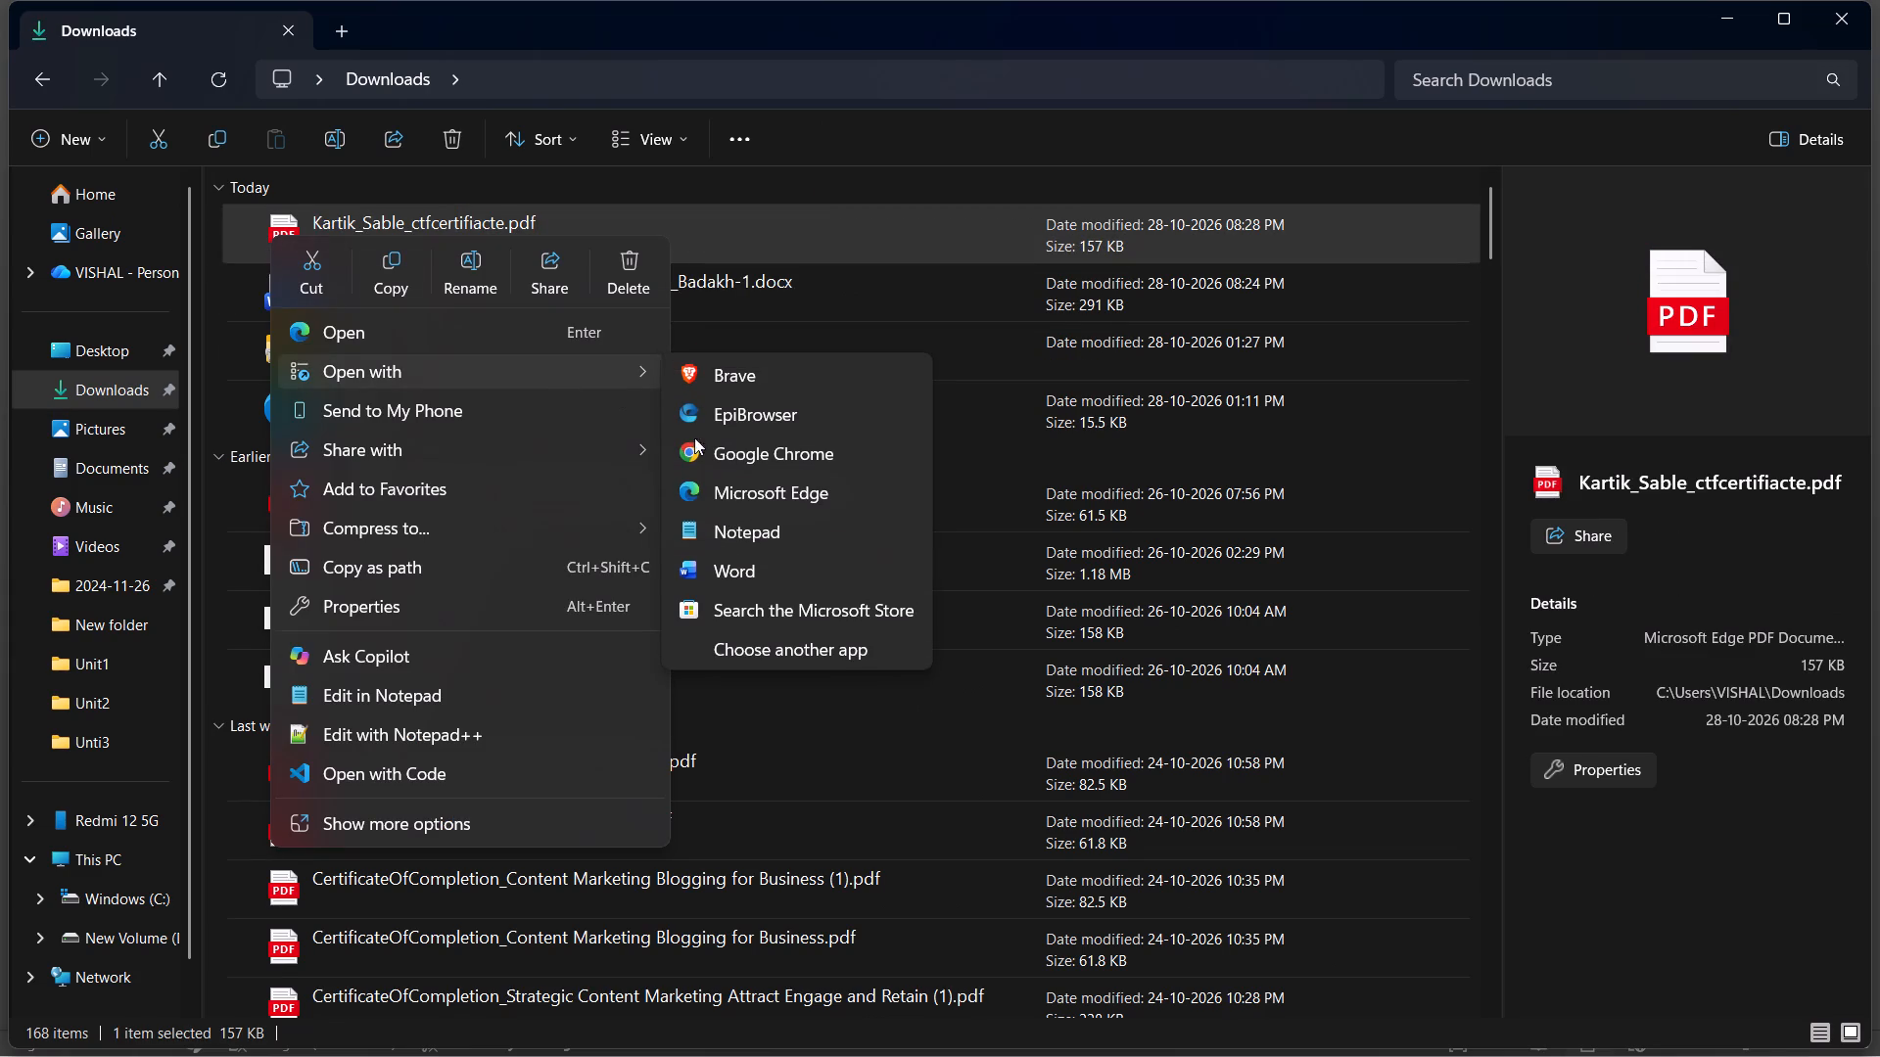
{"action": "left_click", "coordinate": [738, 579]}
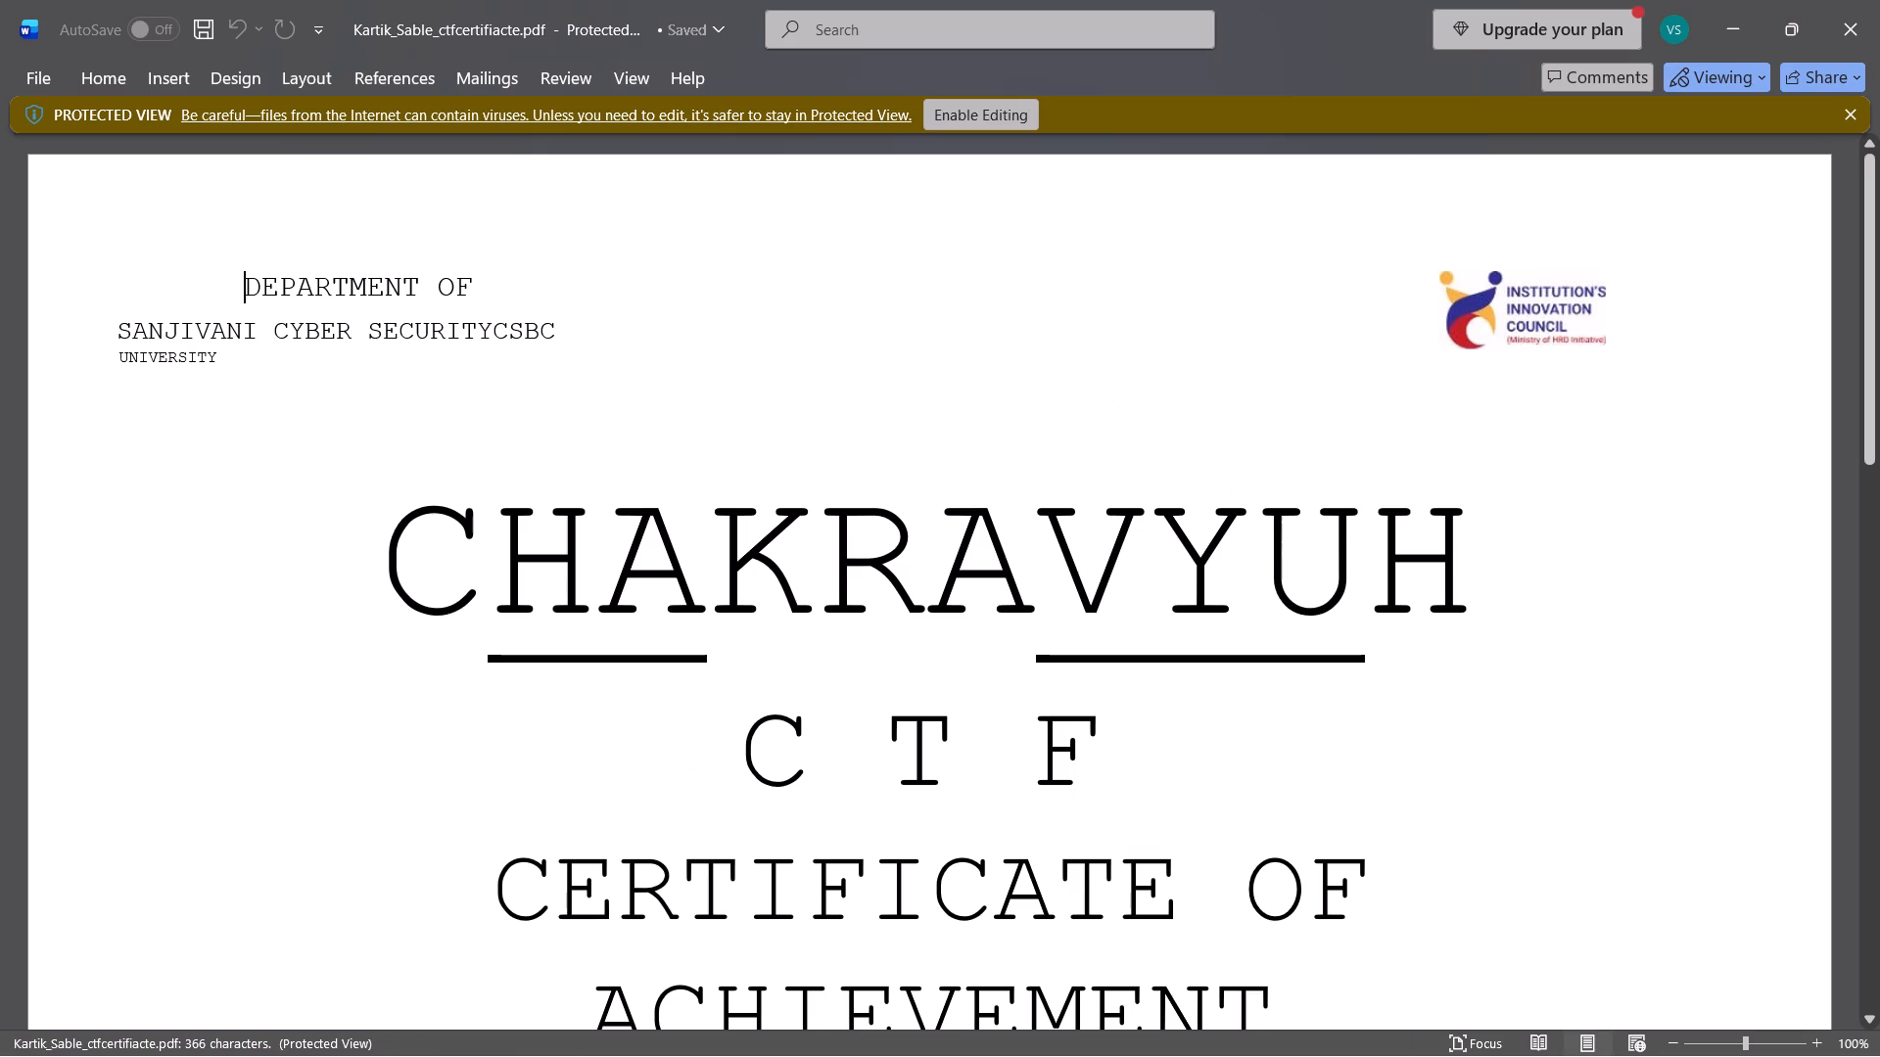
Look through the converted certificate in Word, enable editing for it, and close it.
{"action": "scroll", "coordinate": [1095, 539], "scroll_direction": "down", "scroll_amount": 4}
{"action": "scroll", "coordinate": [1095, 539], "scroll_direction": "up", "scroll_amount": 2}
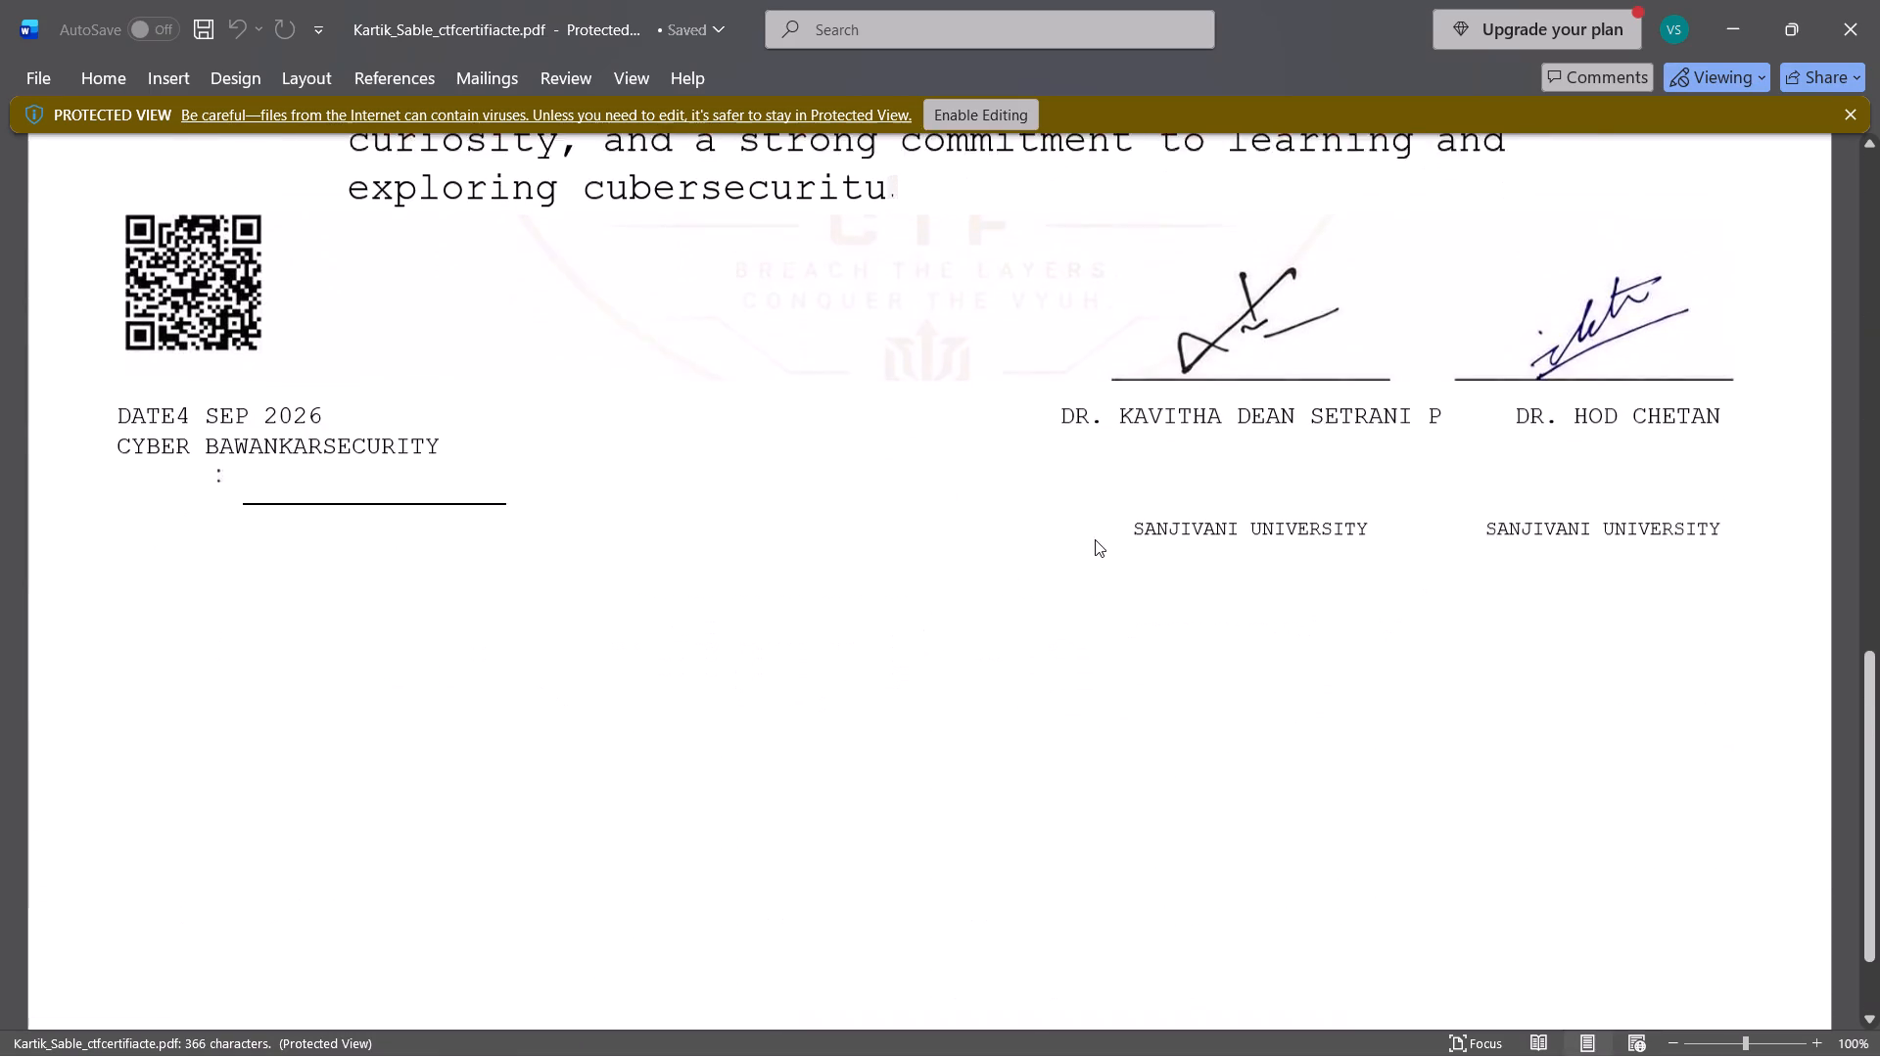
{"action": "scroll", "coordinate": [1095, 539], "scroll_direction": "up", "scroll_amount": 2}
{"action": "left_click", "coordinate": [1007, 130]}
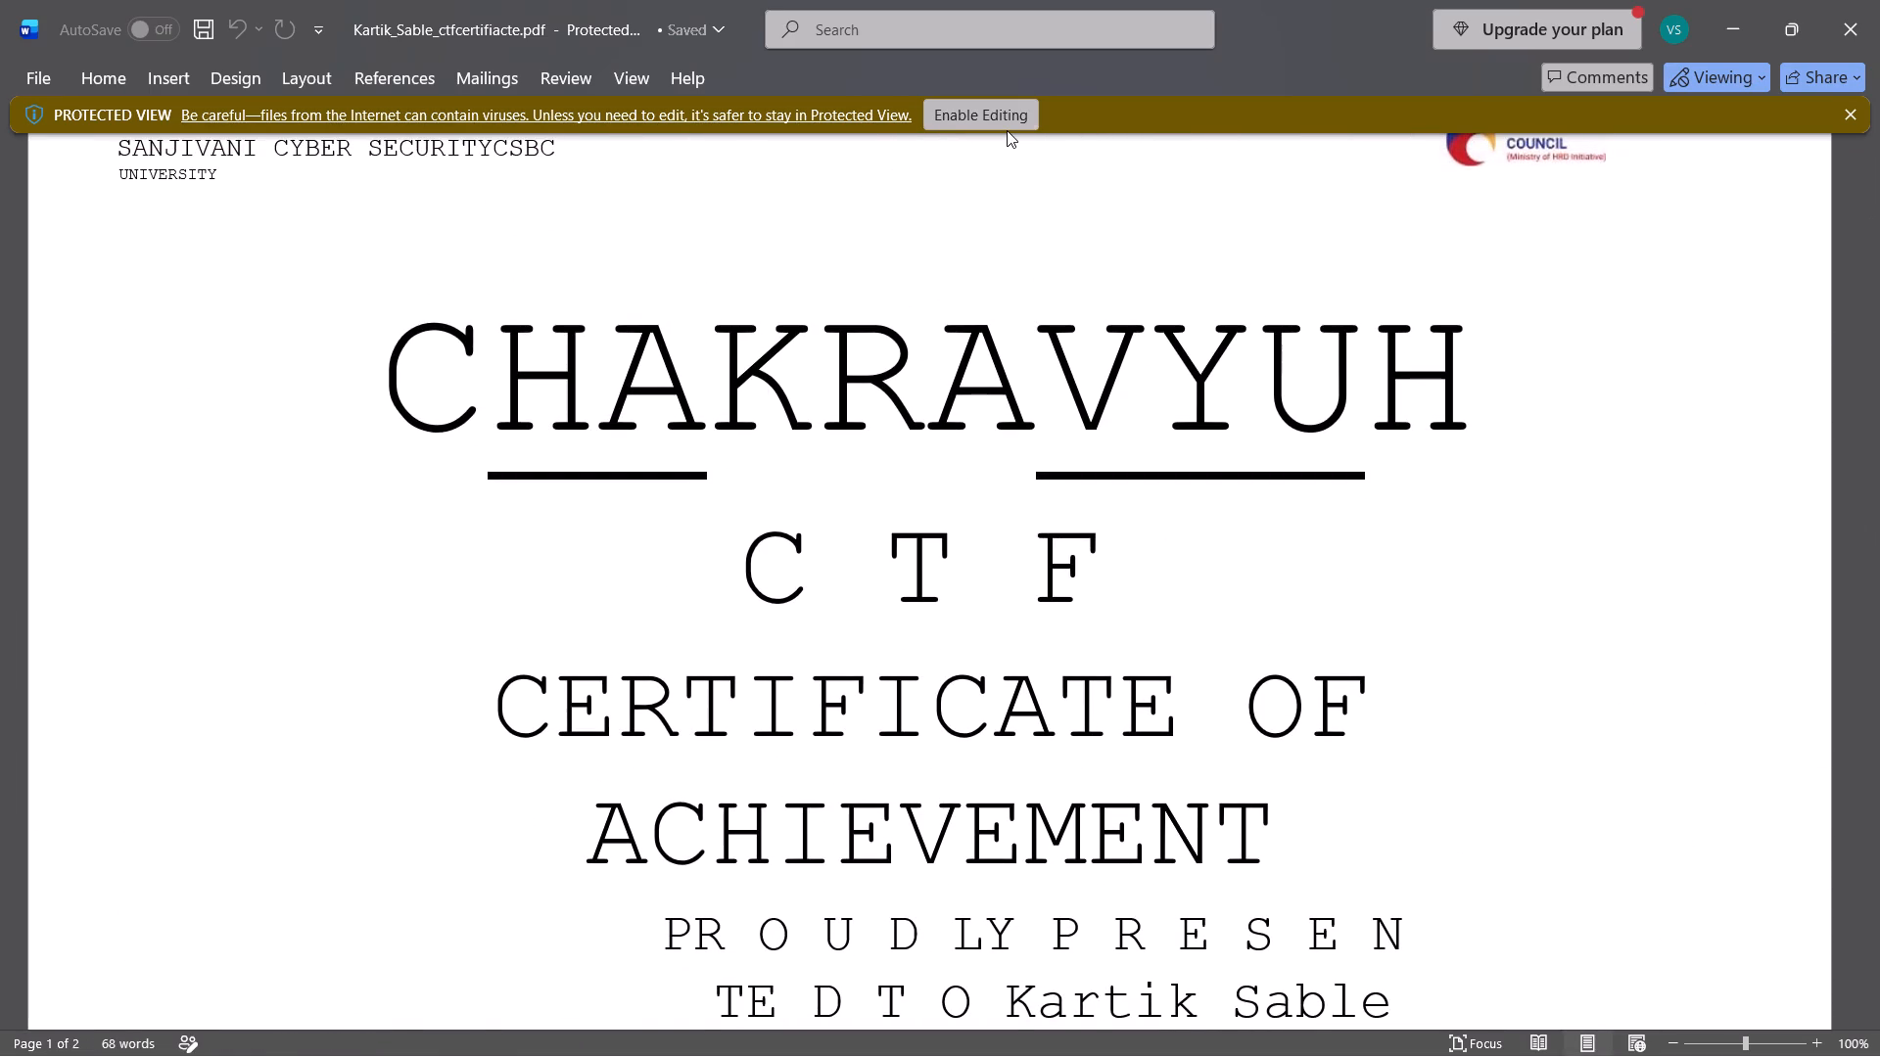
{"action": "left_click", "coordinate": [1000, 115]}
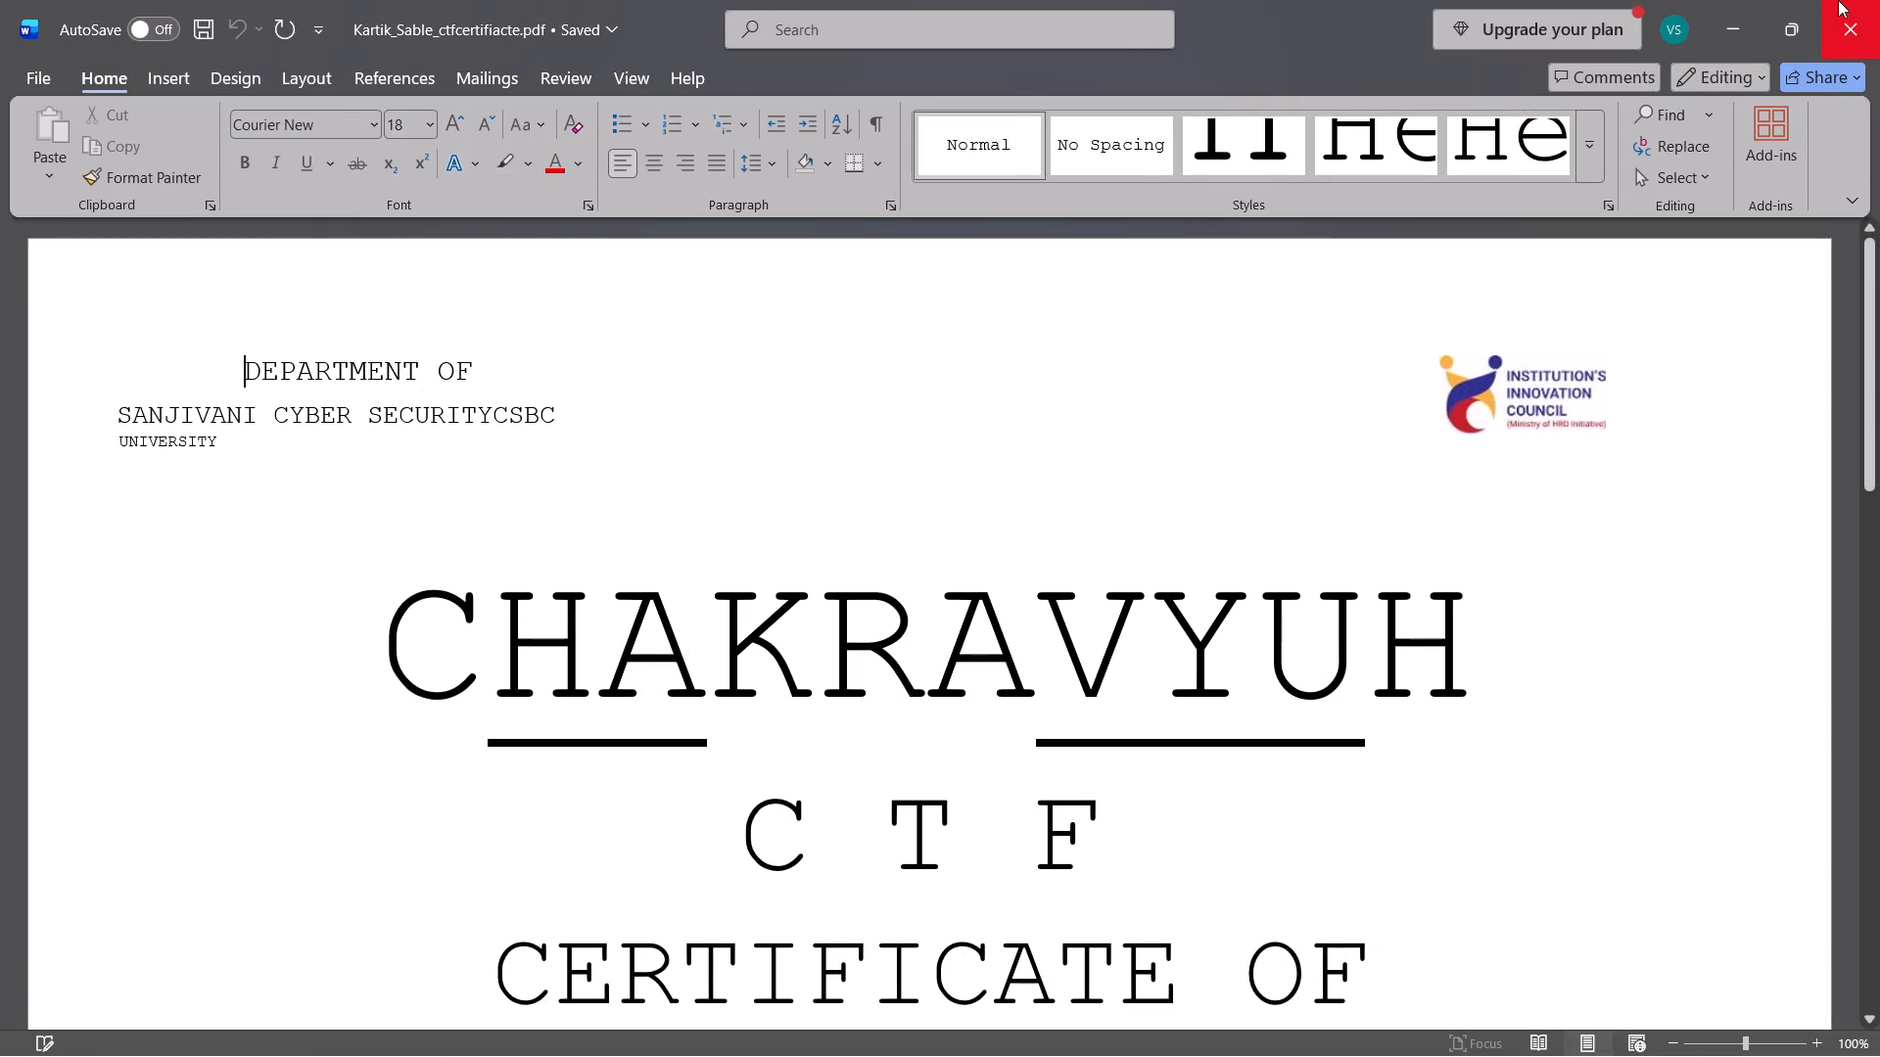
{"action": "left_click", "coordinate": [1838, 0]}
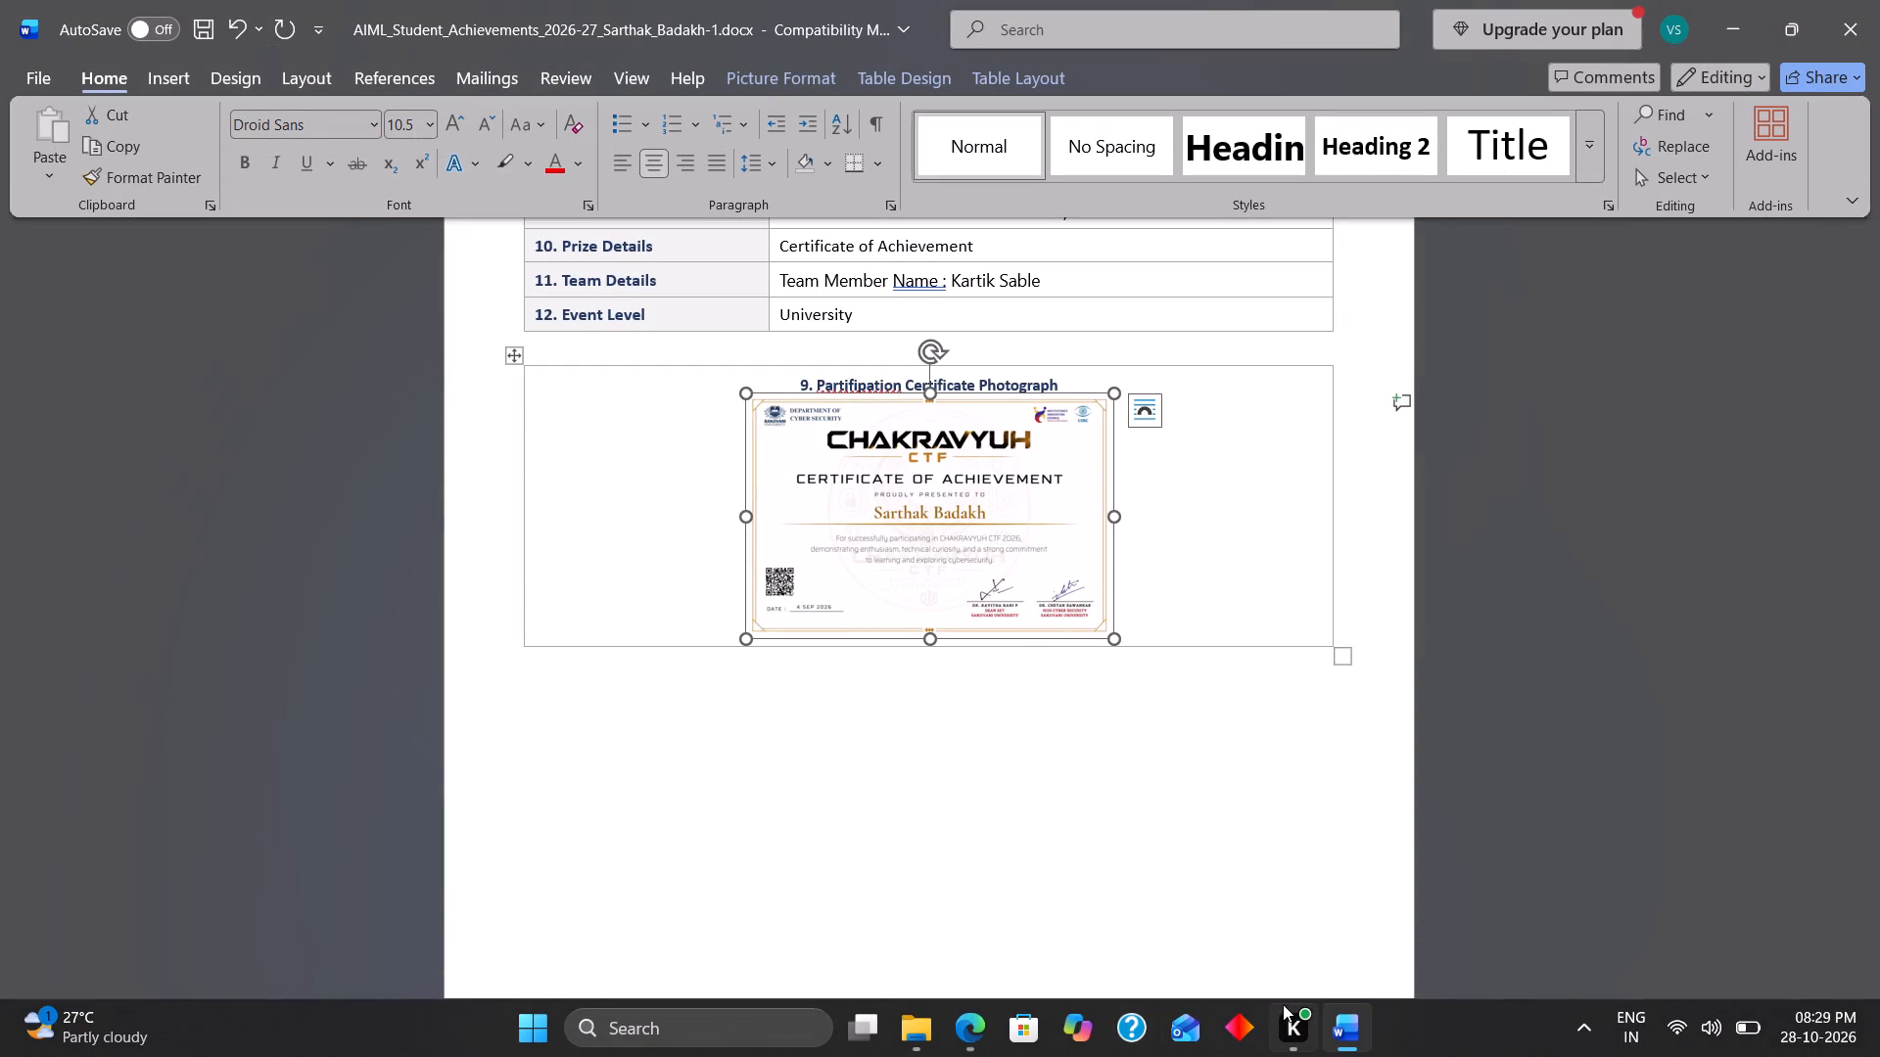
Open the team member's CTF certificate PDF from the Downloads folder in Microsoft Edge.
{"action": "left_click", "coordinate": [928, 1036]}
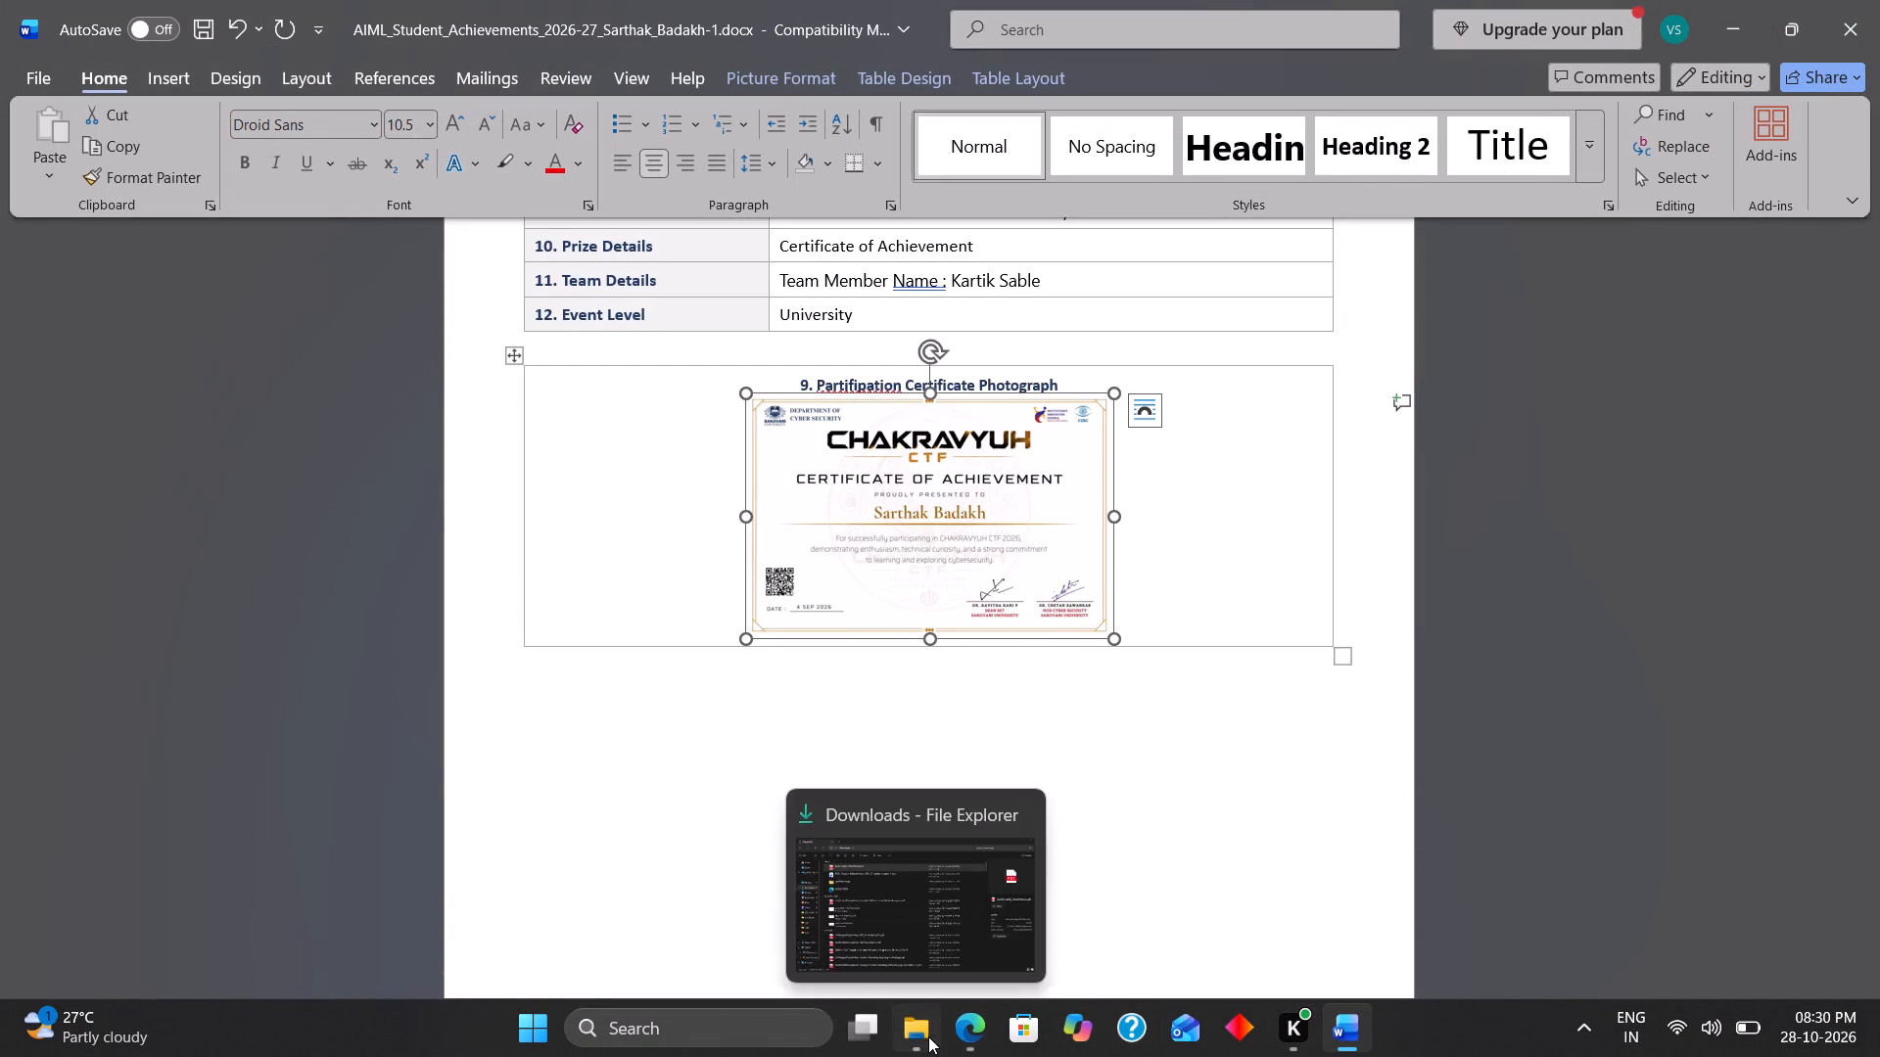
{"action": "double_click", "coordinate": [598, 234]}
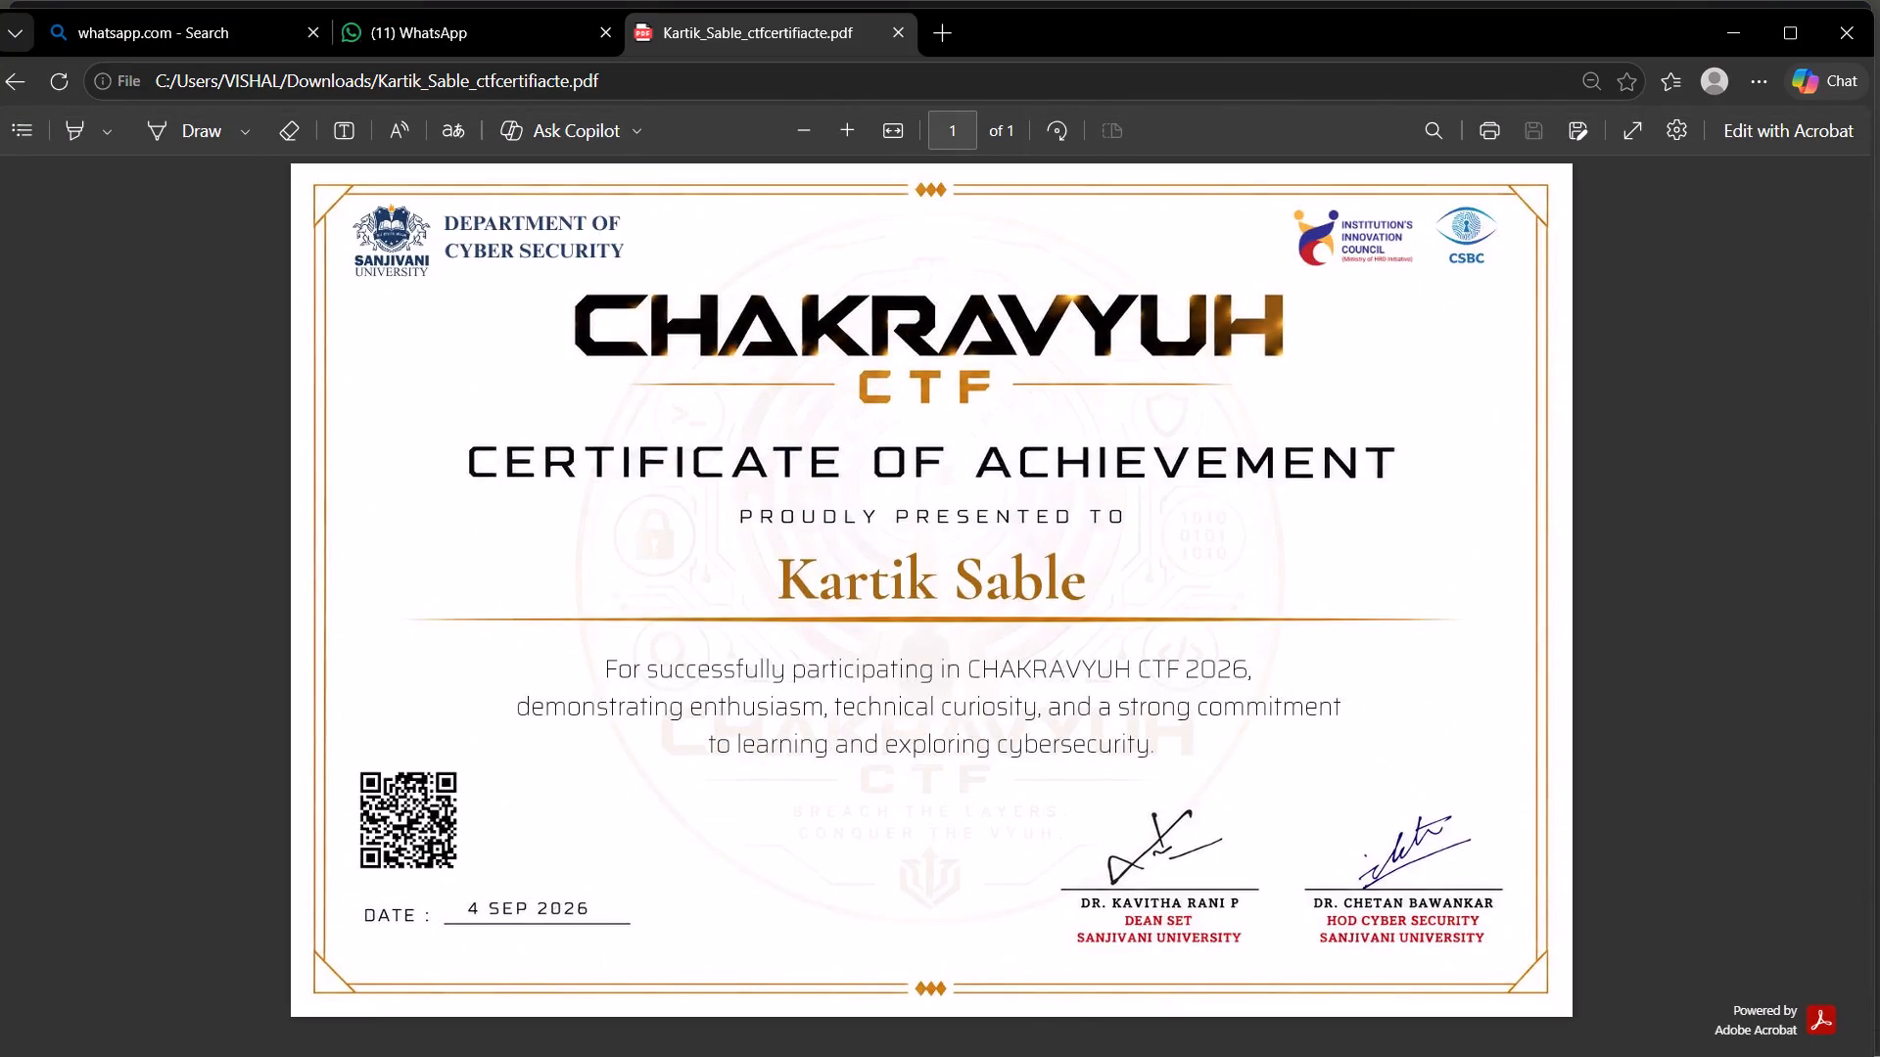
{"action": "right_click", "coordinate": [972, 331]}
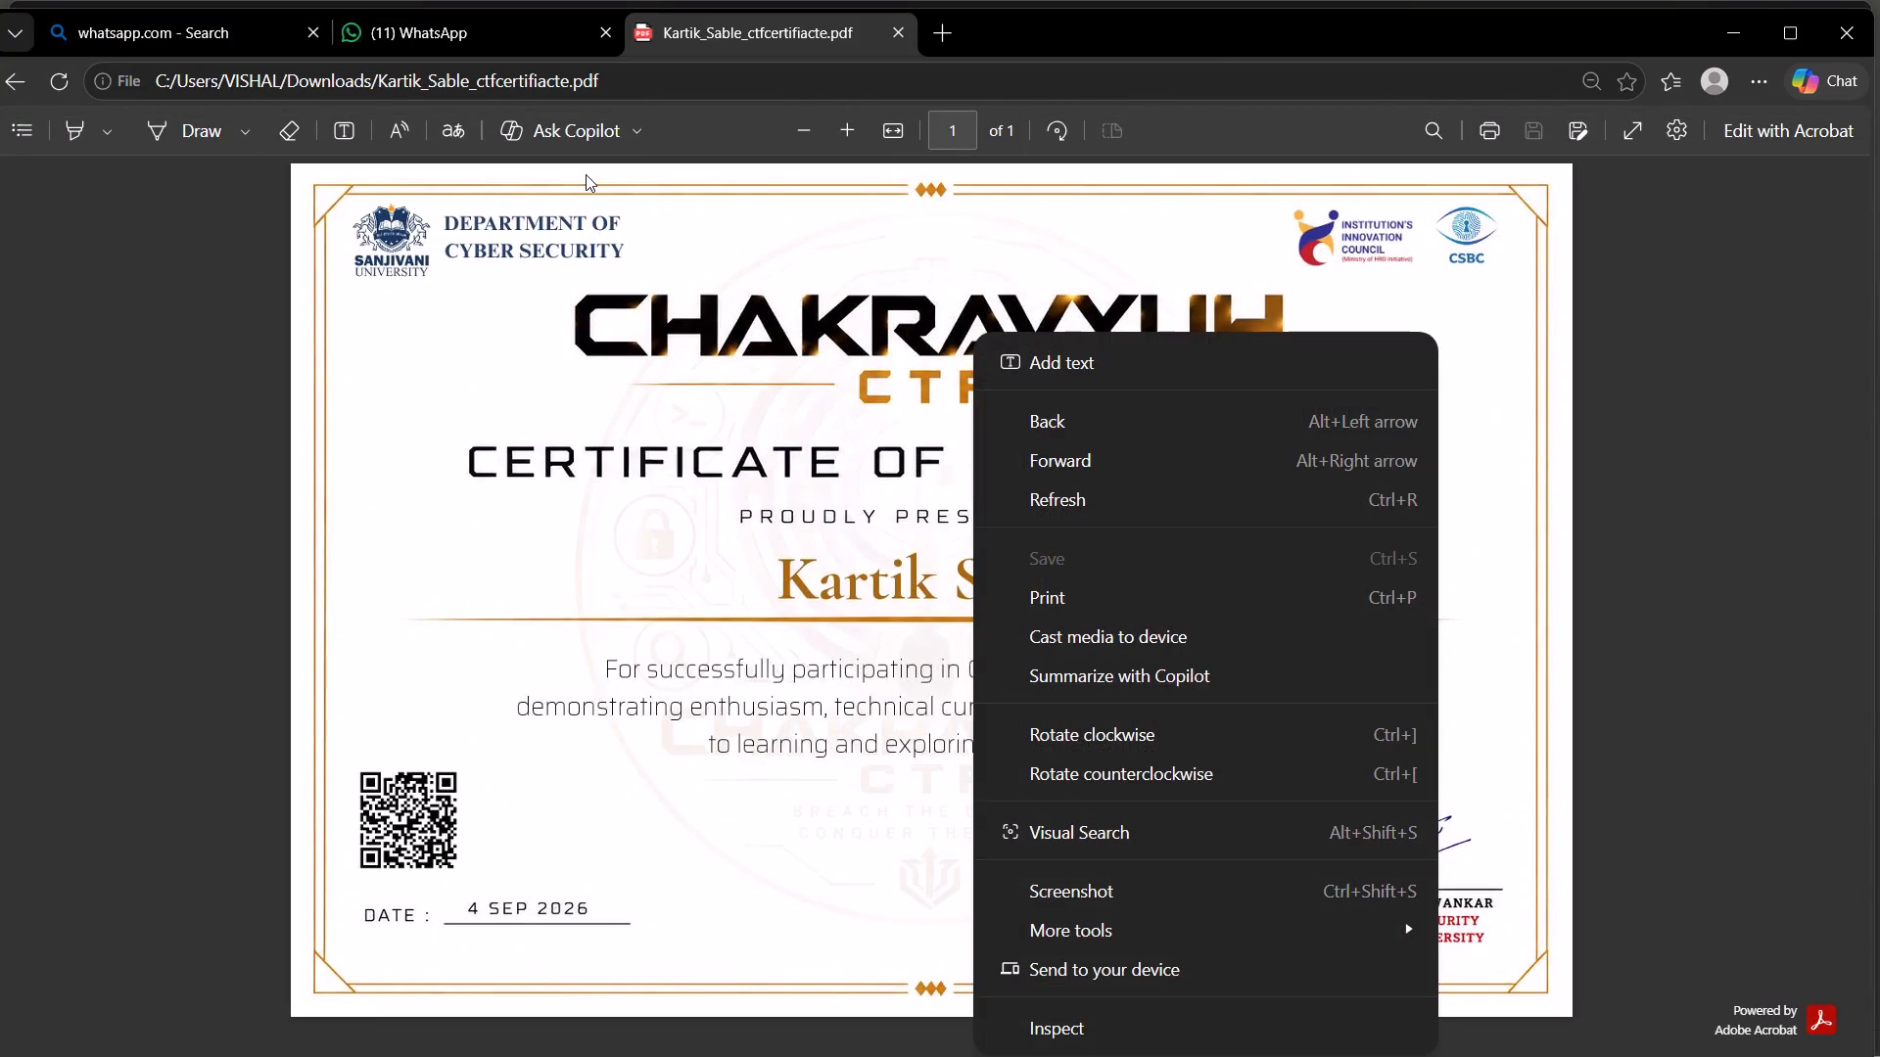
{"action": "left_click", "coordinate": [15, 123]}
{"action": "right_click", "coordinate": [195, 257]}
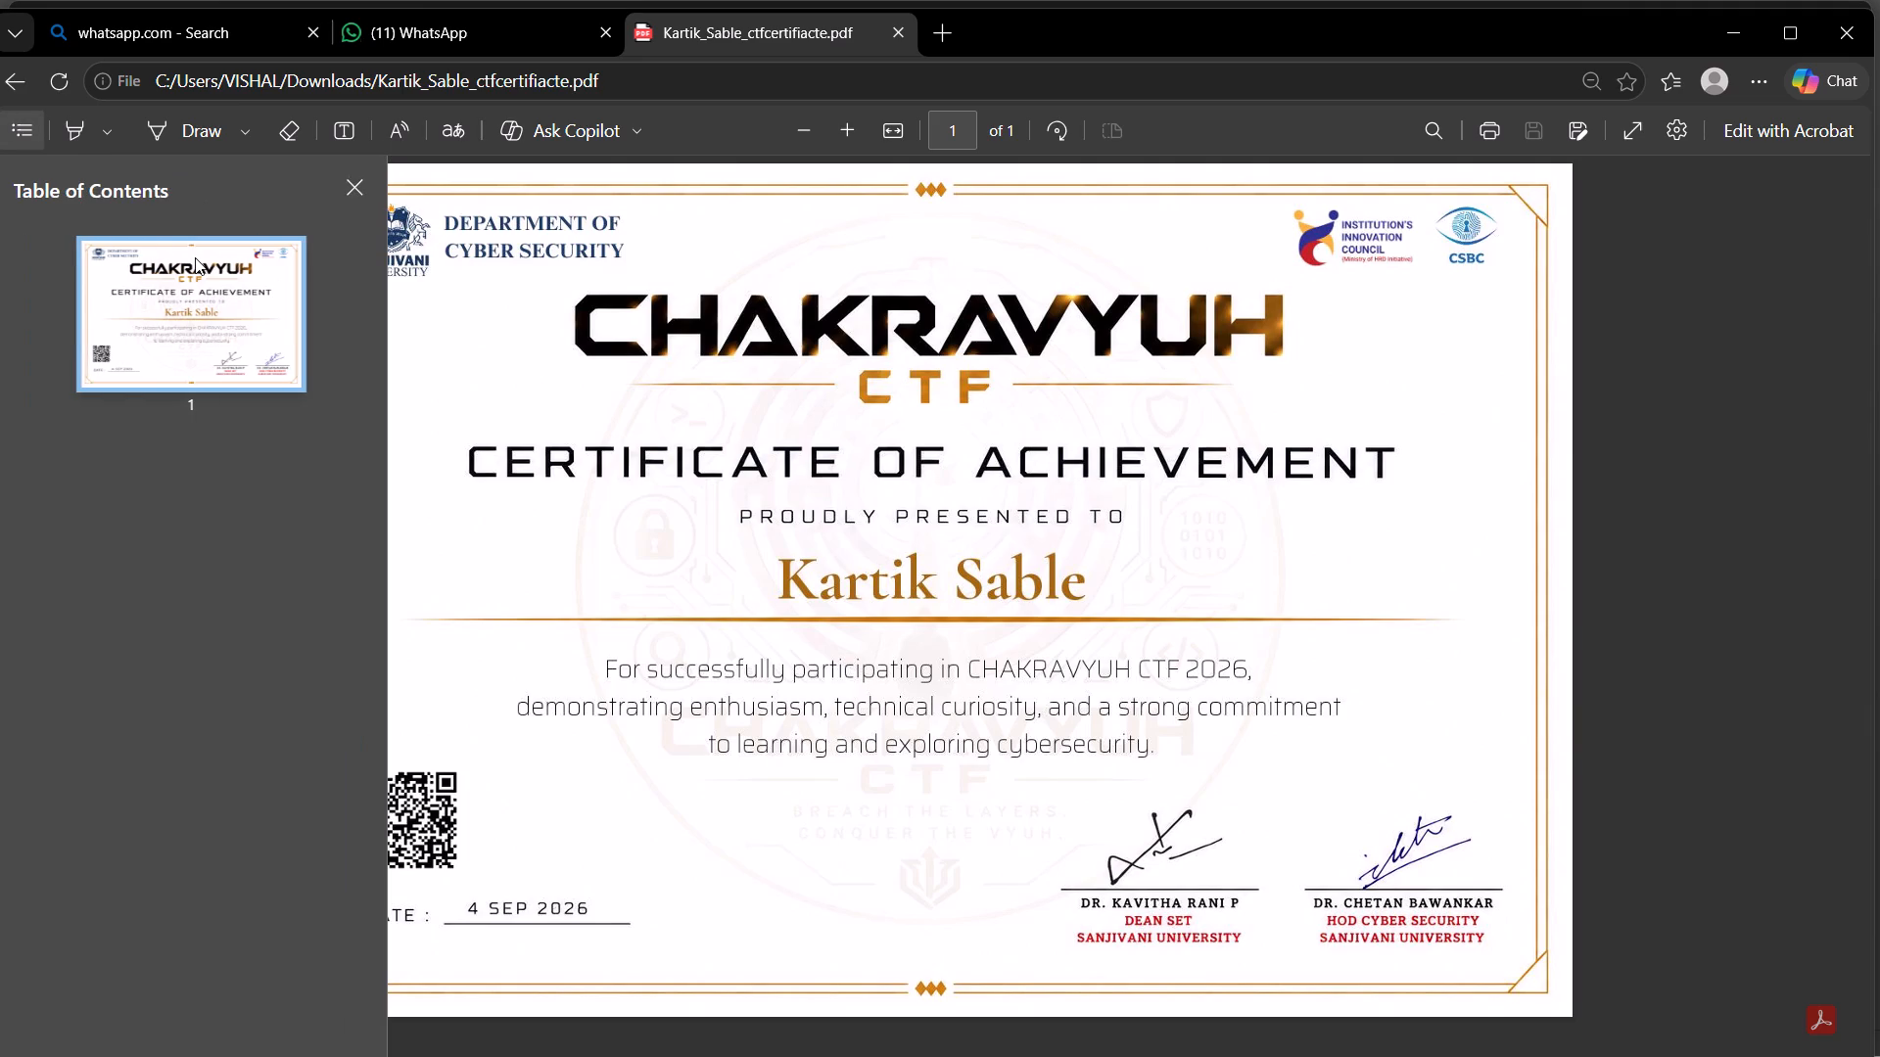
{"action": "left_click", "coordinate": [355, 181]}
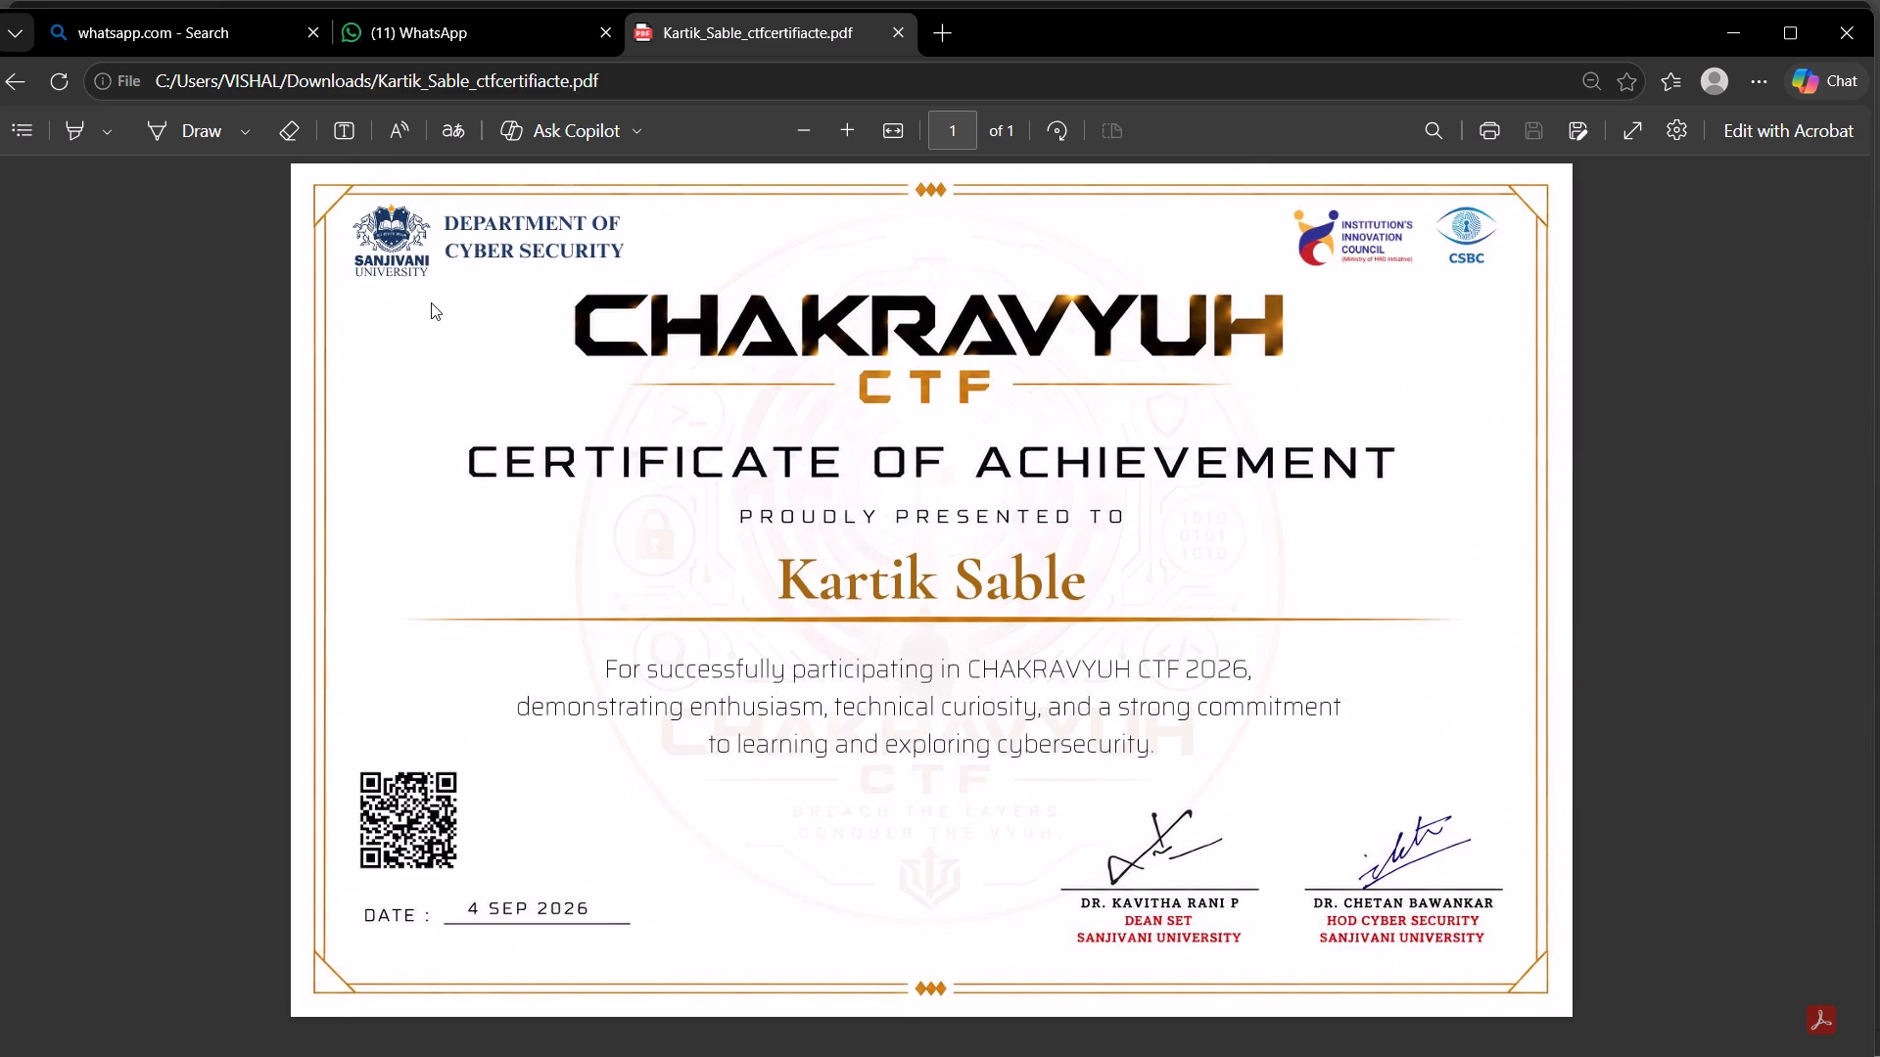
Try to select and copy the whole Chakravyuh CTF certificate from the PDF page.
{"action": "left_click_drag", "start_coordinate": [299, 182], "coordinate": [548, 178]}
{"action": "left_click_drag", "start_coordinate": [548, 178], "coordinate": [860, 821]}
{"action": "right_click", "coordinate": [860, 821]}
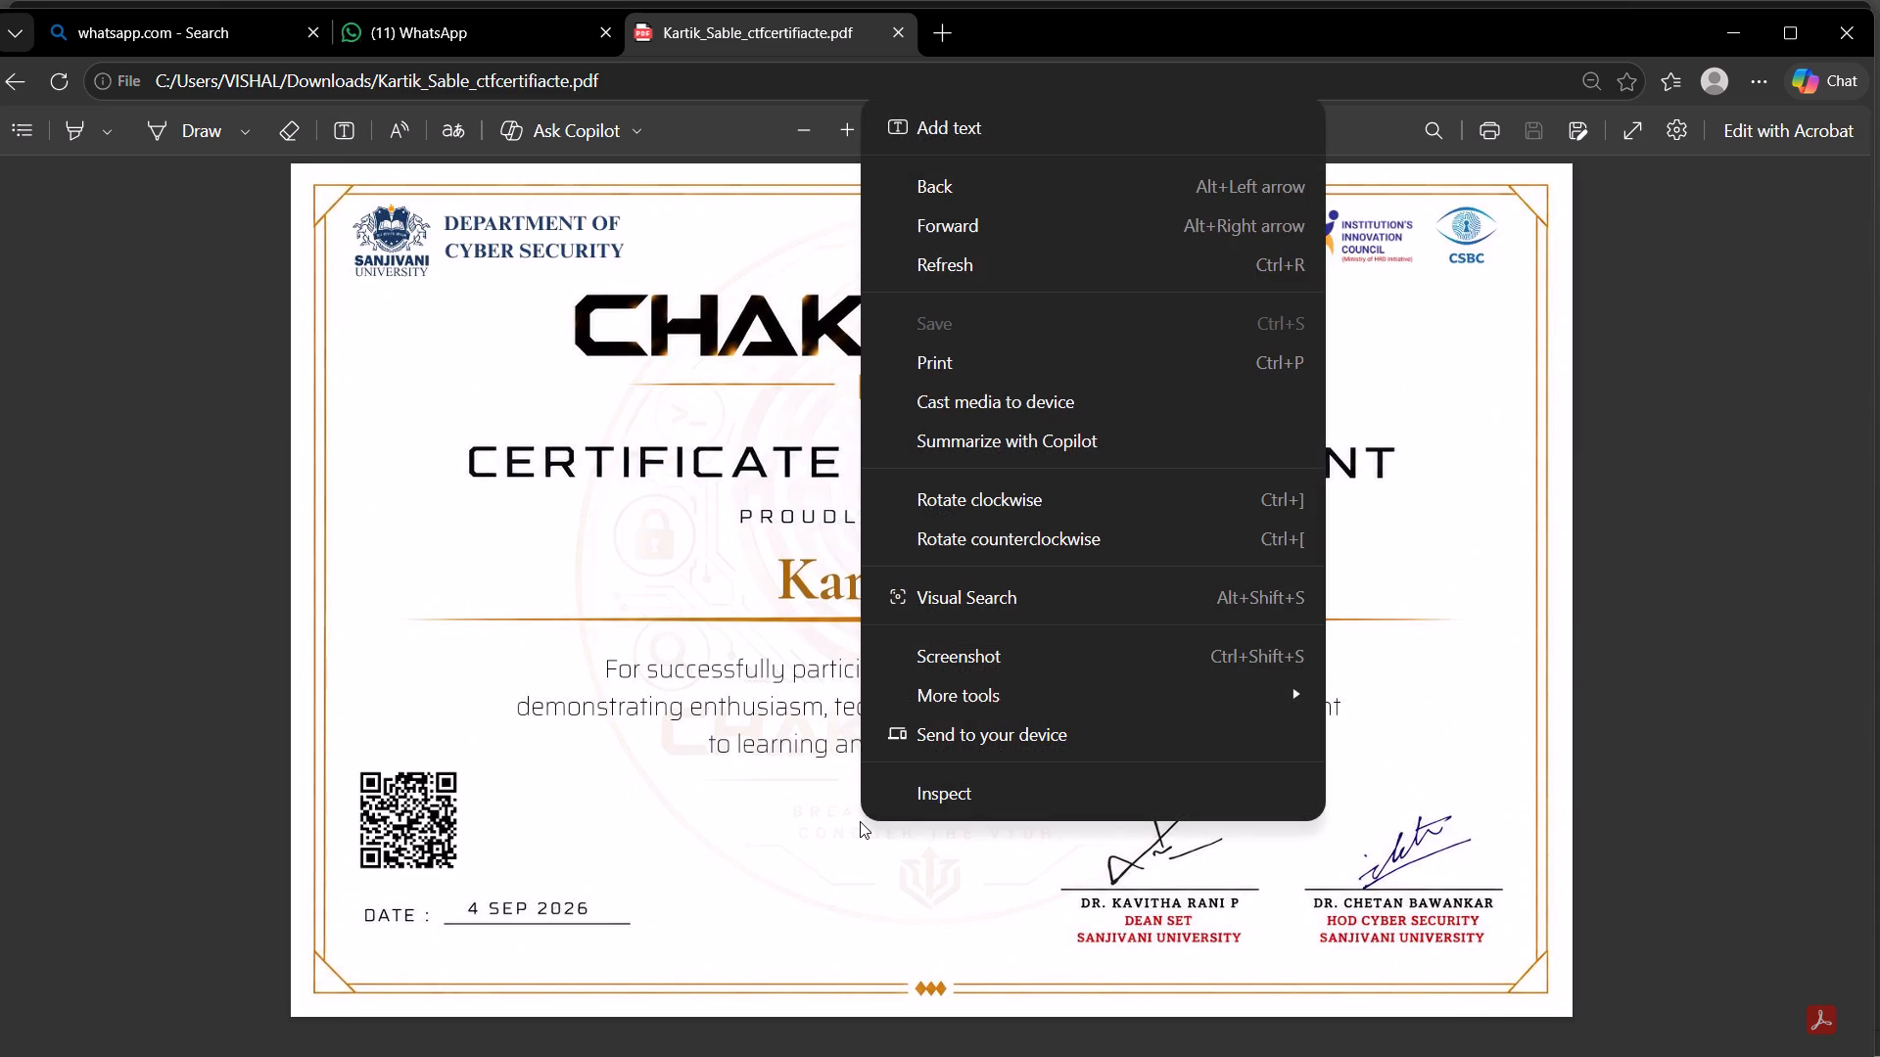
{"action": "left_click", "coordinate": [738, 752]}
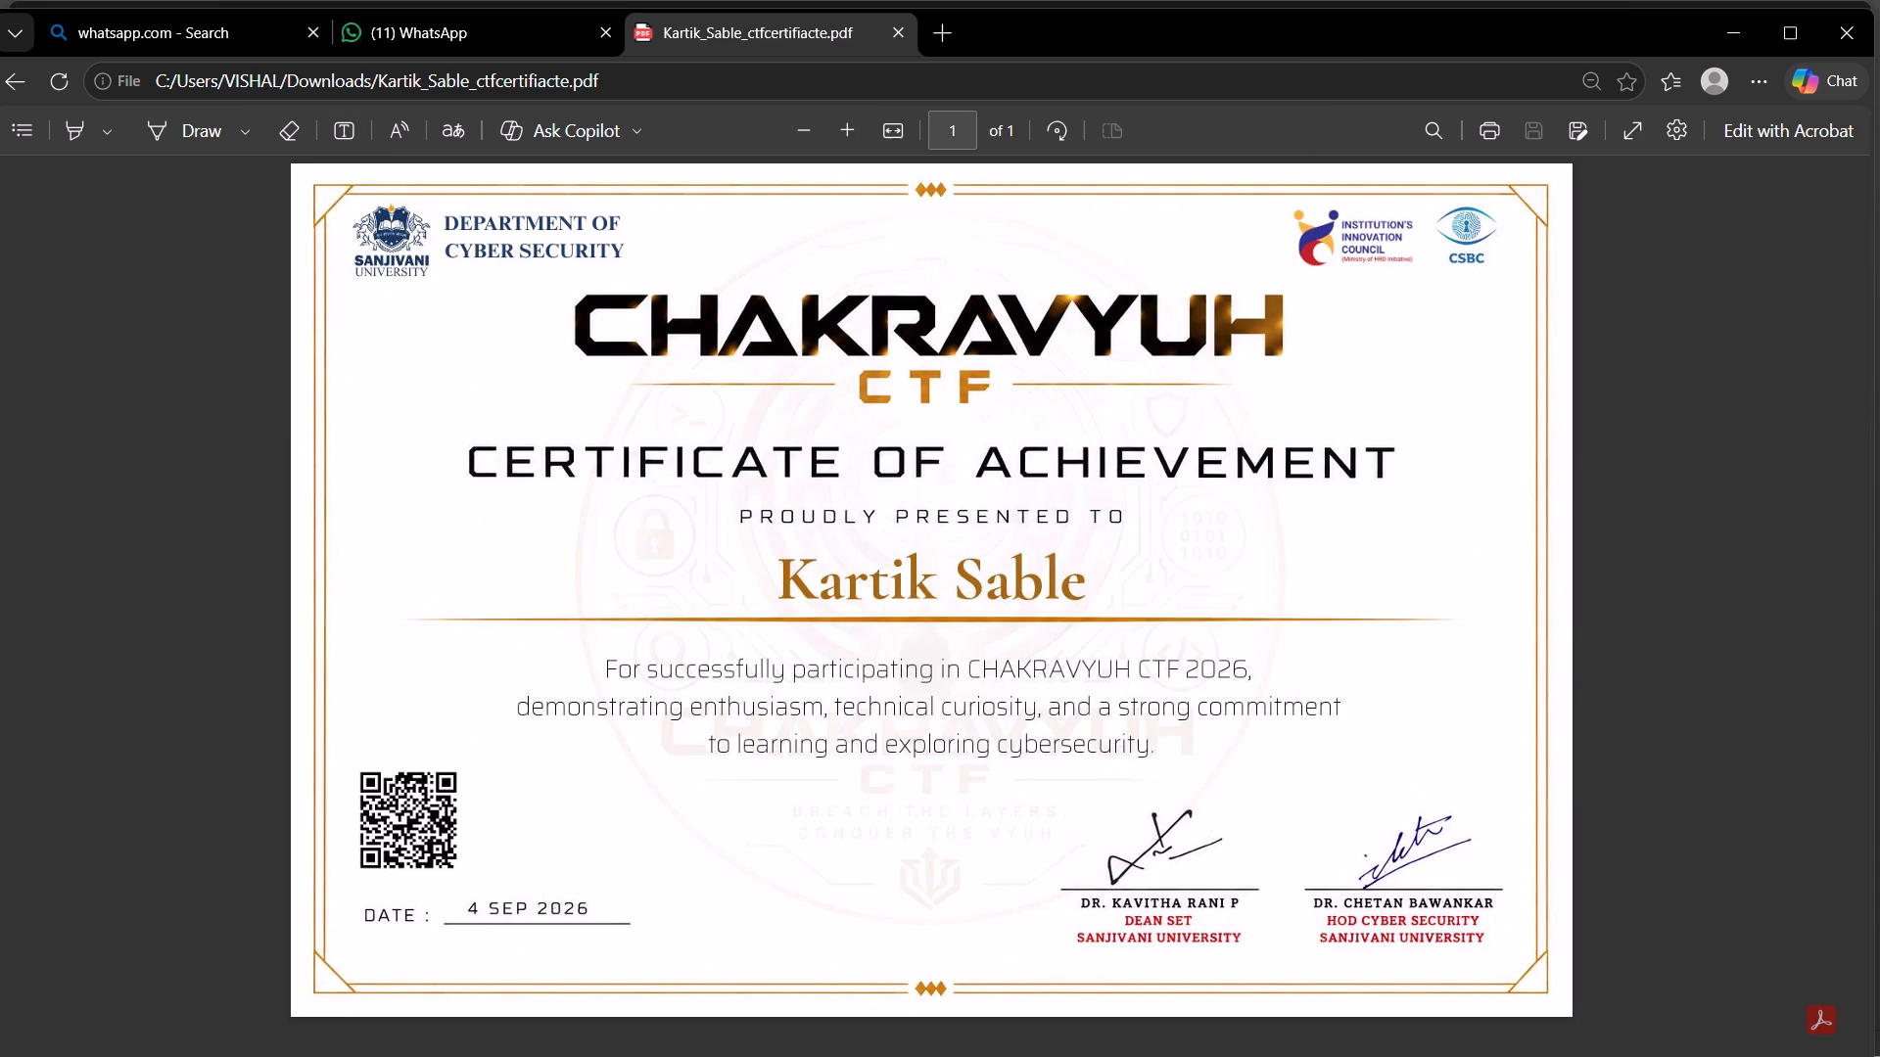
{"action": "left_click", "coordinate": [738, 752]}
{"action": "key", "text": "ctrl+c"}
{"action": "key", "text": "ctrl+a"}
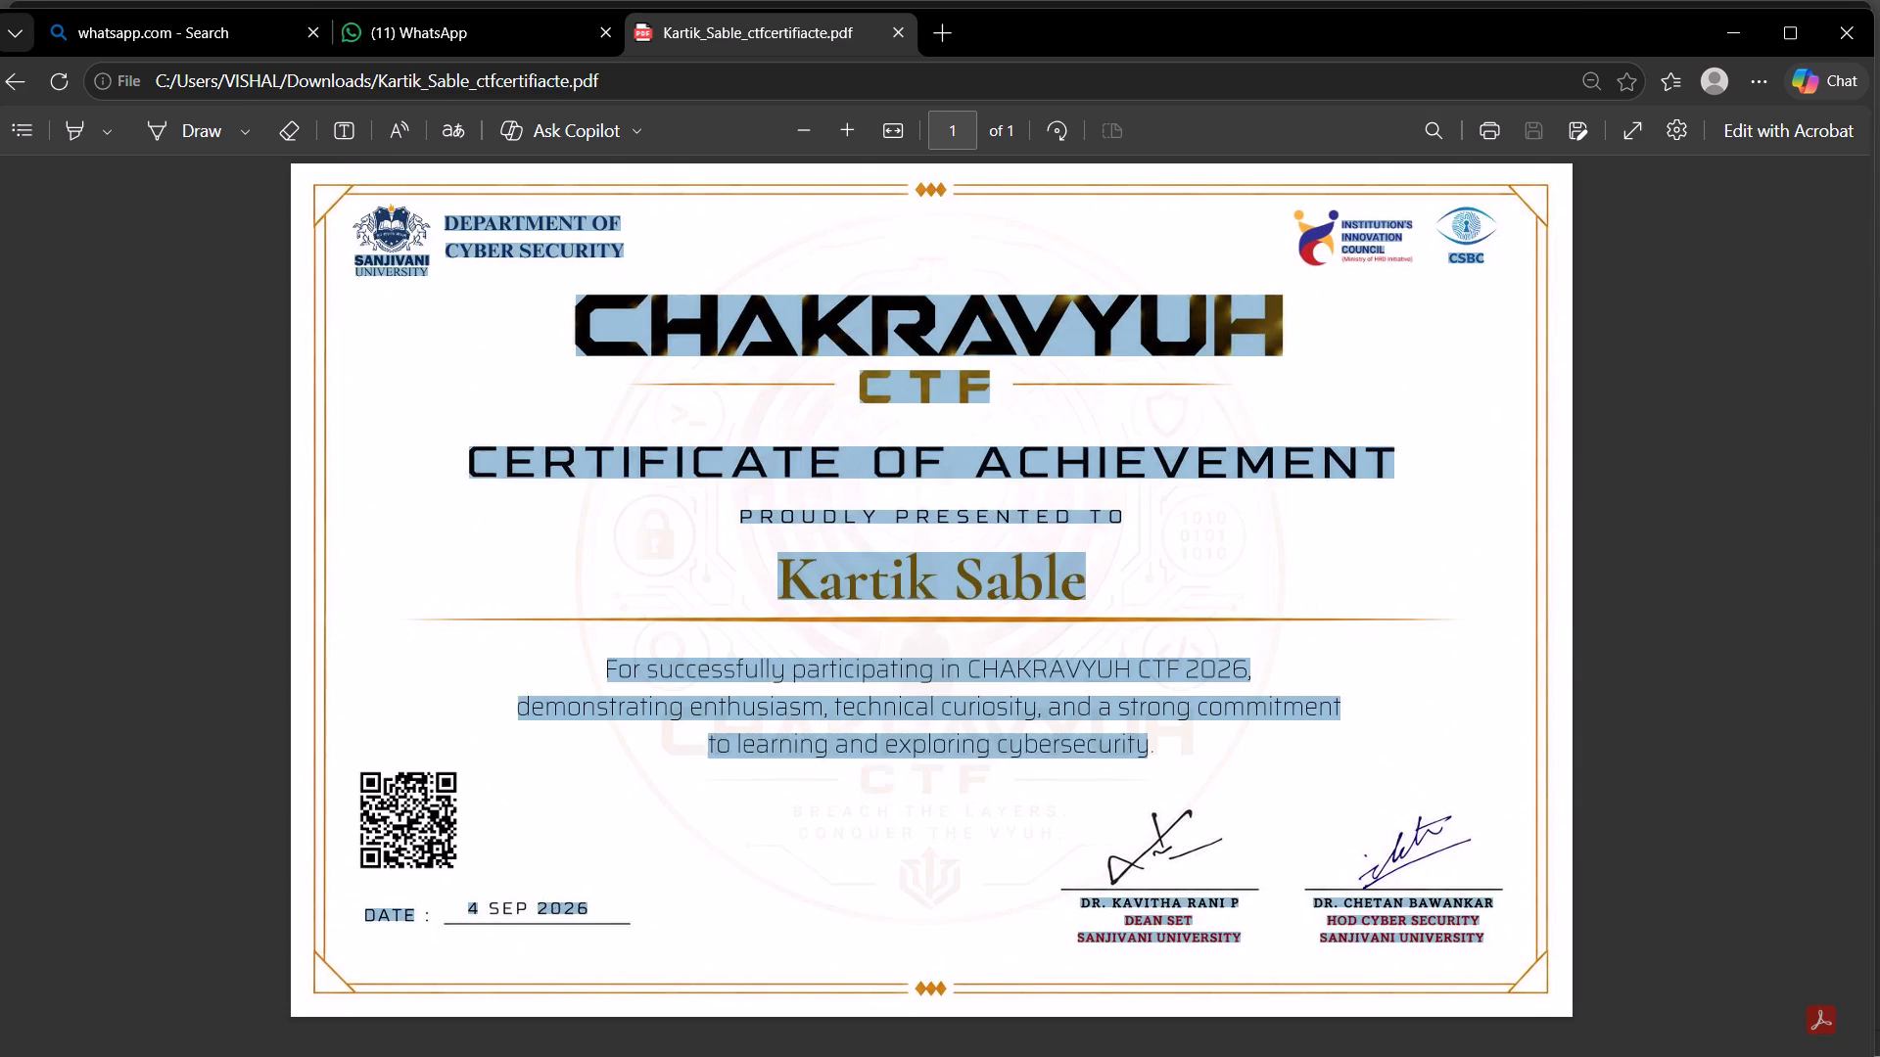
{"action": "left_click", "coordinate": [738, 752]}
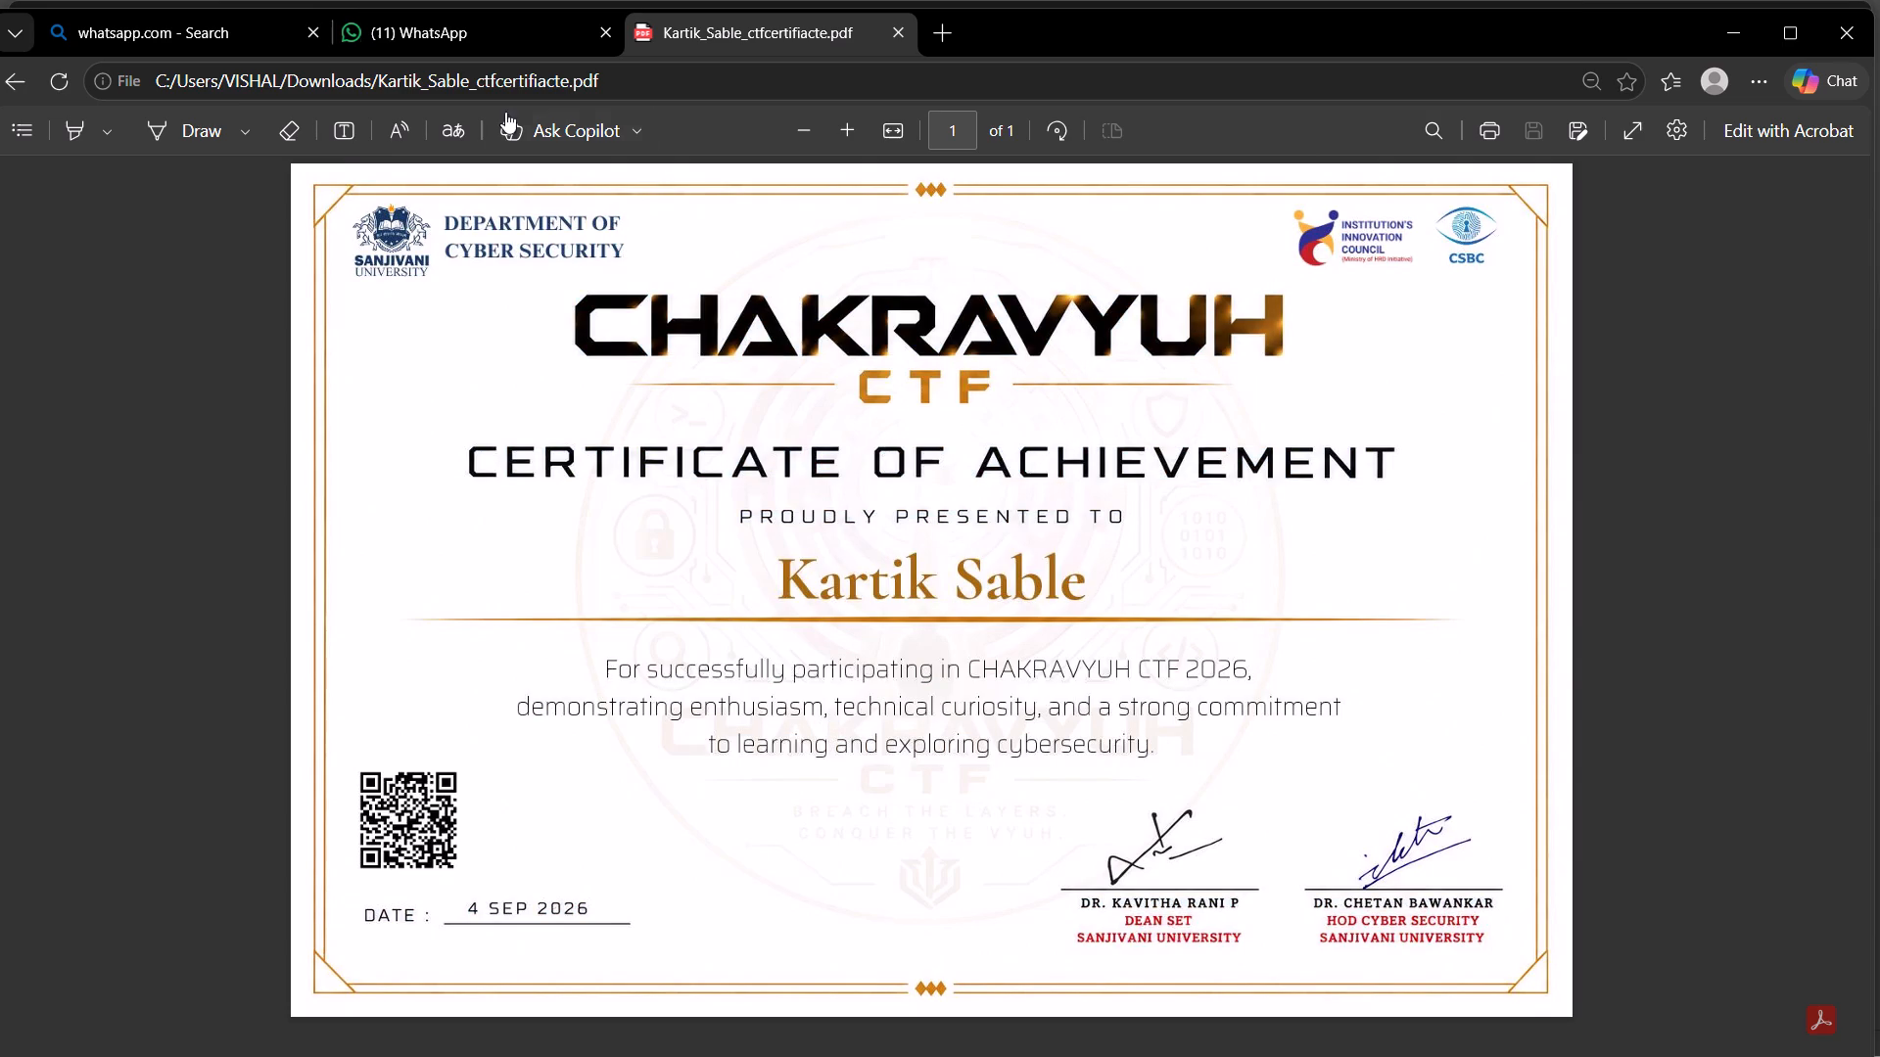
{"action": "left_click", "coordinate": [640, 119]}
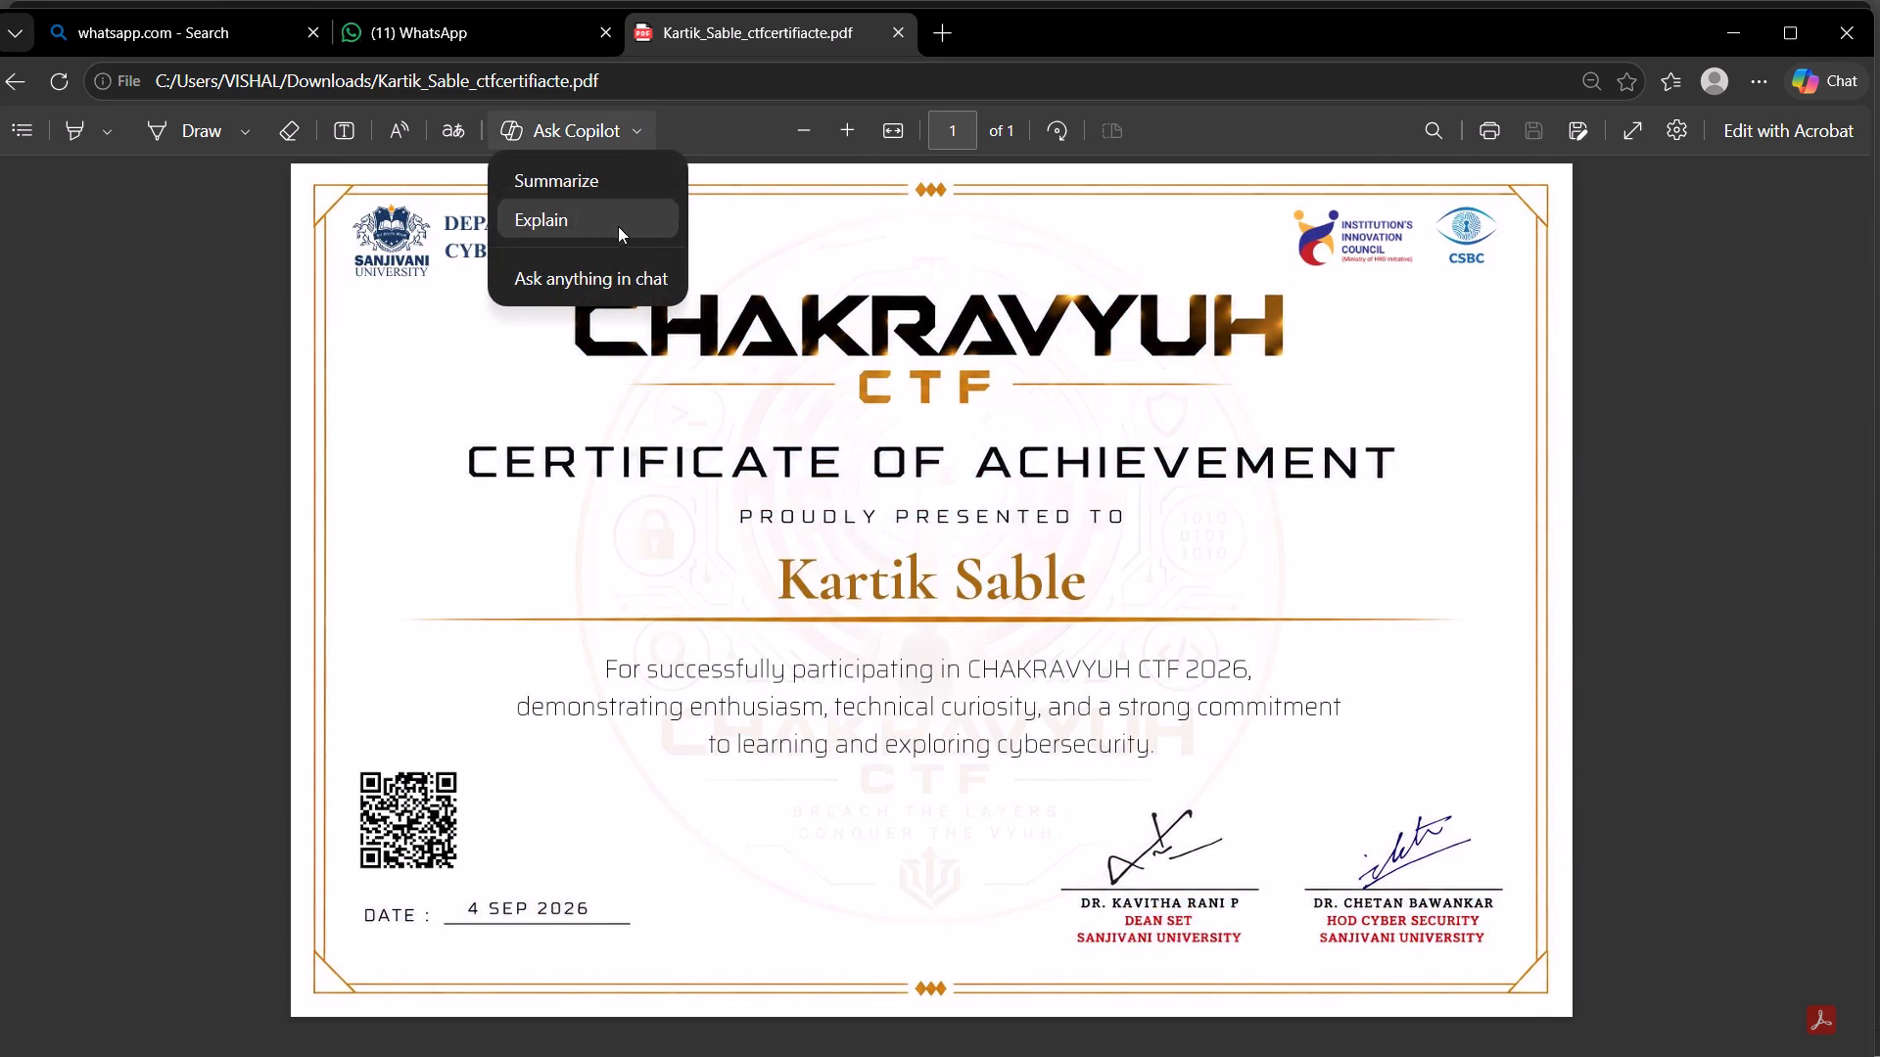
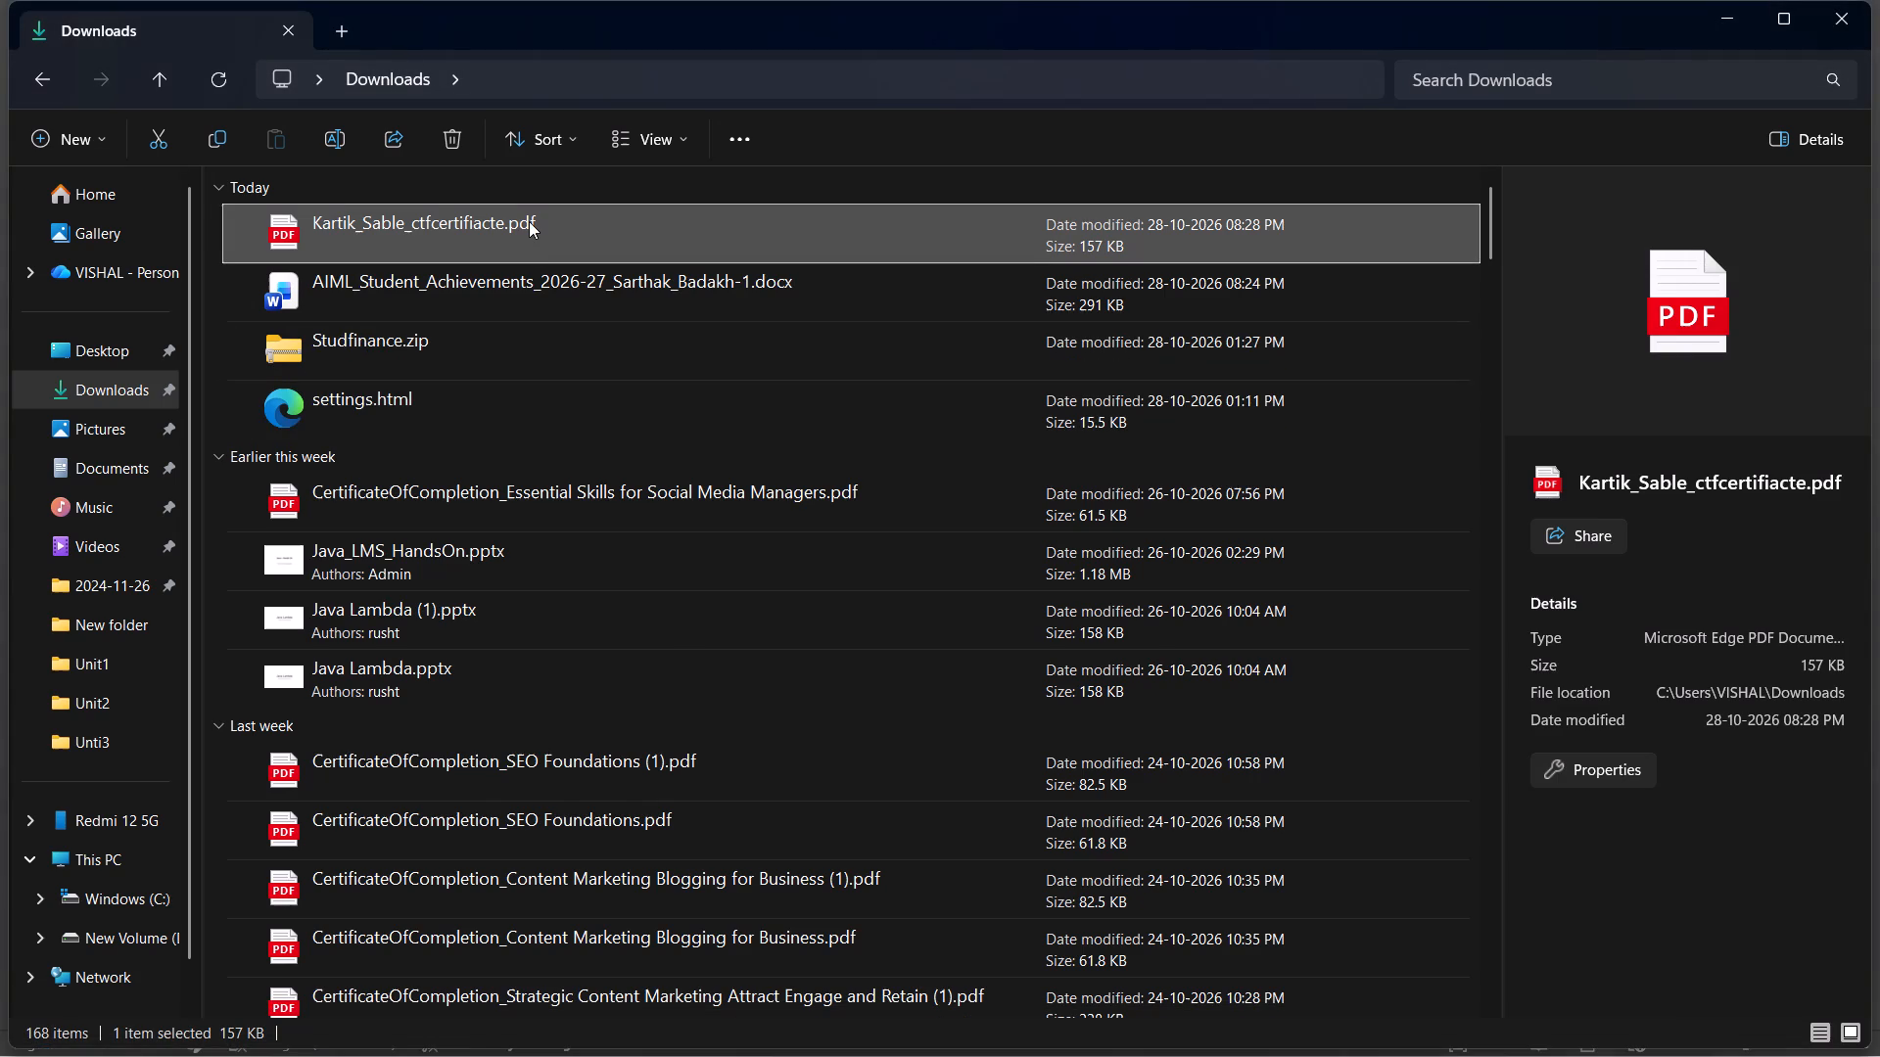
Open the chooser for another app to open the team member's CTF certificate PDF from the Downloads folder.
{"action": "right_click", "coordinate": [529, 221]}
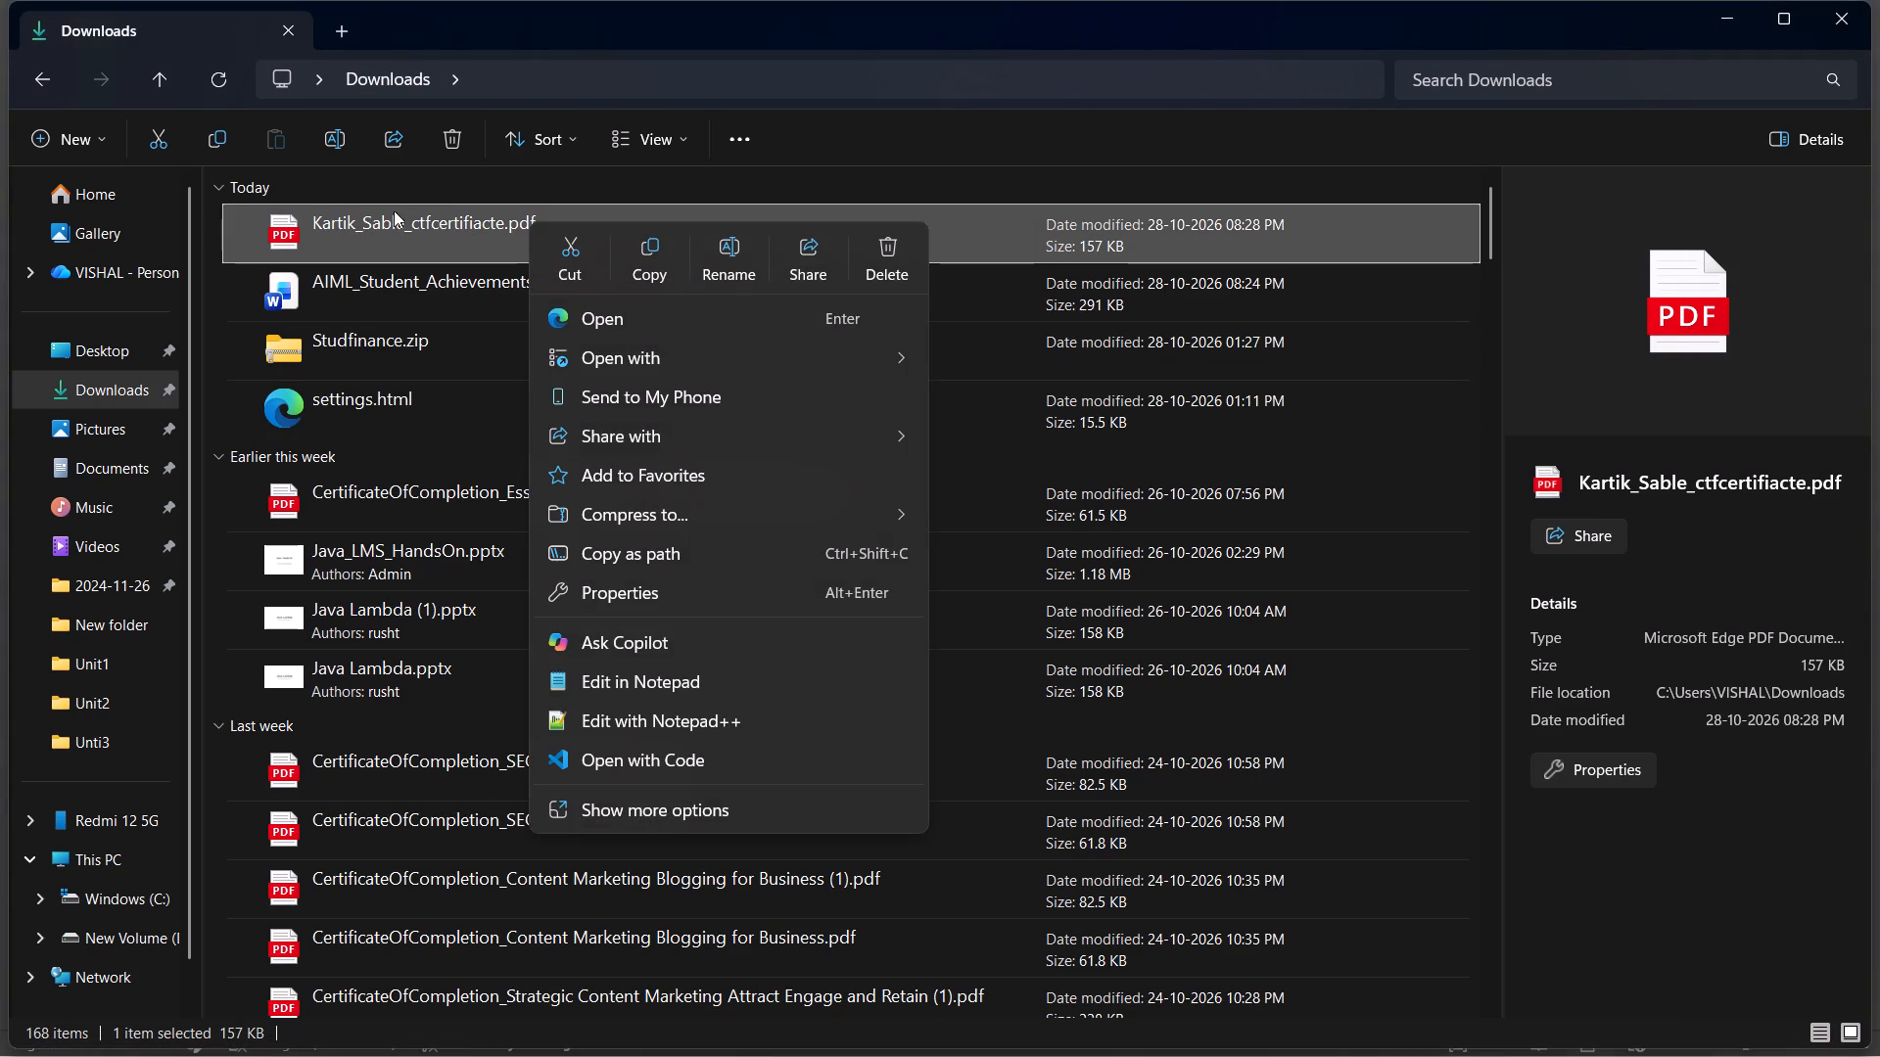
{"action": "left_click", "coordinate": [284, 228]}
{"action": "right_click", "coordinate": [284, 228]}
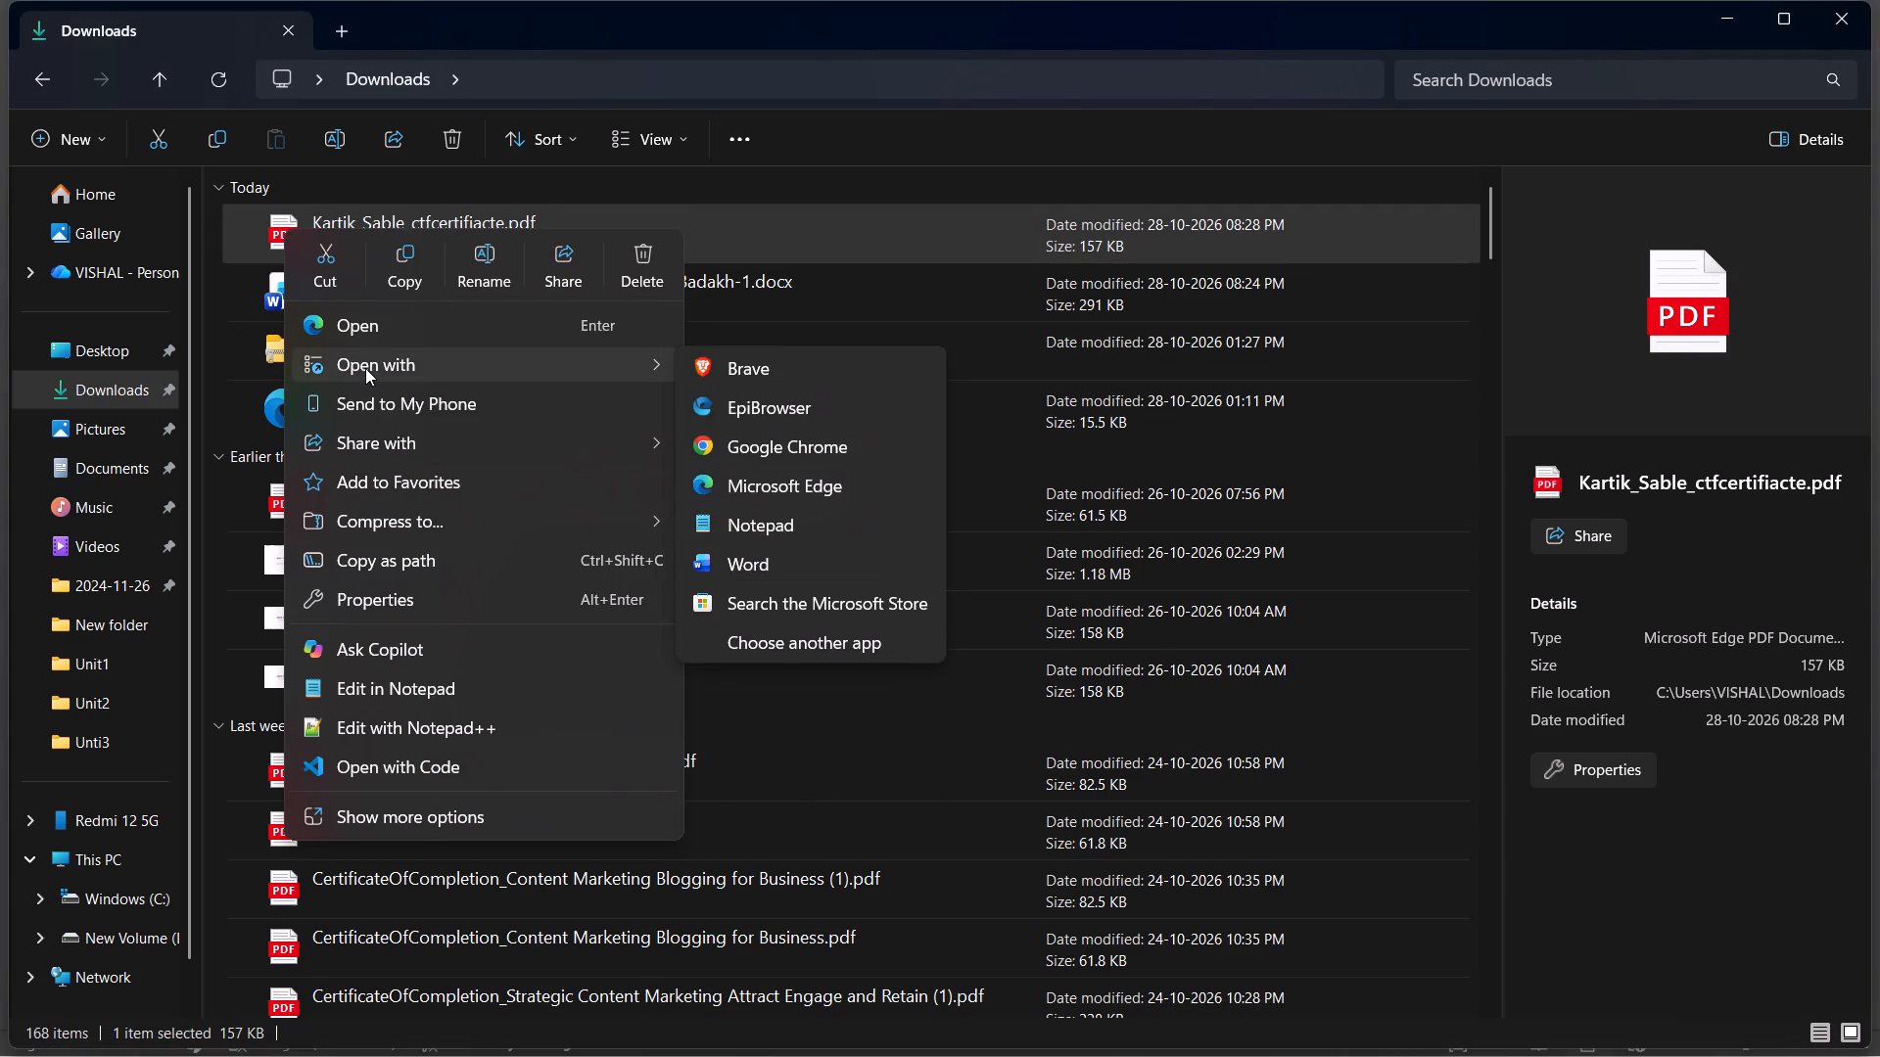
{"action": "left_click", "coordinate": [814, 648]}
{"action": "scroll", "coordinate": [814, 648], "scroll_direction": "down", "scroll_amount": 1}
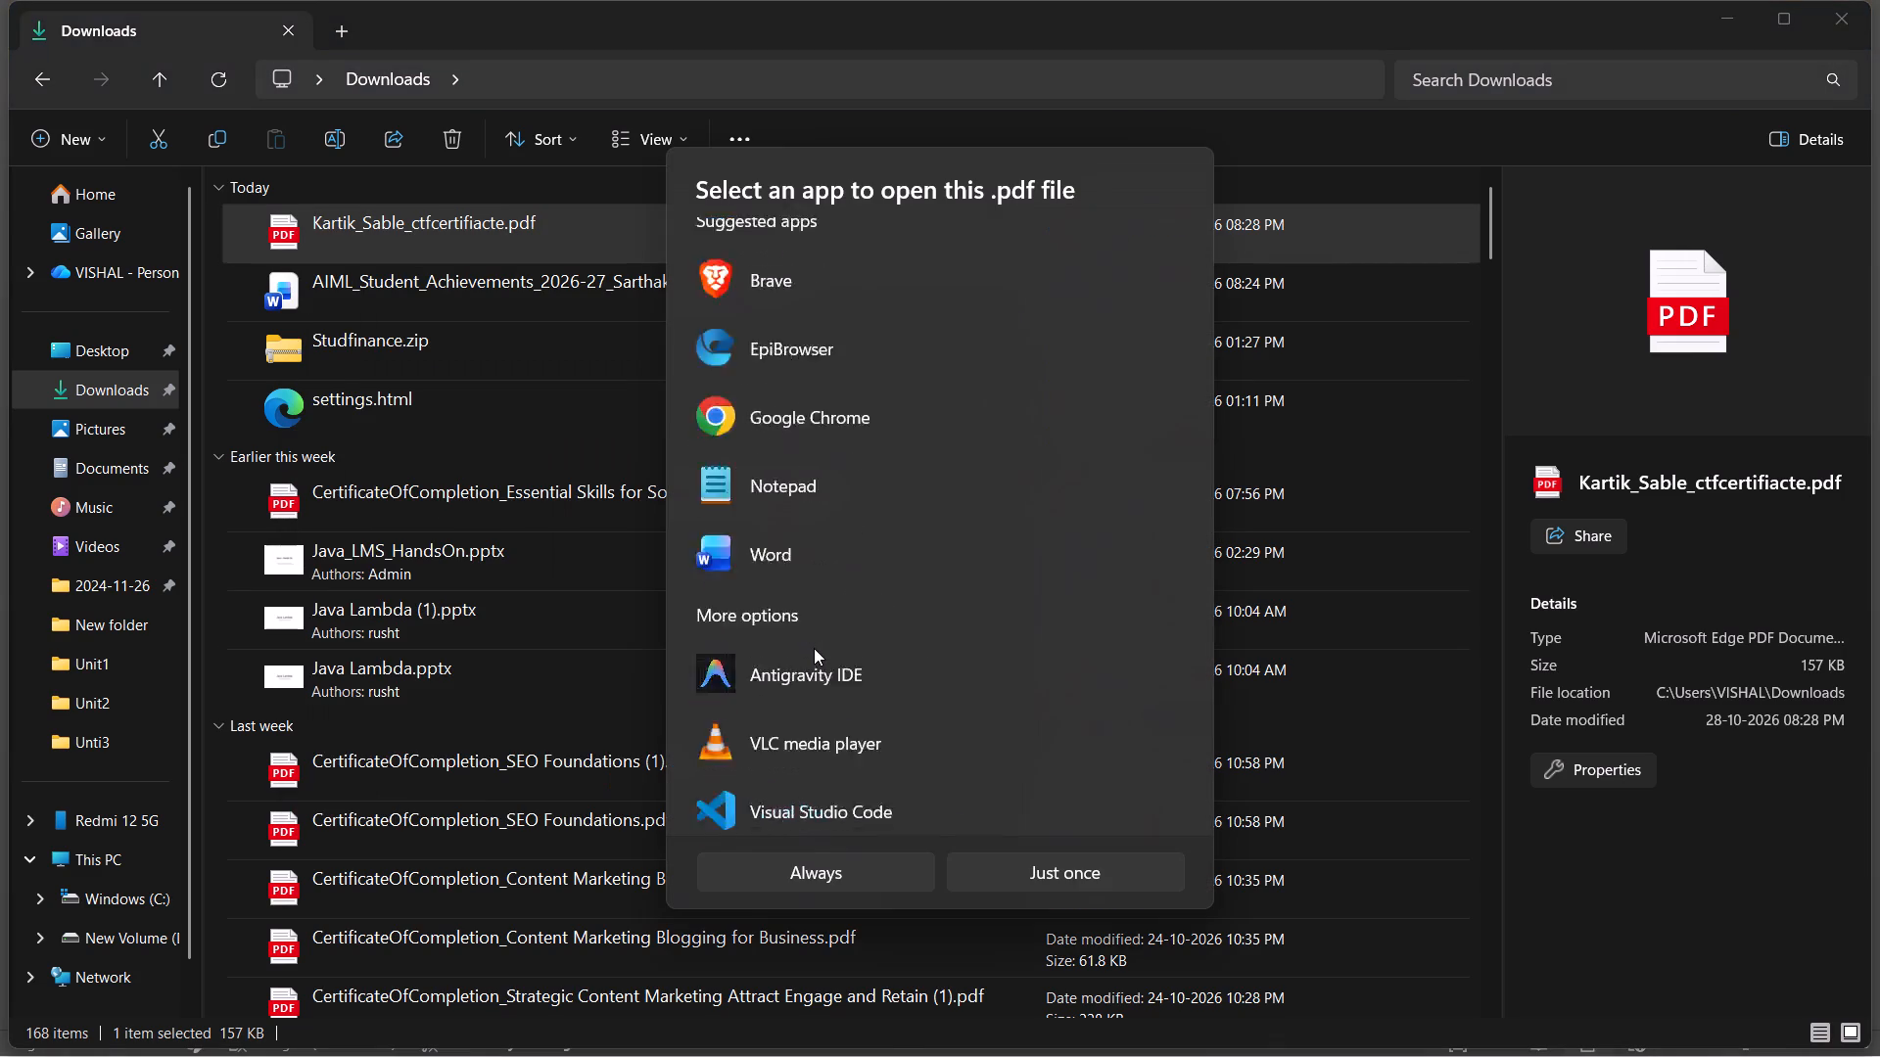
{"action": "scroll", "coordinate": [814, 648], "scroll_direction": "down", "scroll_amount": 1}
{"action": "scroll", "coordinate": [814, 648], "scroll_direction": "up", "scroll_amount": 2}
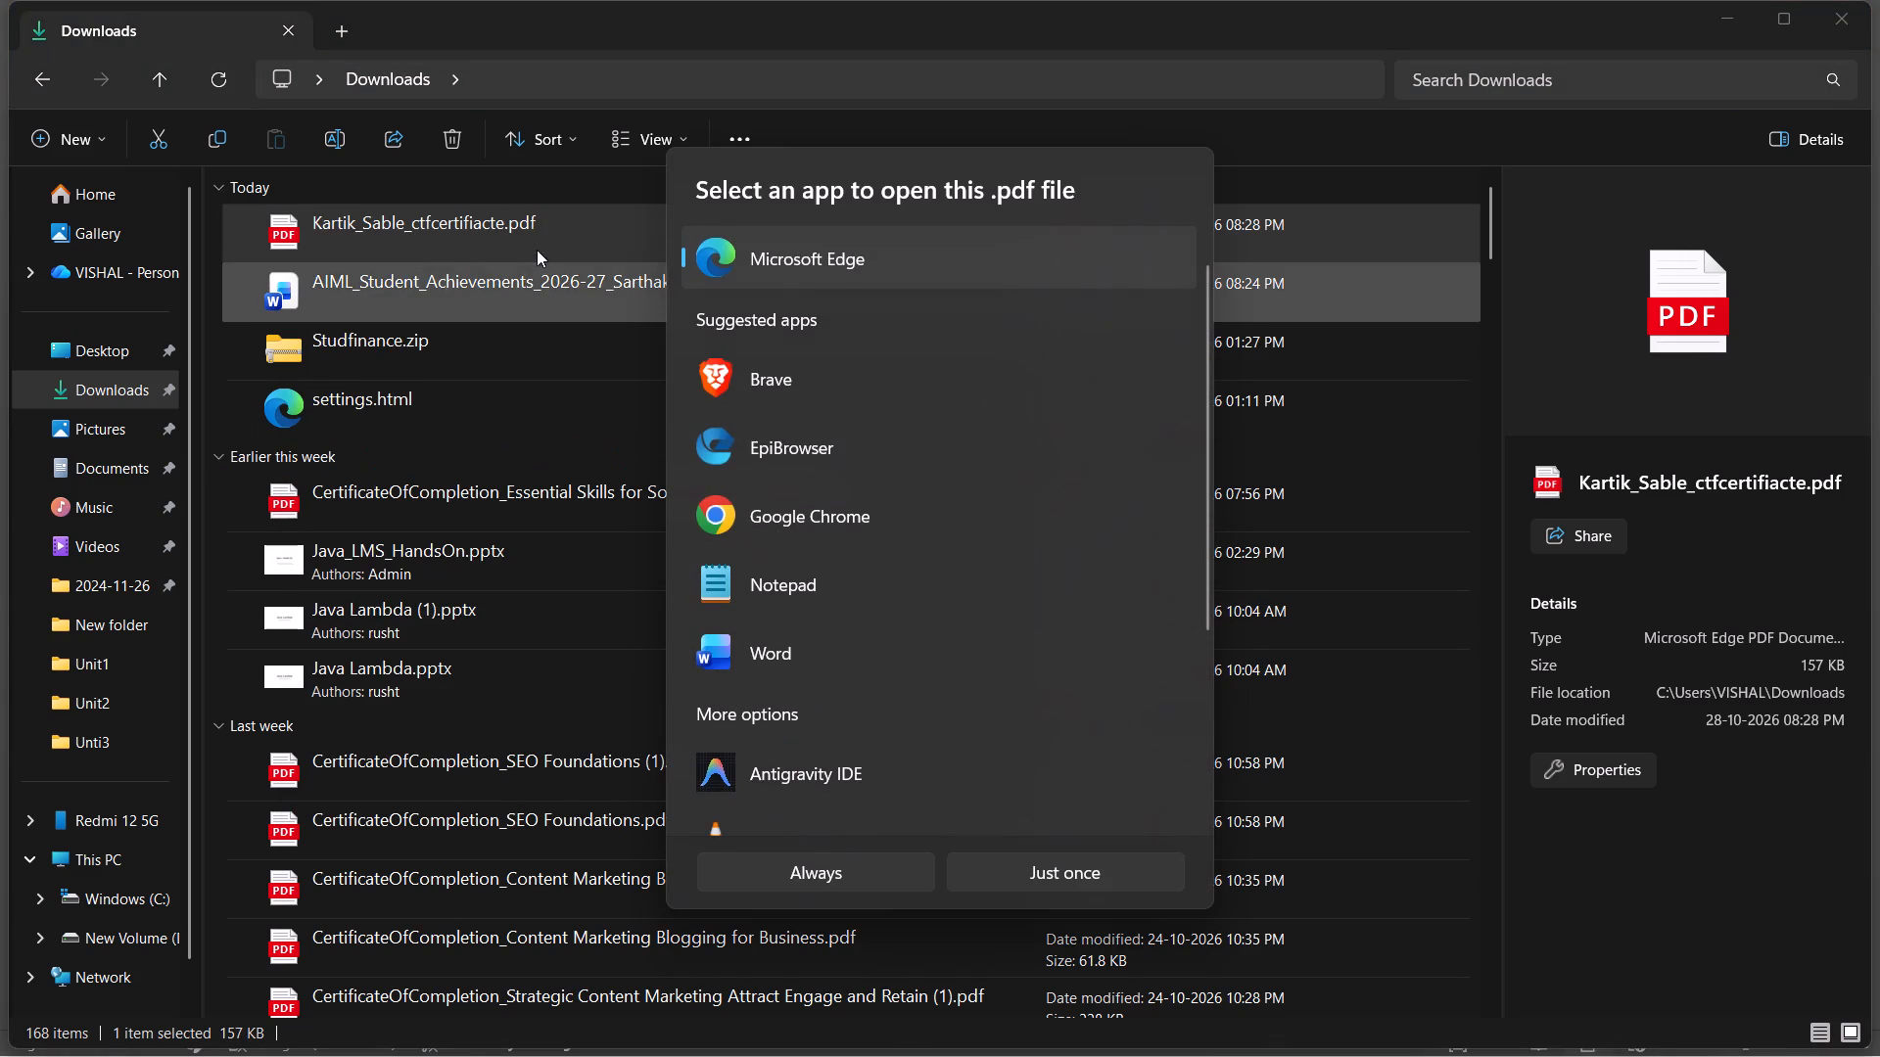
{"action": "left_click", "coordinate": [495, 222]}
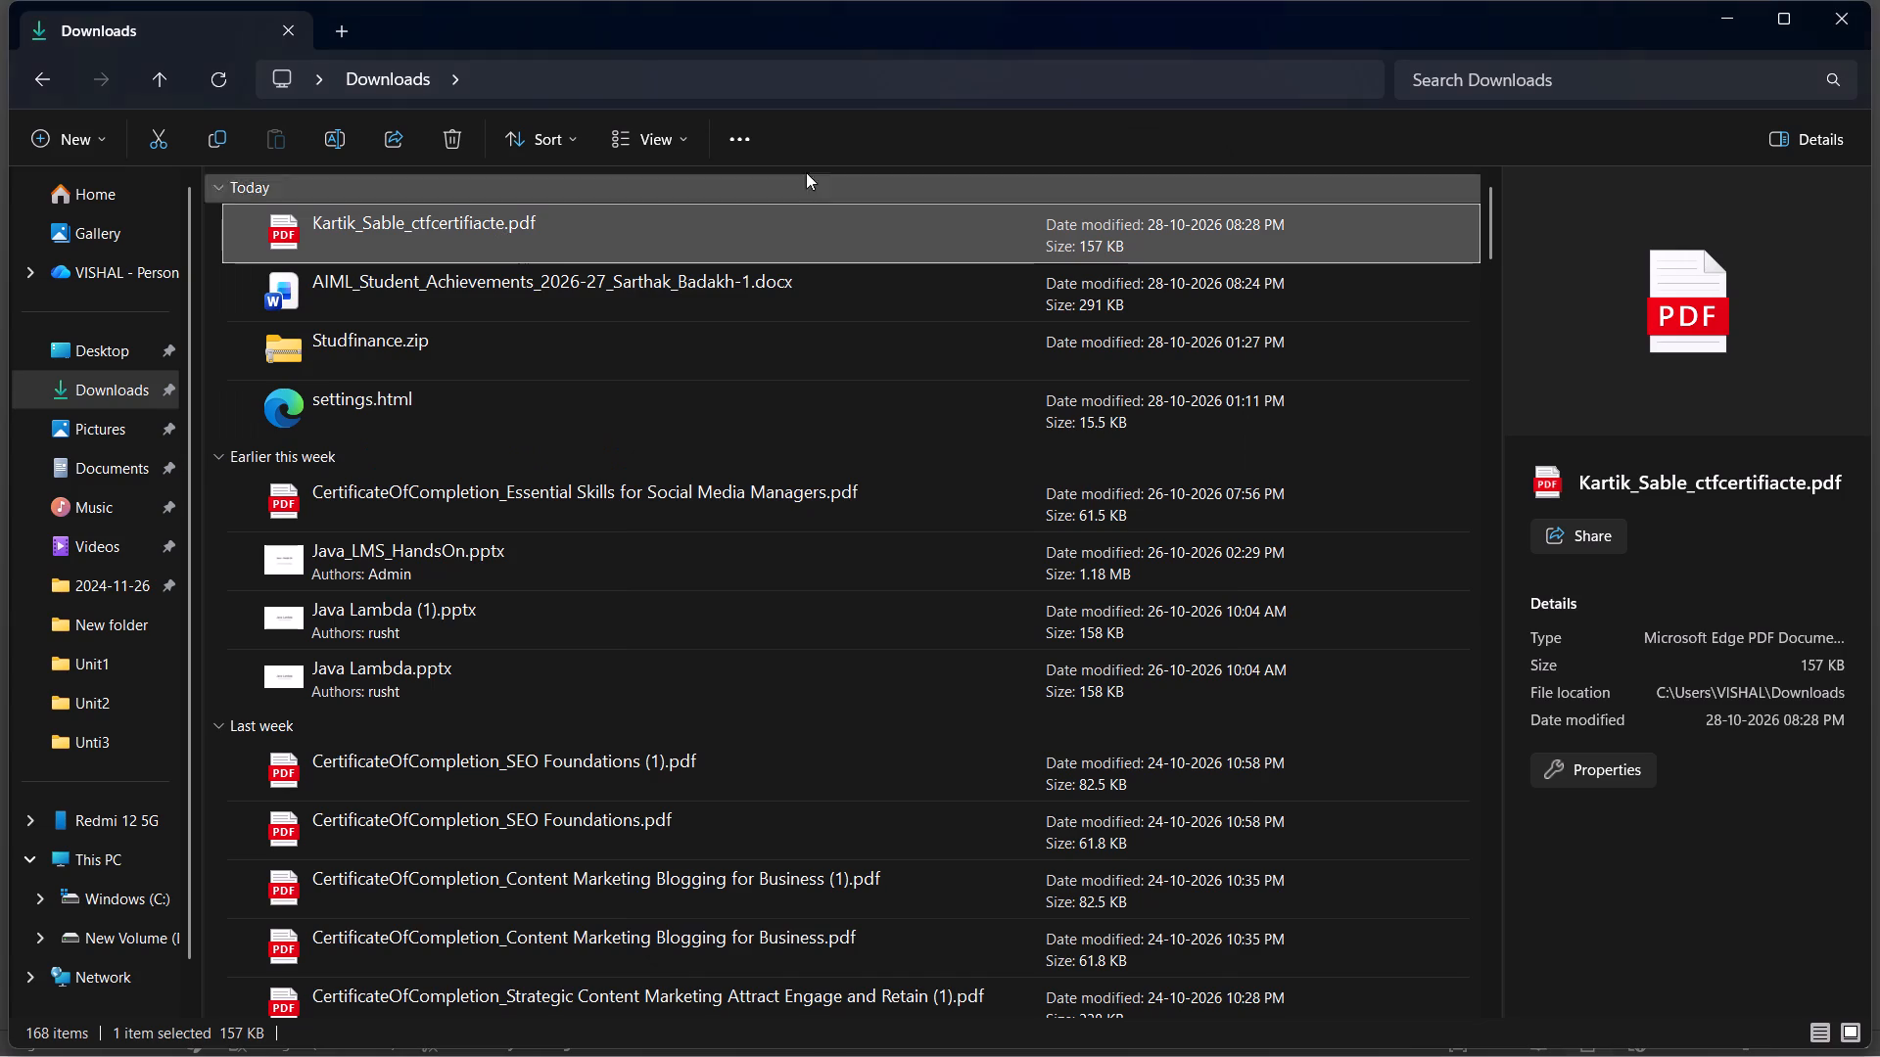
Open the team member's CTF certificate PDF from the Downloads folder in Microsoft Edge.
{"action": "left_click", "coordinate": [569, 232]}
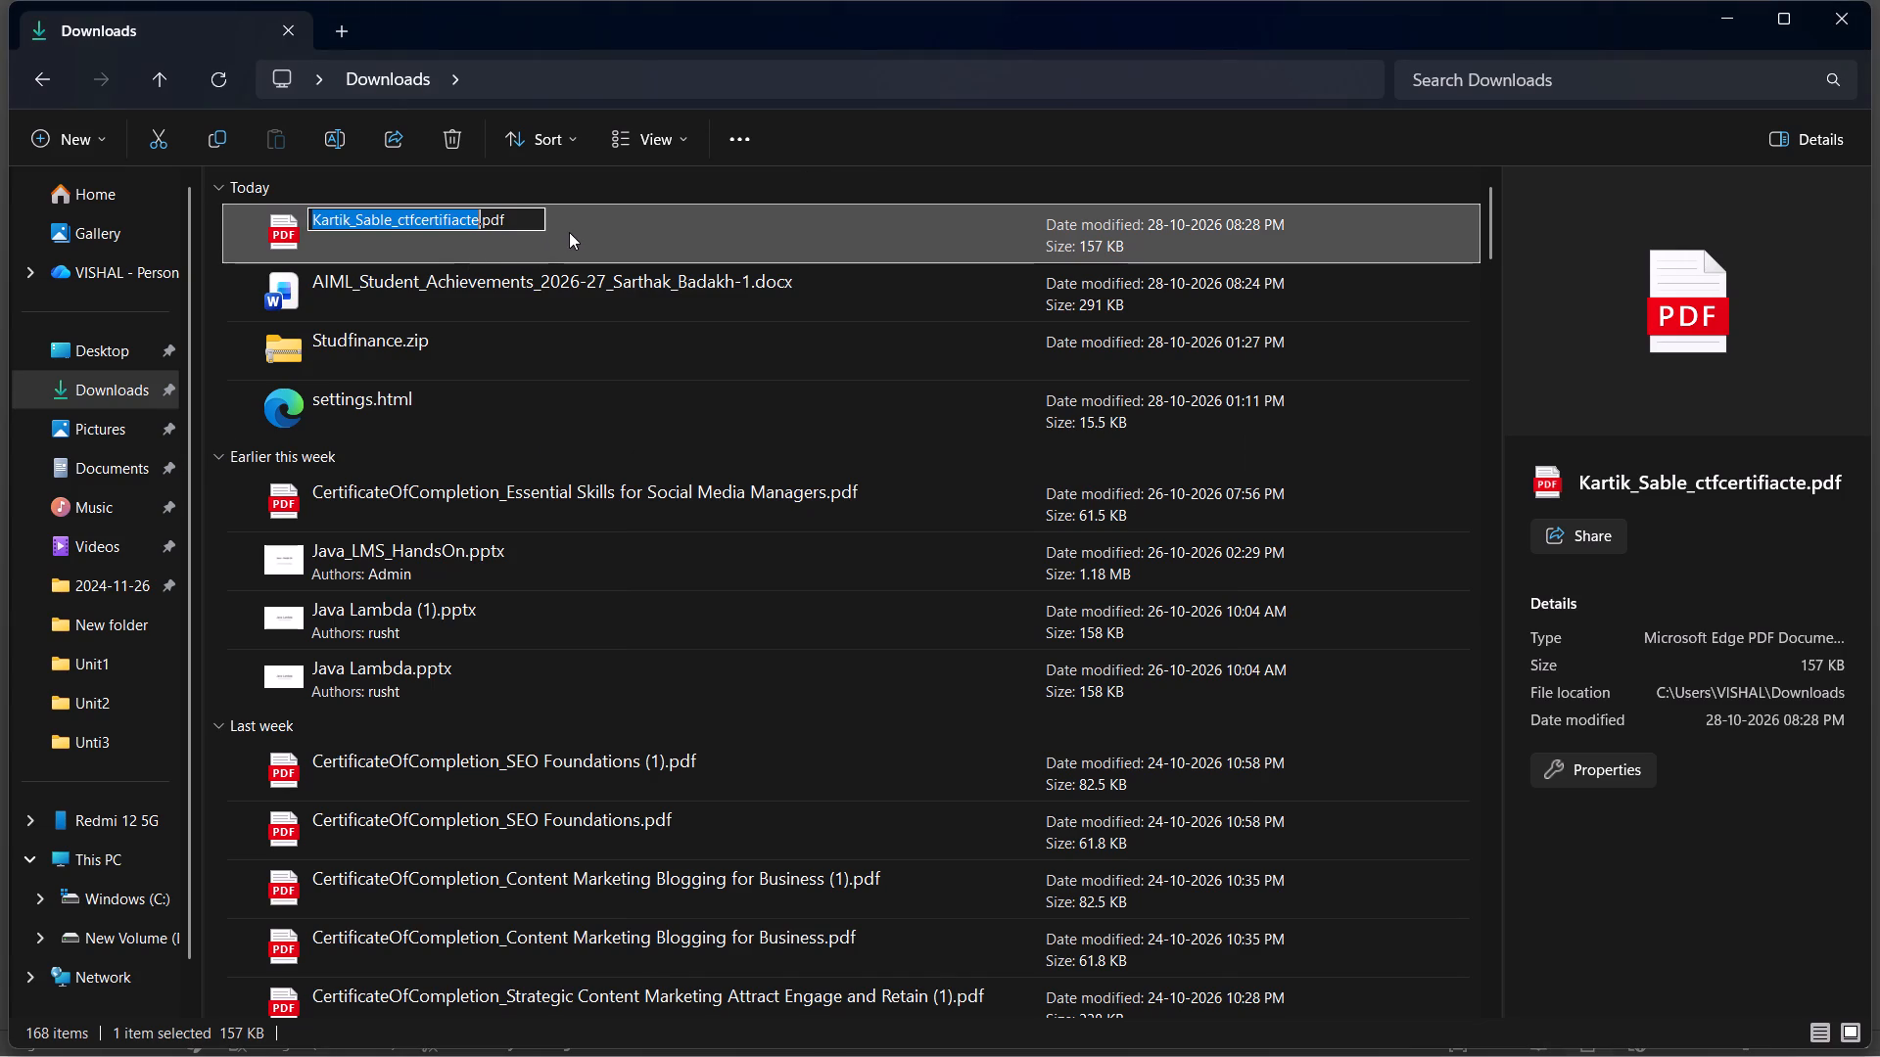
{"action": "double_click", "coordinate": [569, 232]}
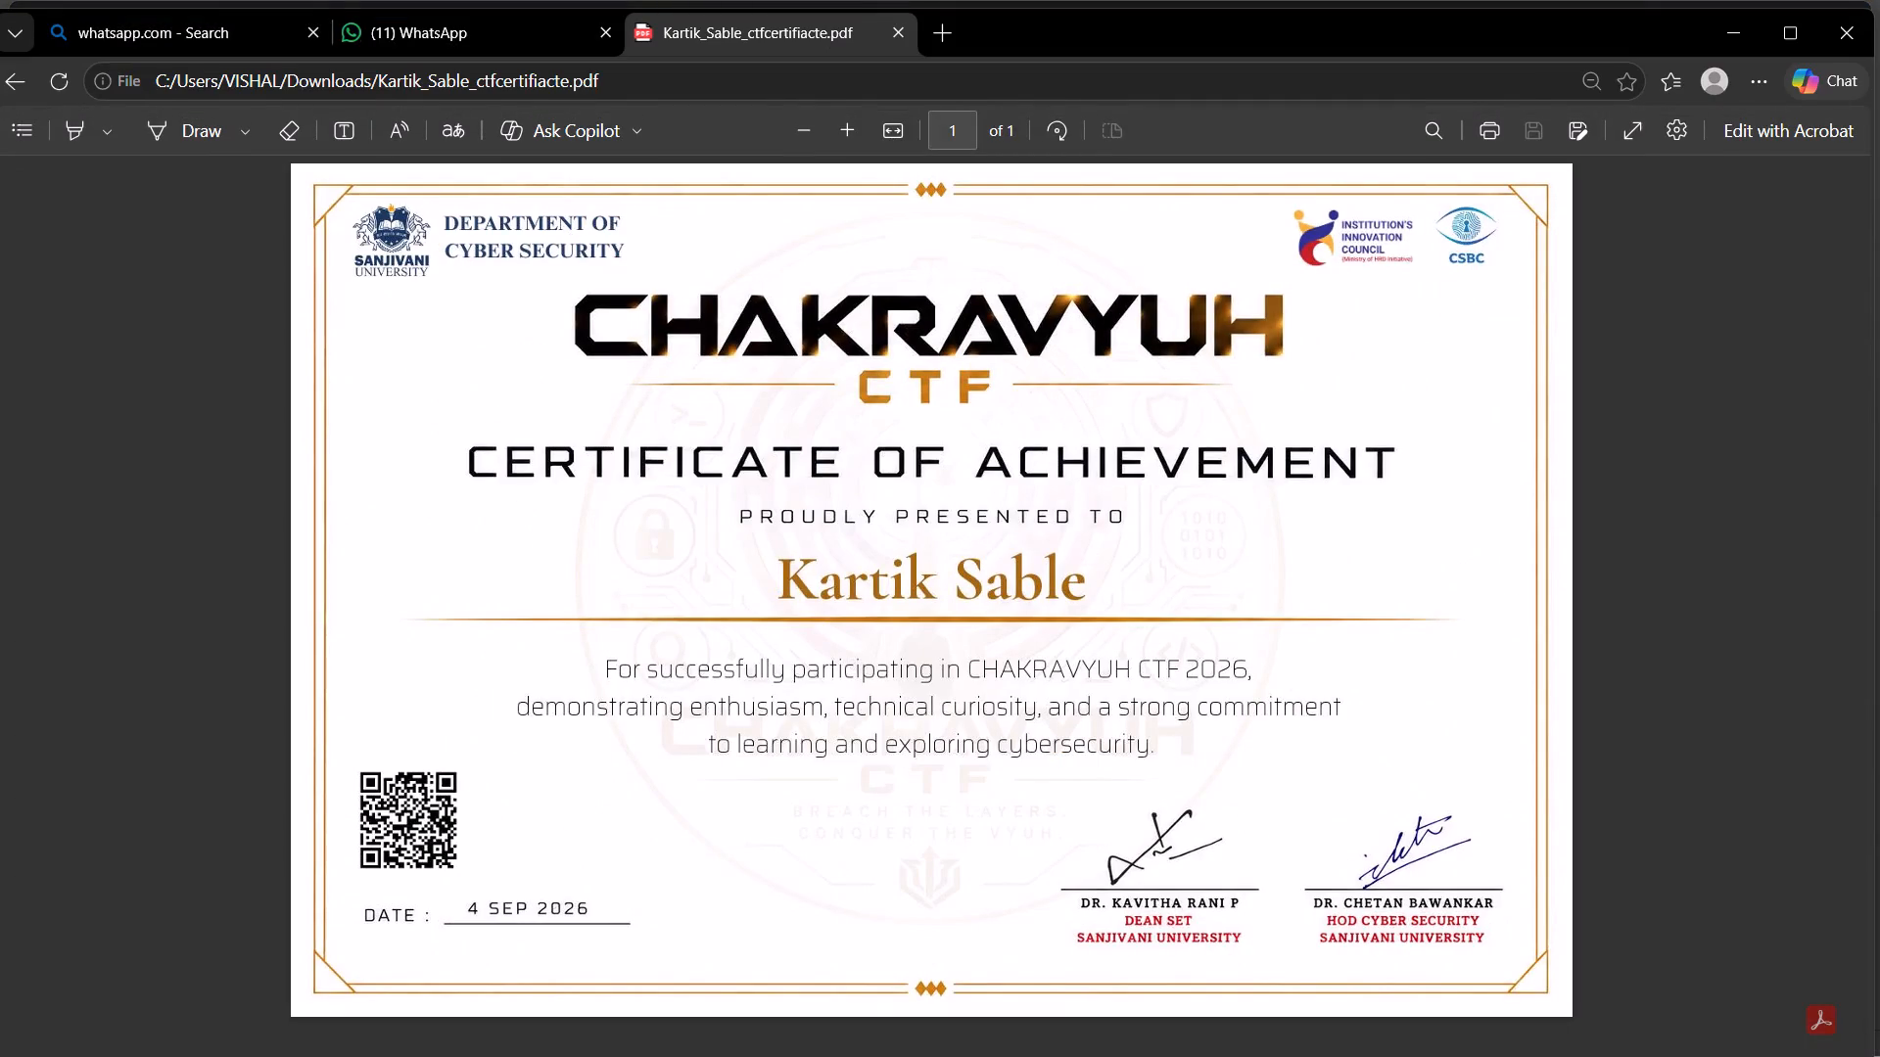
Open the print preview of the Chakravyuh CTF certificate and try to go back from it.
{"action": "left_click", "coordinate": [1476, 123]}
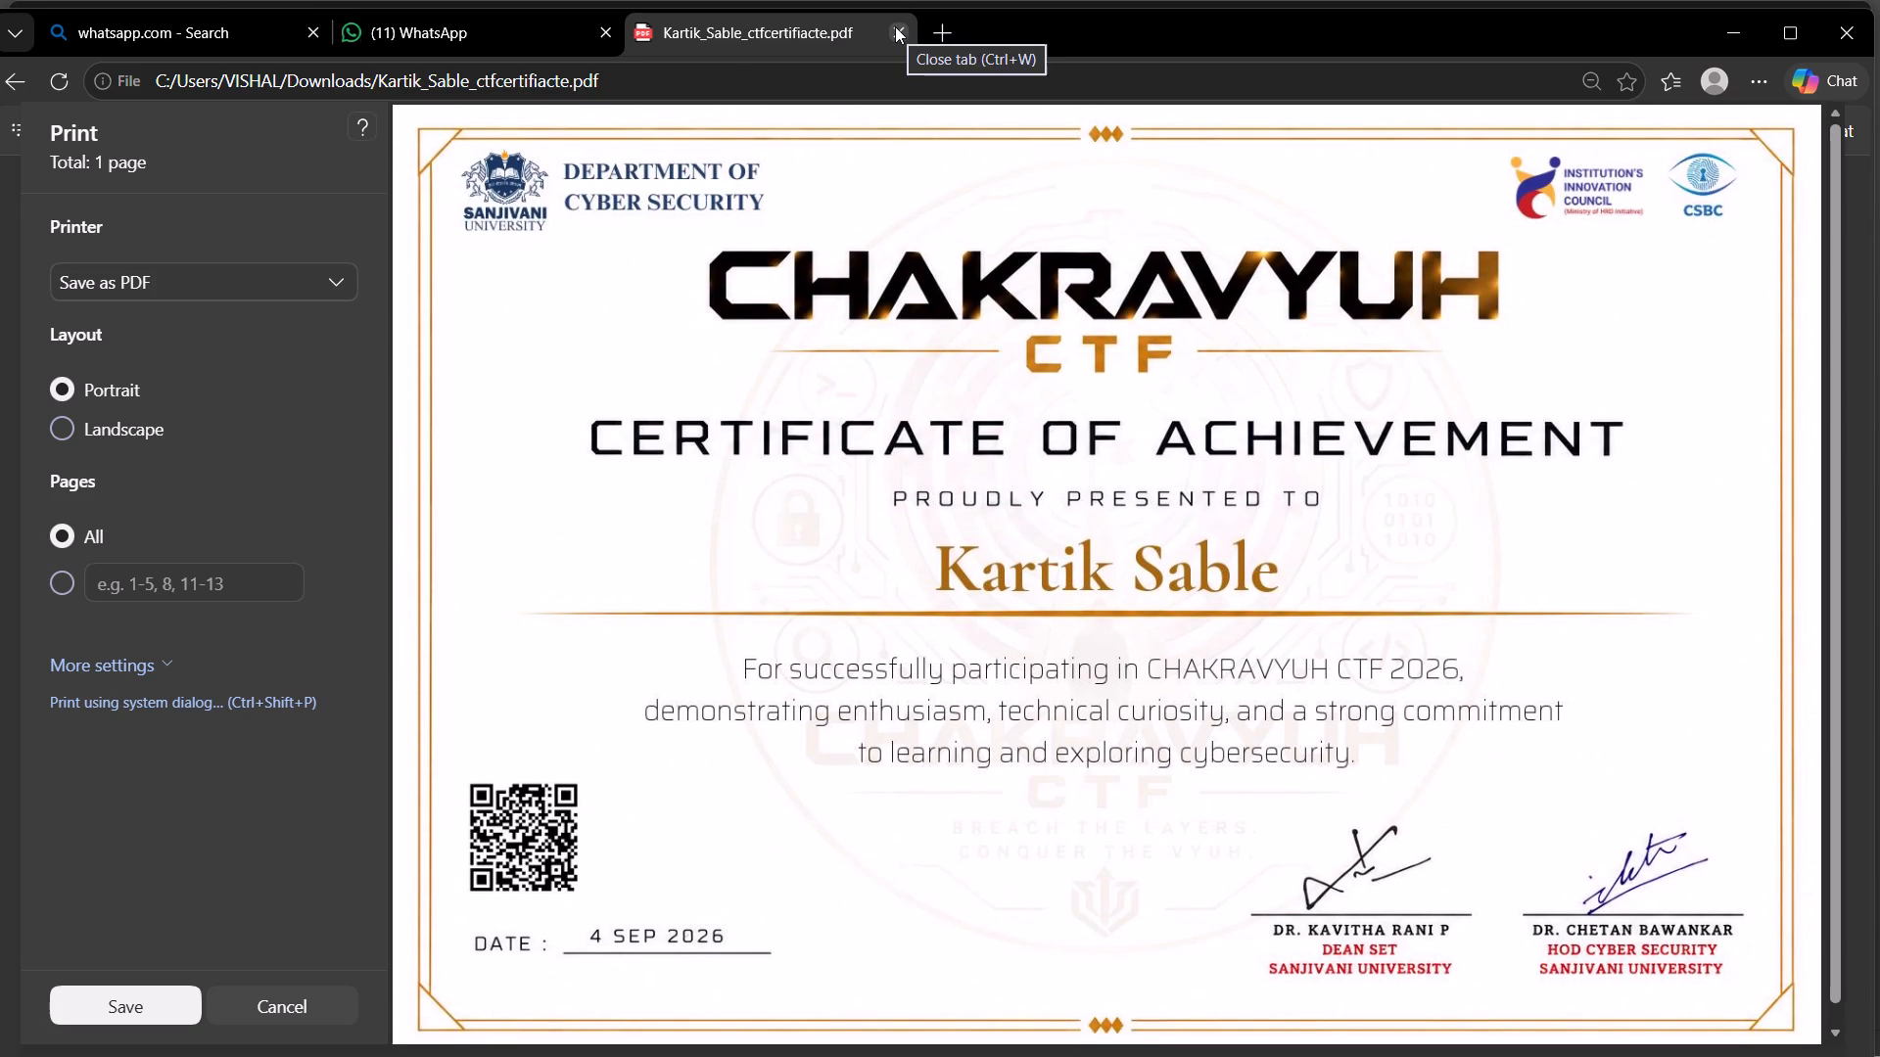
{"action": "left_click", "coordinate": [7, 72]}
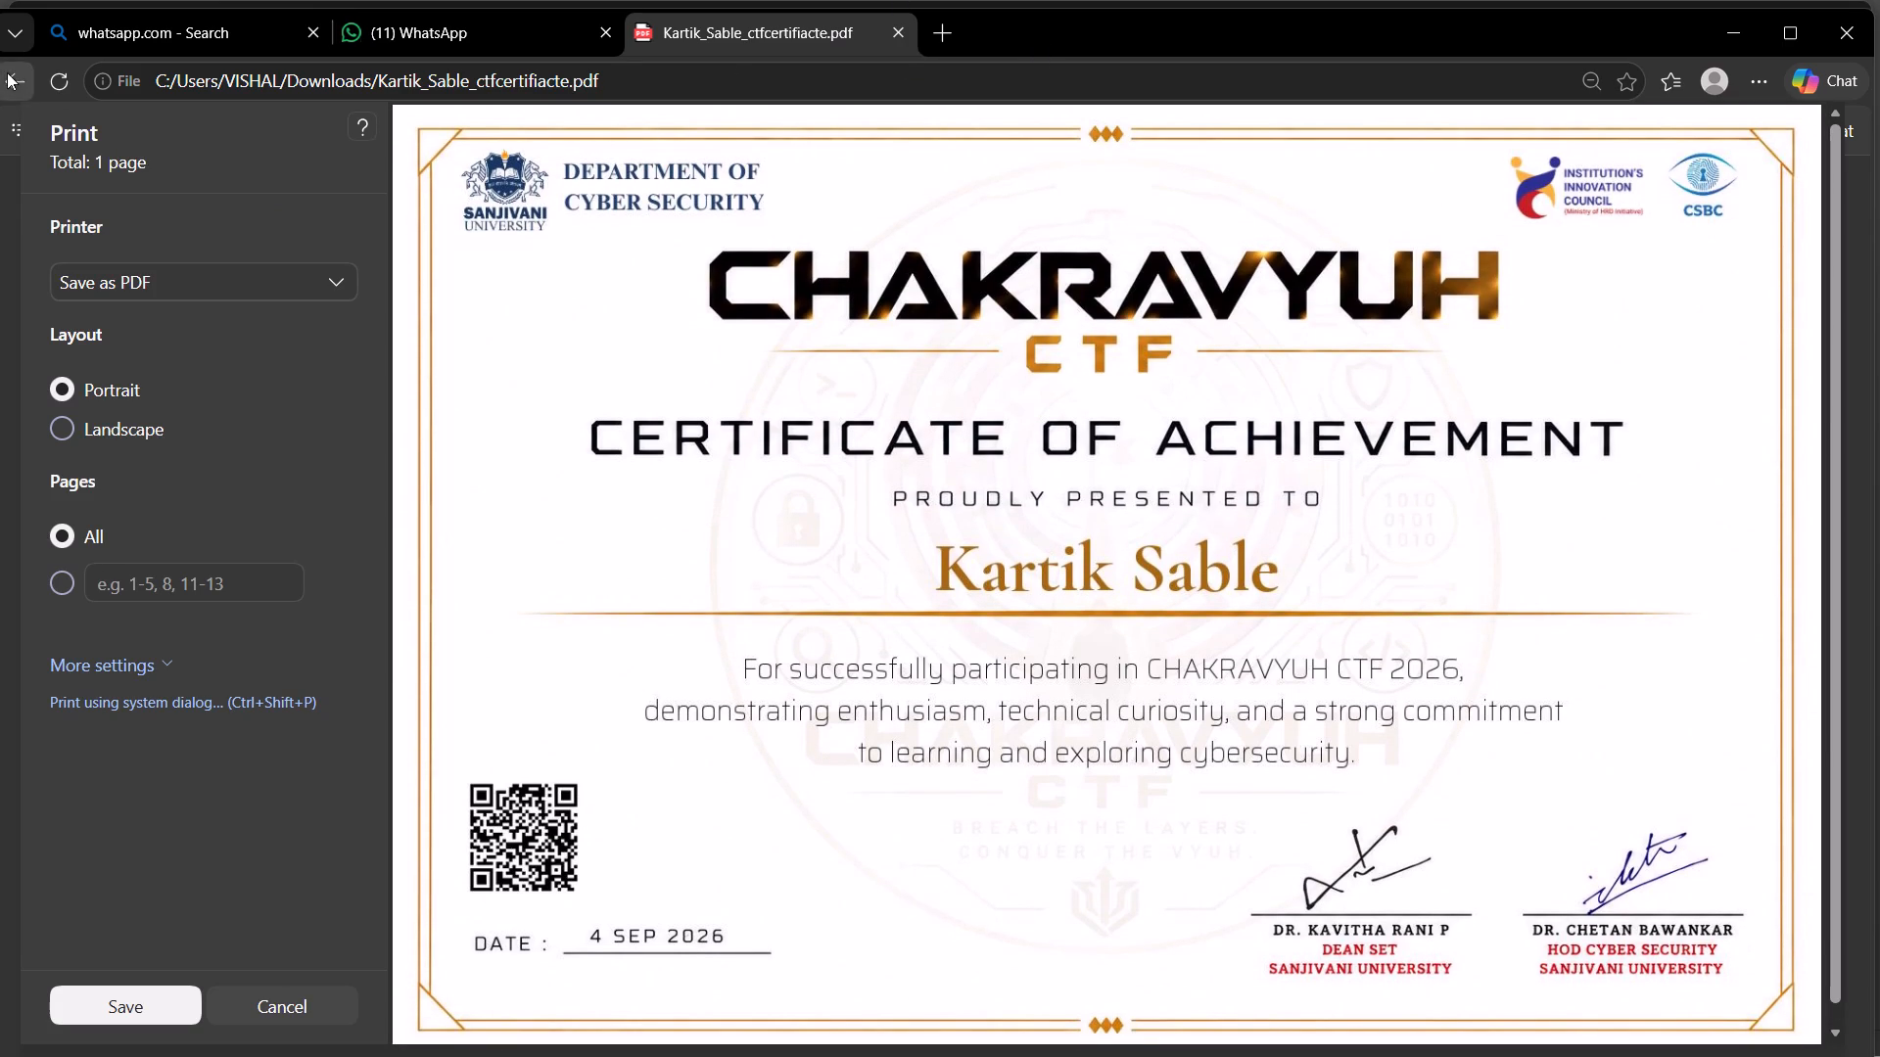
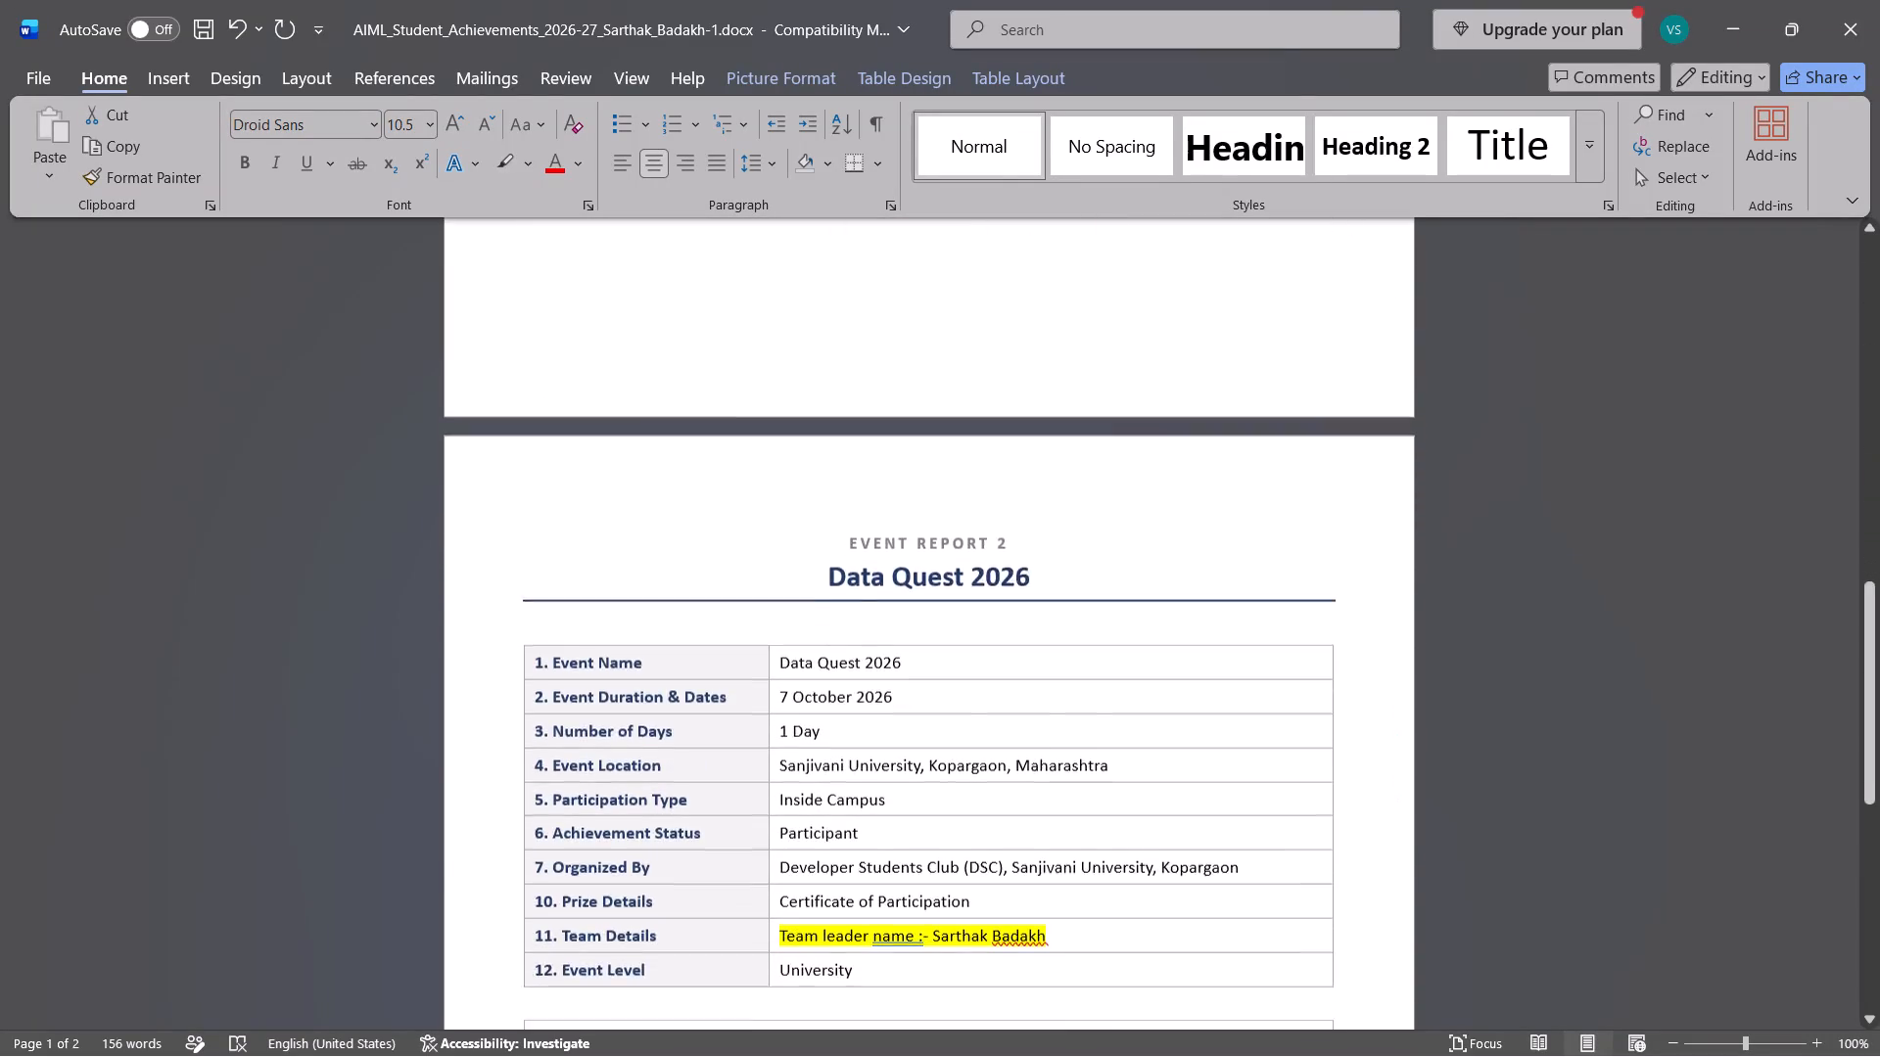
Remove the extra space after "Team Member Name" in the Team Details row of the Chakravyuh CTF 2026 table.
{"action": "scroll", "coordinate": [938, 775], "scroll_direction": "down", "scroll_amount": 1}
{"action": "scroll", "coordinate": [939, 783], "scroll_direction": "up", "scroll_amount": 3}
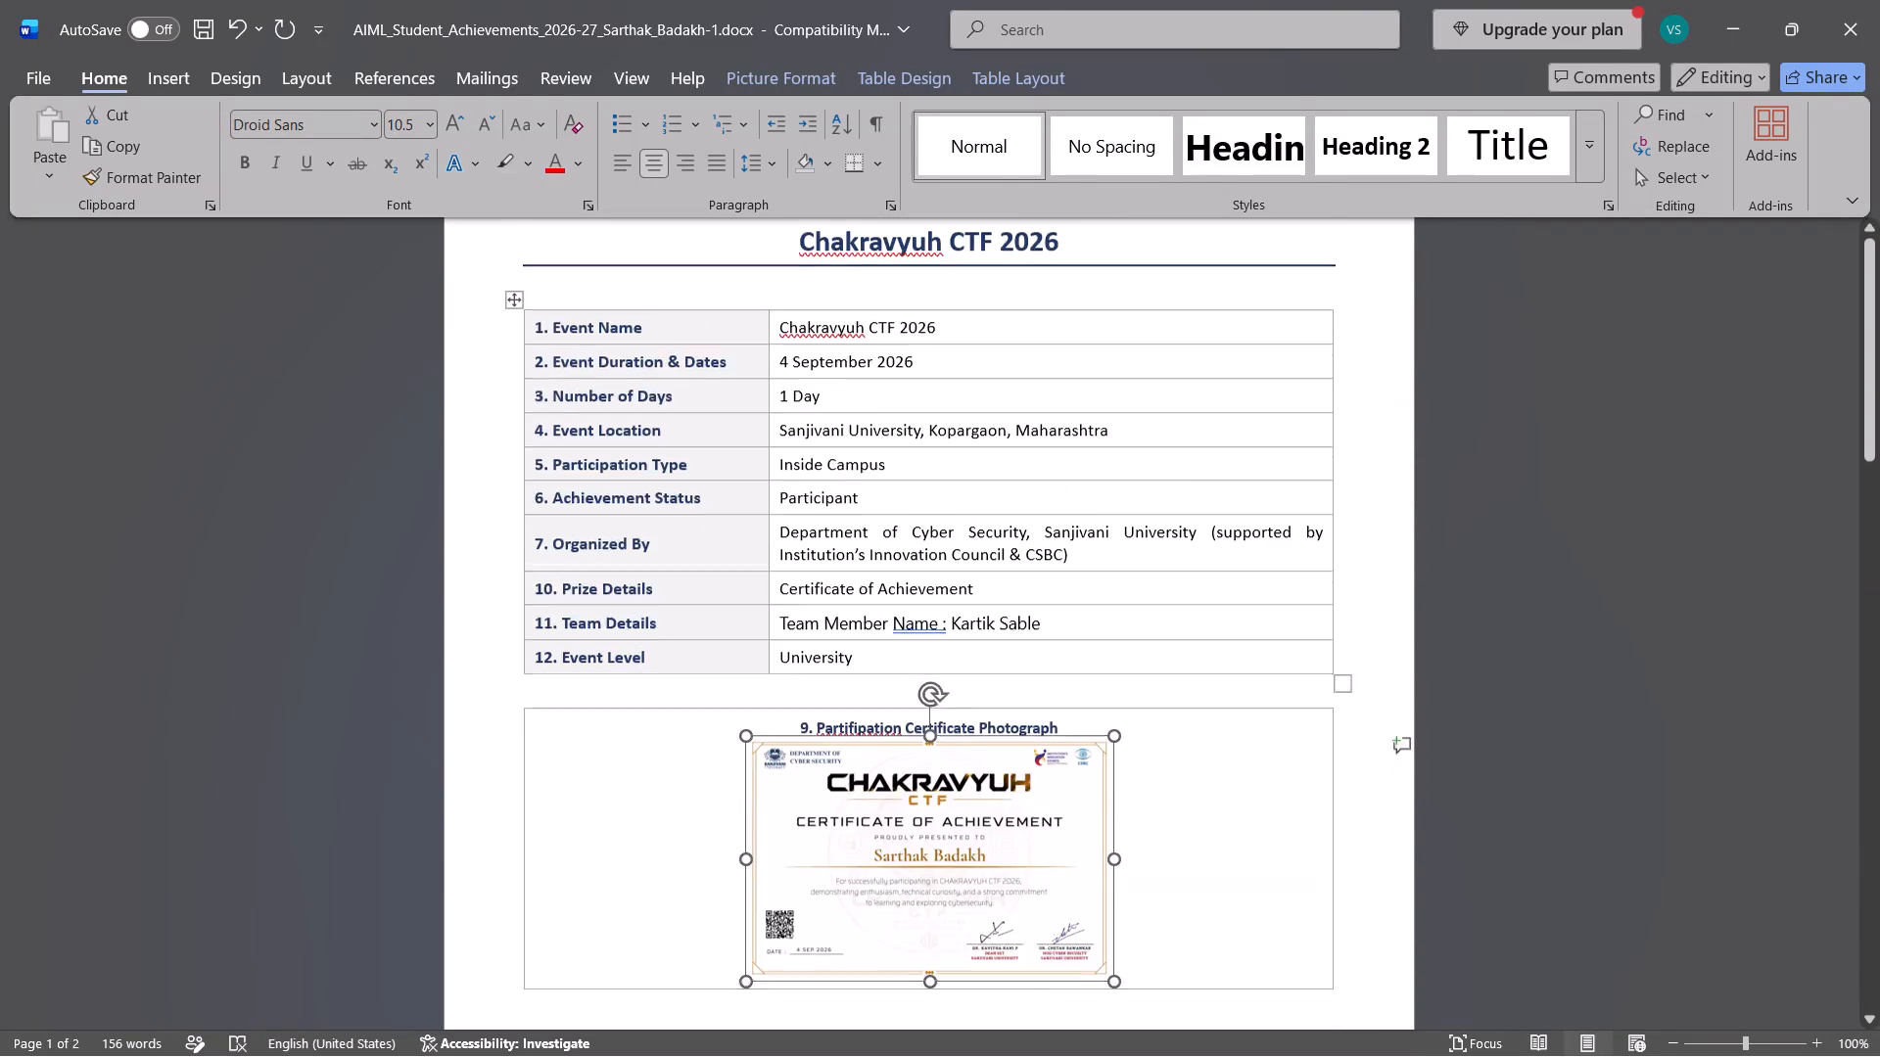
{"action": "scroll", "coordinate": [939, 783], "scroll_direction": "up", "scroll_amount": 1}
{"action": "left_click", "coordinate": [938, 757]}
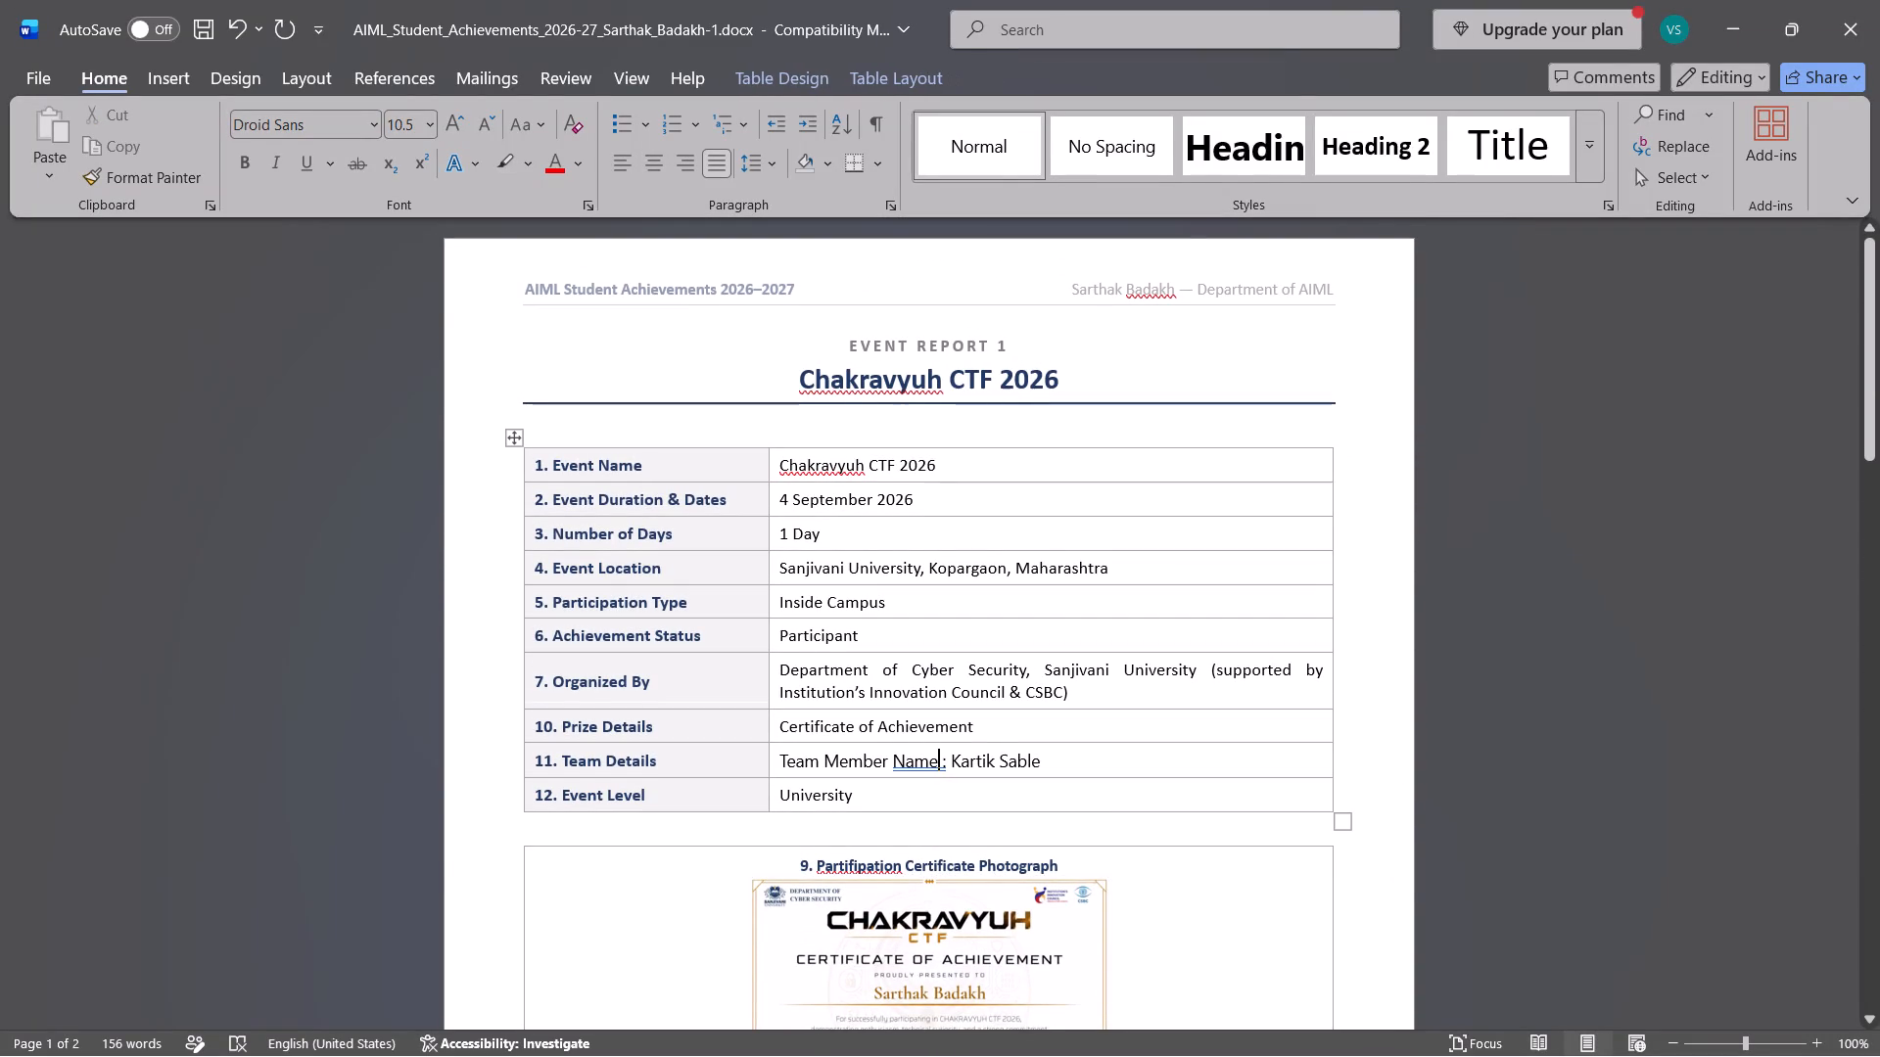
{"action": "key", "text": "Right"}
{"action": "key", "text": "BackSpace"}
{"action": "left_click", "coordinate": [938, 757]}
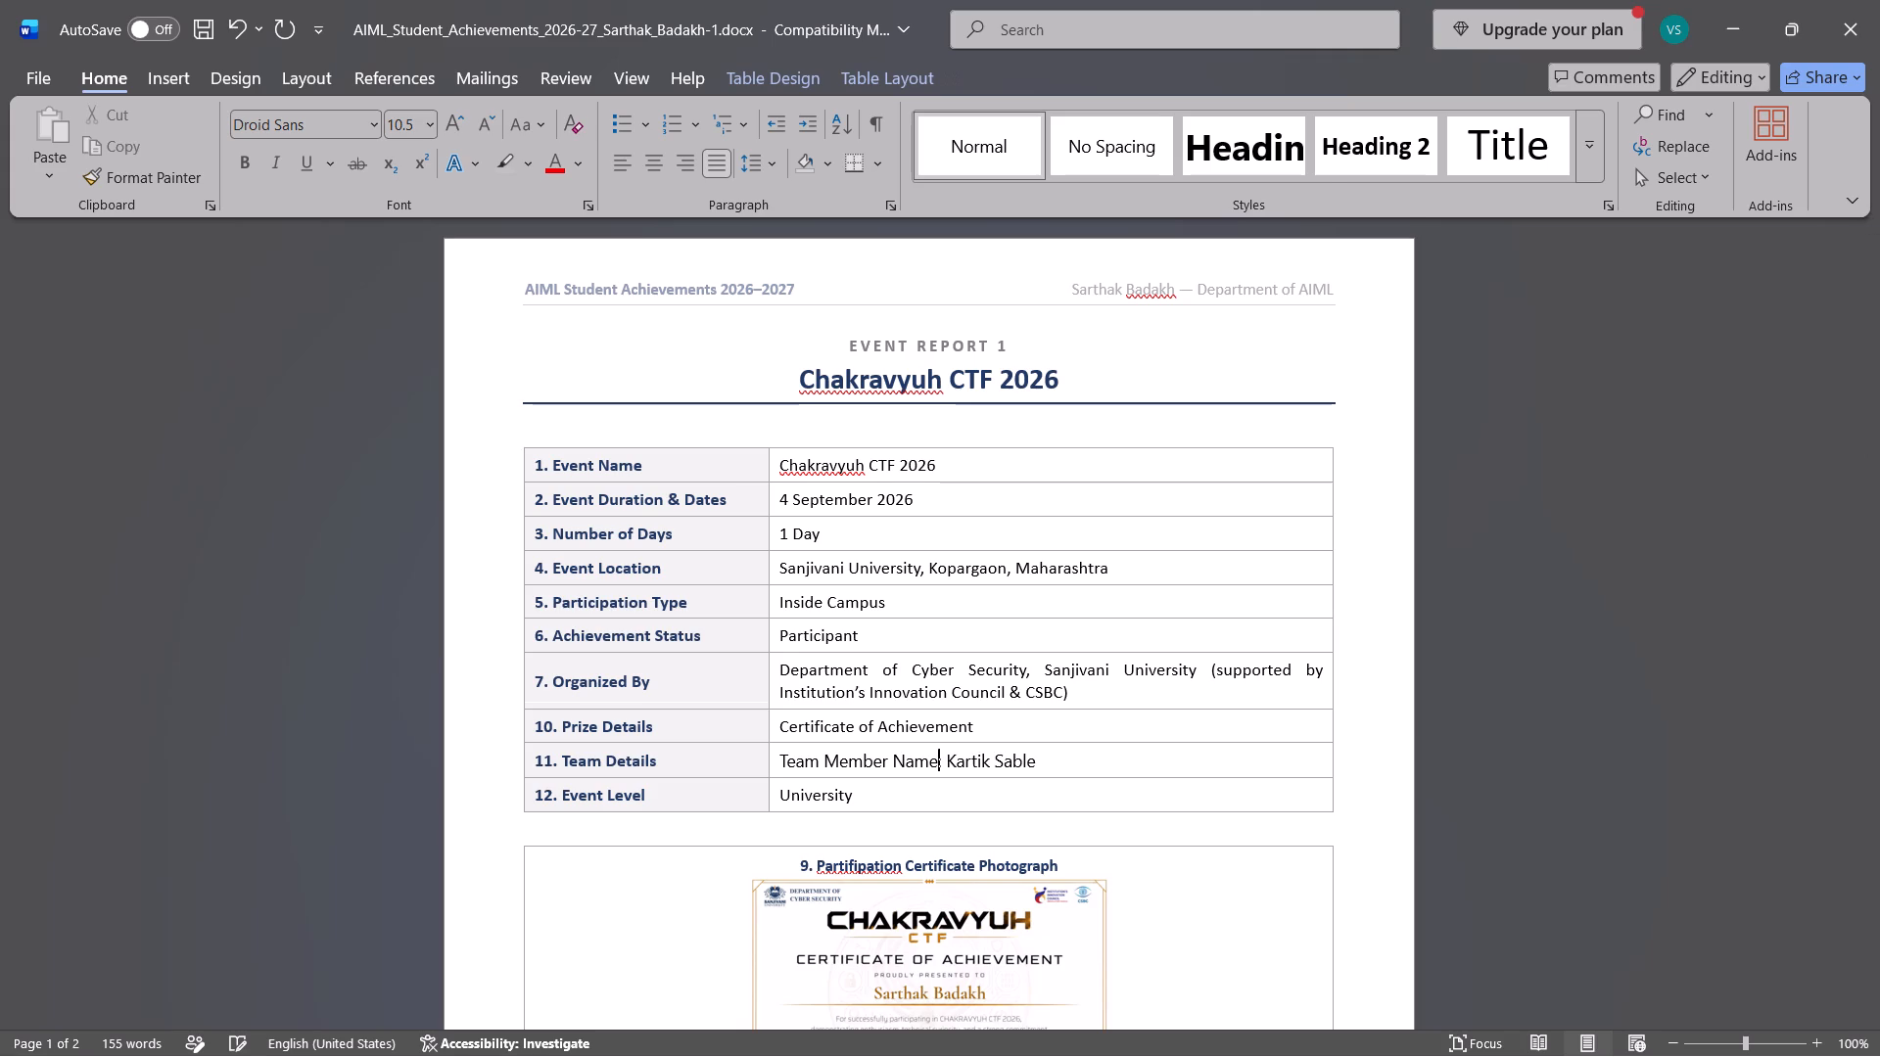
{"action": "scroll", "coordinate": [938, 757], "scroll_direction": "down", "scroll_amount": 3}
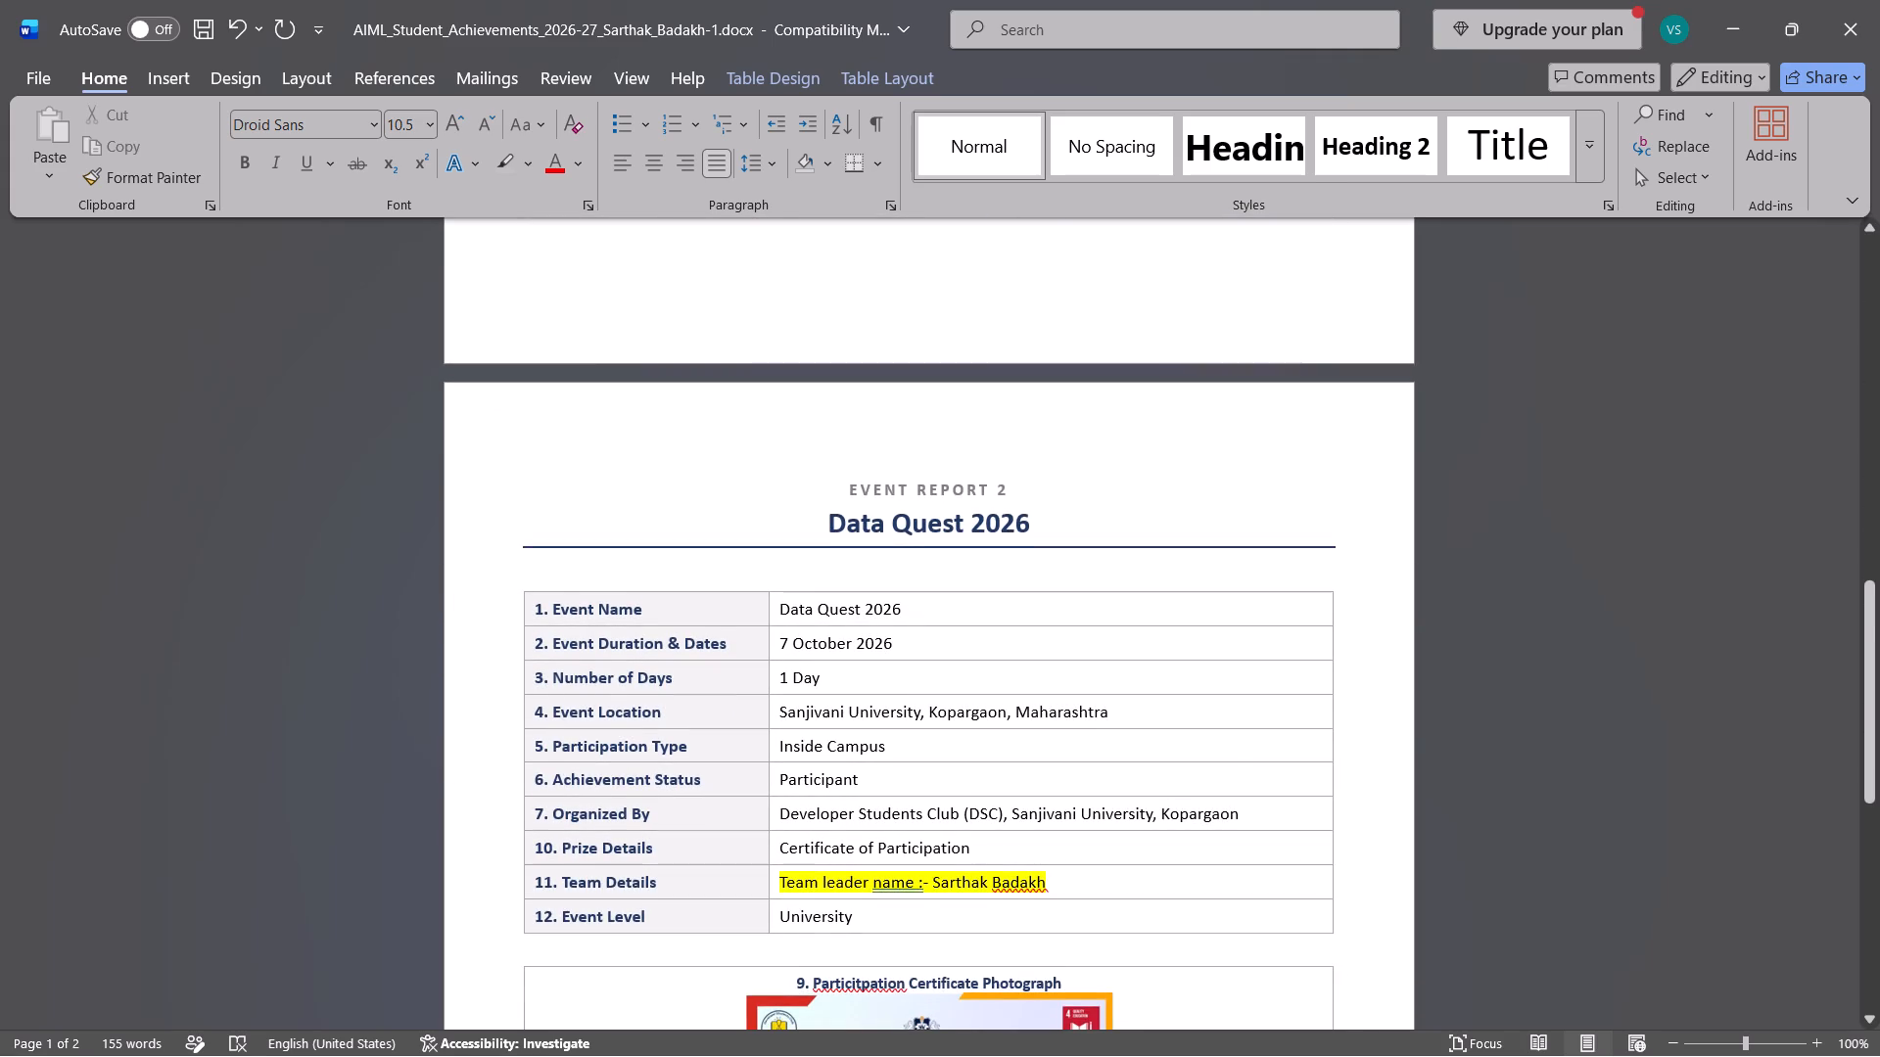
Replace the Team Details entry in the Data Quest 2026 table with "Team Member Name:" followed by the new team member's name.
{"action": "scroll", "coordinate": [964, 716], "scroll_direction": "down", "scroll_amount": 1}
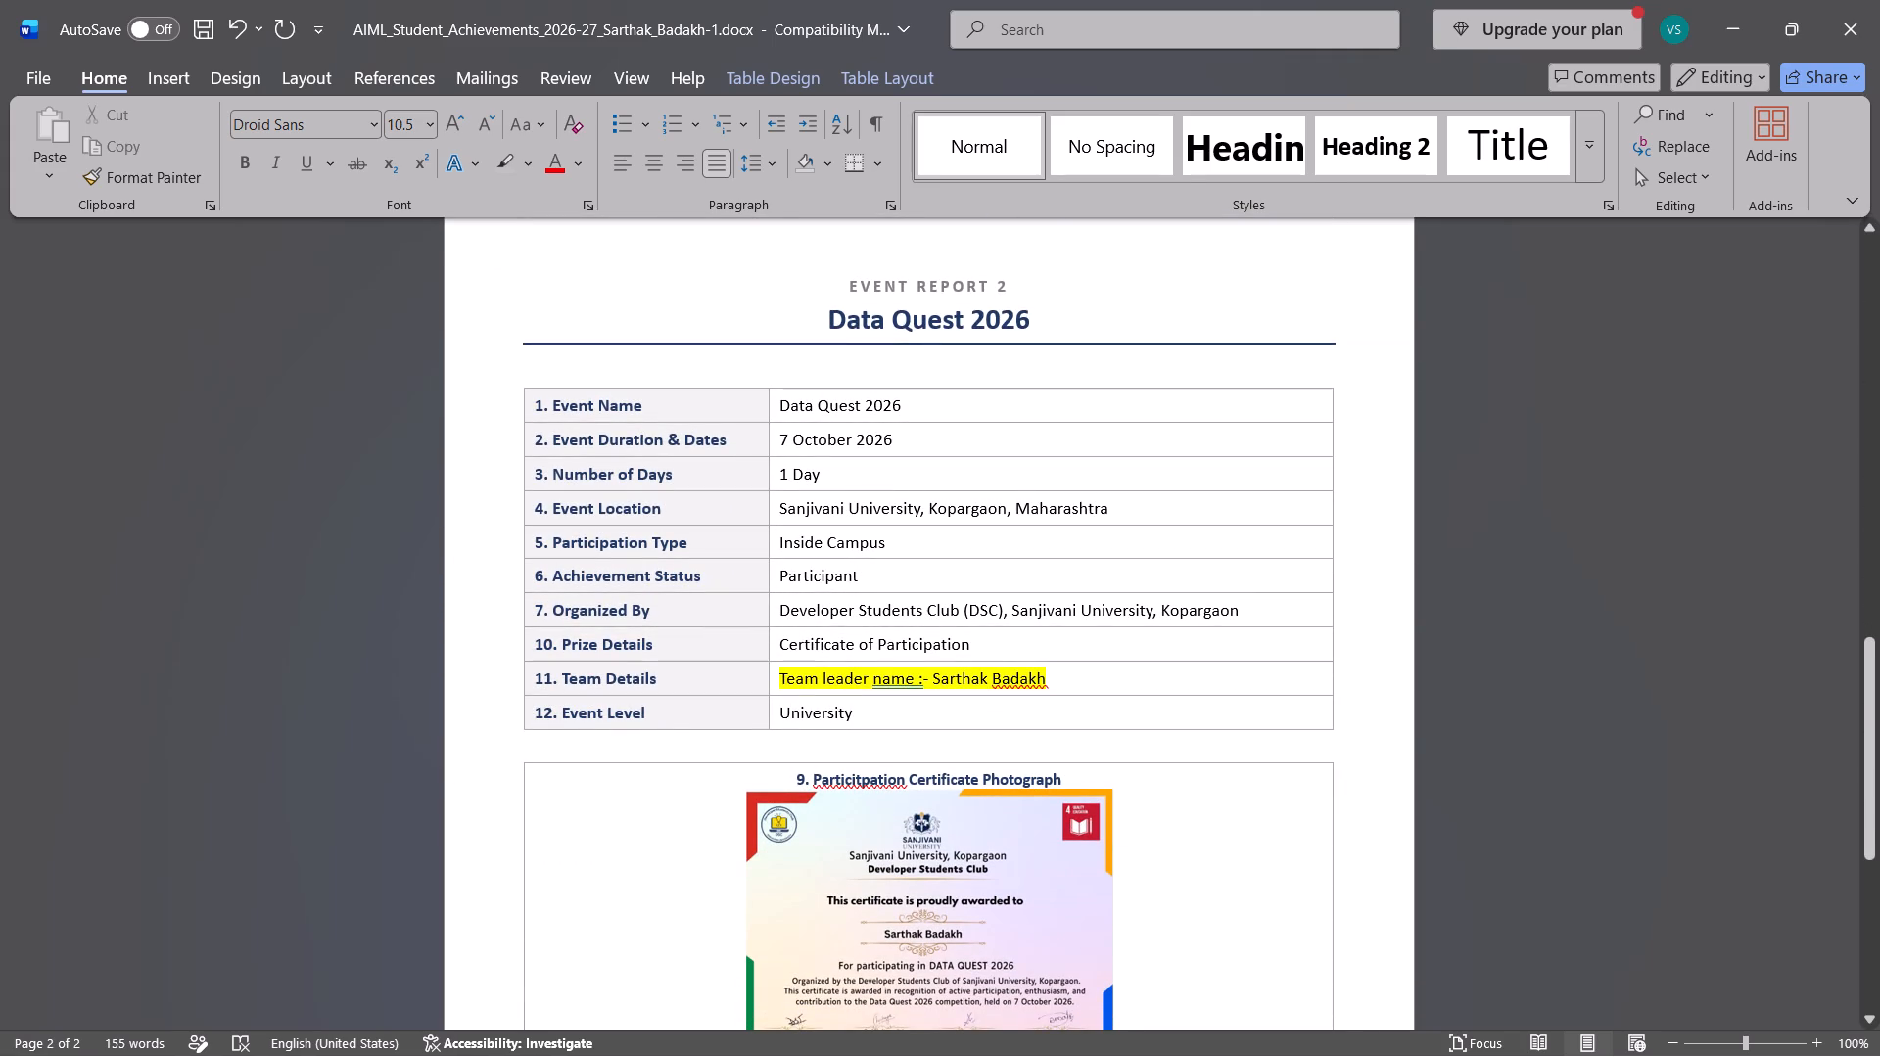
{"action": "left_click", "coordinate": [1054, 681]}
{"action": "key", "text": "BackSpace"}
{"action": "key", "text": "BackSpace"}
{"action": "key", "text": "BackSpace"}
{"action": "key", "text": "BackSpace"}
{"action": "key", "text": "BackSpace"}
{"action": "key", "text": "BackSpace"}
{"action": "key", "text": "BackSpace"}
{"action": "key", "text": "BackSpace"}
{"action": "key", "text": "BackSpace"}
{"action": "key", "text": "BackSpace"}
{"action": "key", "text": "BackSpace"}
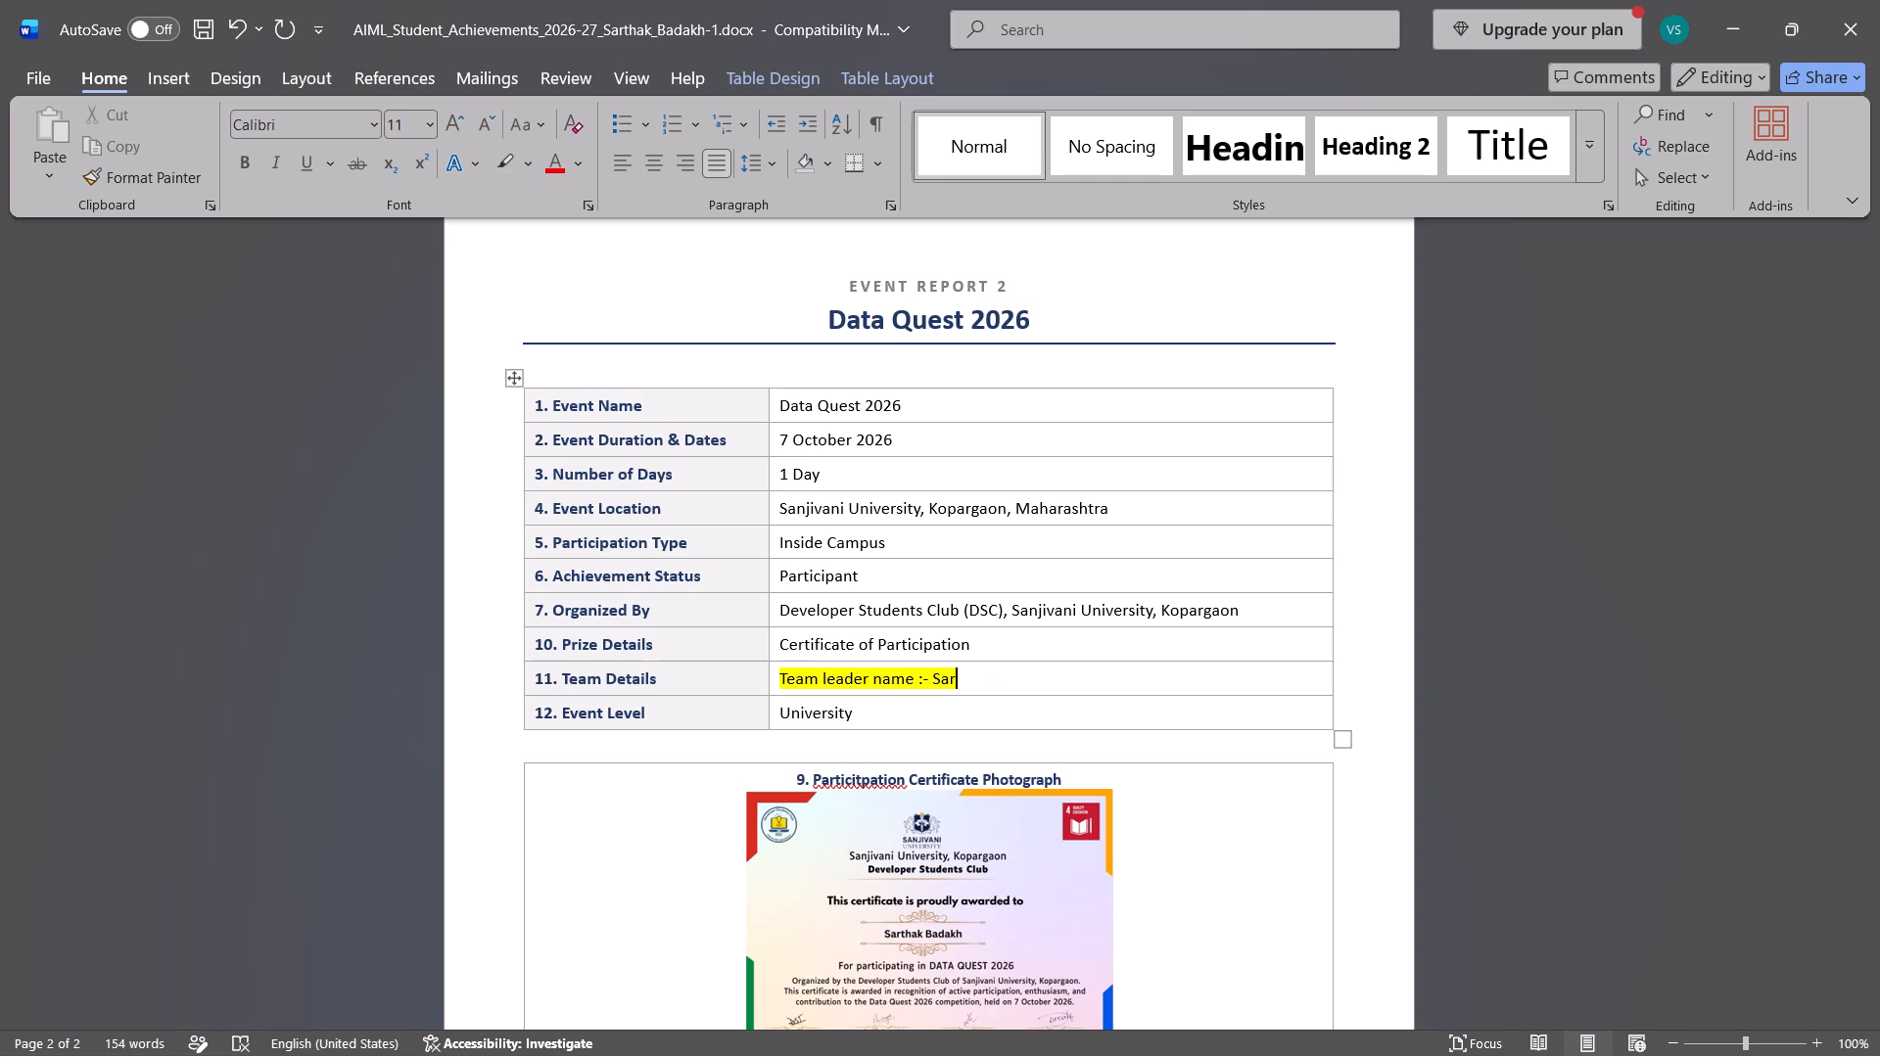
{"action": "key", "text": "BackSpace"}
{"action": "key", "text": "BackSpace"}
{"action": "key", "text": "BackSpace"}
{"action": "key", "text": "BackSpace"}
{"action": "key", "text": "BackSpace"}
{"action": "key", "text": "BackSpace"}
{"action": "key", "text": "BackSpace"}
{"action": "key", "text": "BackSpace"}
{"action": "key", "text": "BackSpace"}
{"action": "key", "text": "BackSpace"}
{"action": "key", "text": "BackSpace"}
{"action": "key", "text": "BackSpace"}
{"action": "key", "text": "BackSpace"}
{"action": "key", "text": "BackSpace"}
{"action": "key", "text": "BackSpace"}
{"action": "key", "text": "BackSpace"}
{"action": "key", "text": "BackSpace"}
{"action": "key", "text": "BackSpace"}
{"action": "key", "text": "BackSpace"}
{"action": "key", "text": "BackSpace"}
{"action": "key", "text": "BackSpace"}
{"action": "key", "text": "BackSpace"}
{"action": "key", "text": "BackSpace"}
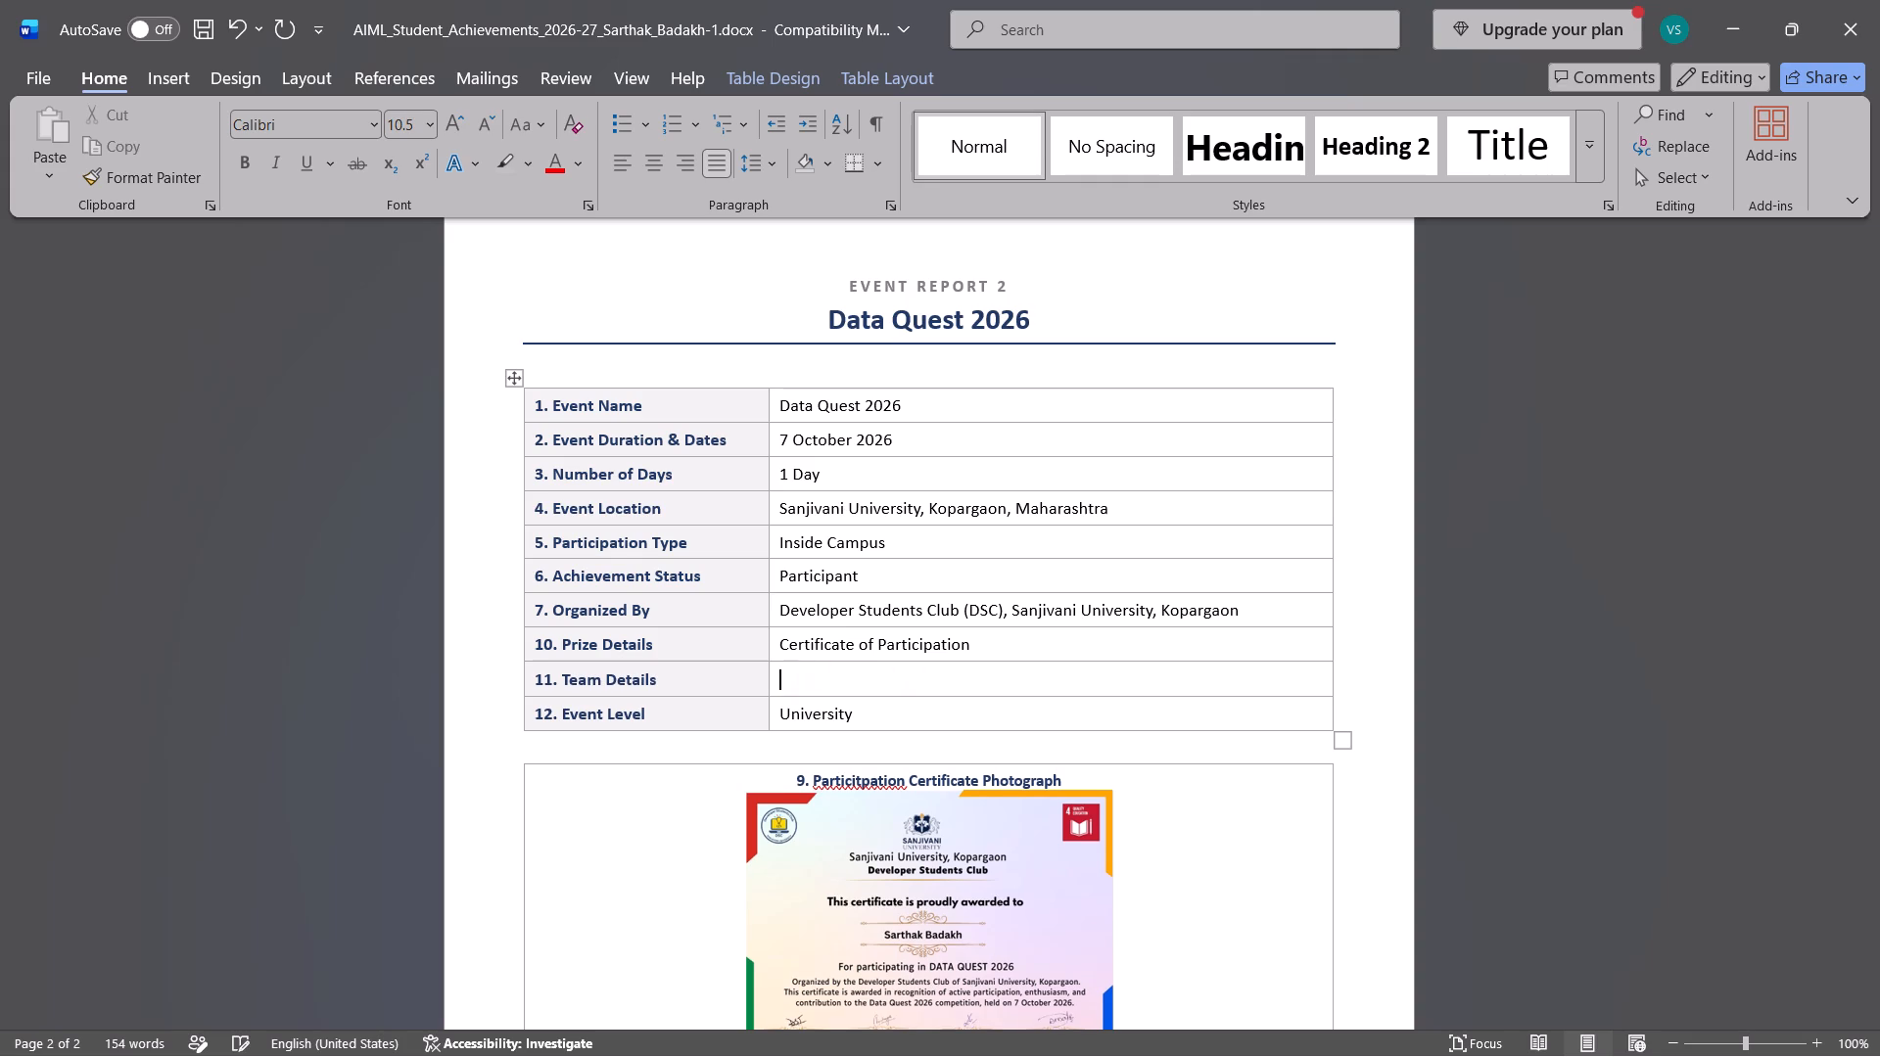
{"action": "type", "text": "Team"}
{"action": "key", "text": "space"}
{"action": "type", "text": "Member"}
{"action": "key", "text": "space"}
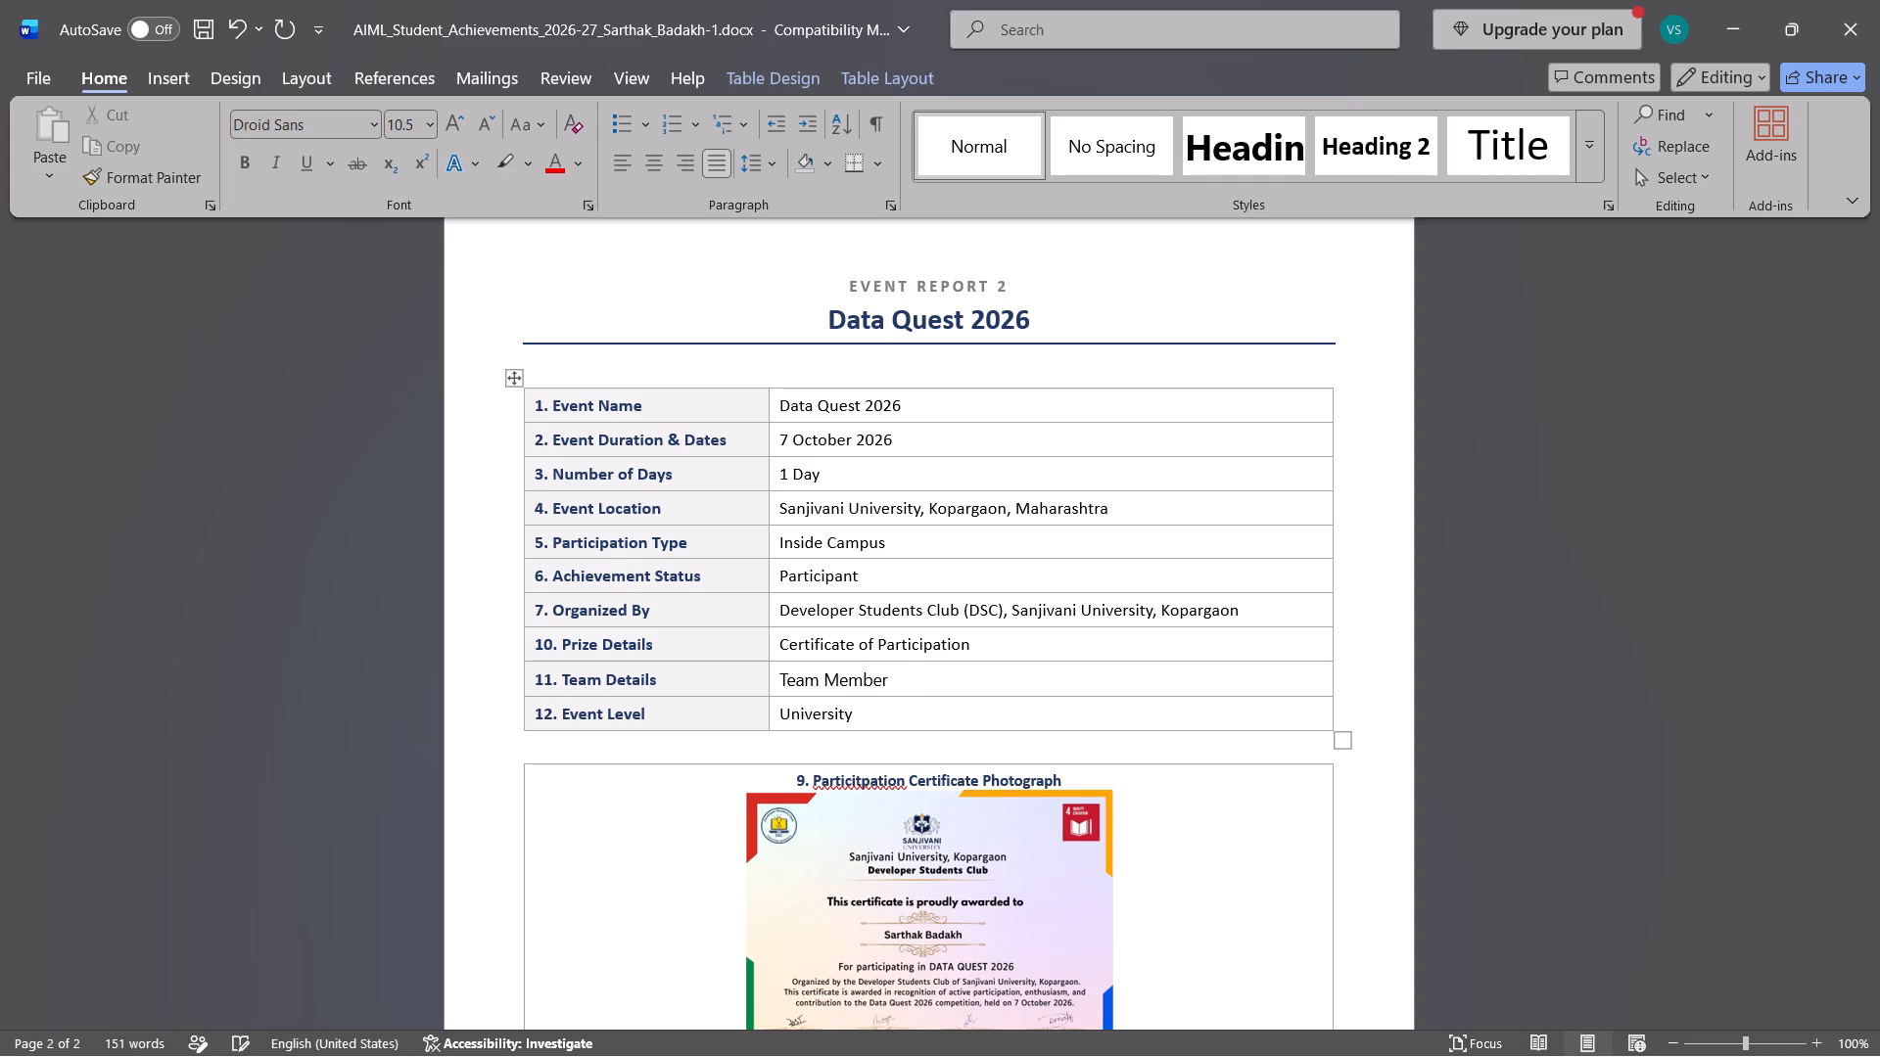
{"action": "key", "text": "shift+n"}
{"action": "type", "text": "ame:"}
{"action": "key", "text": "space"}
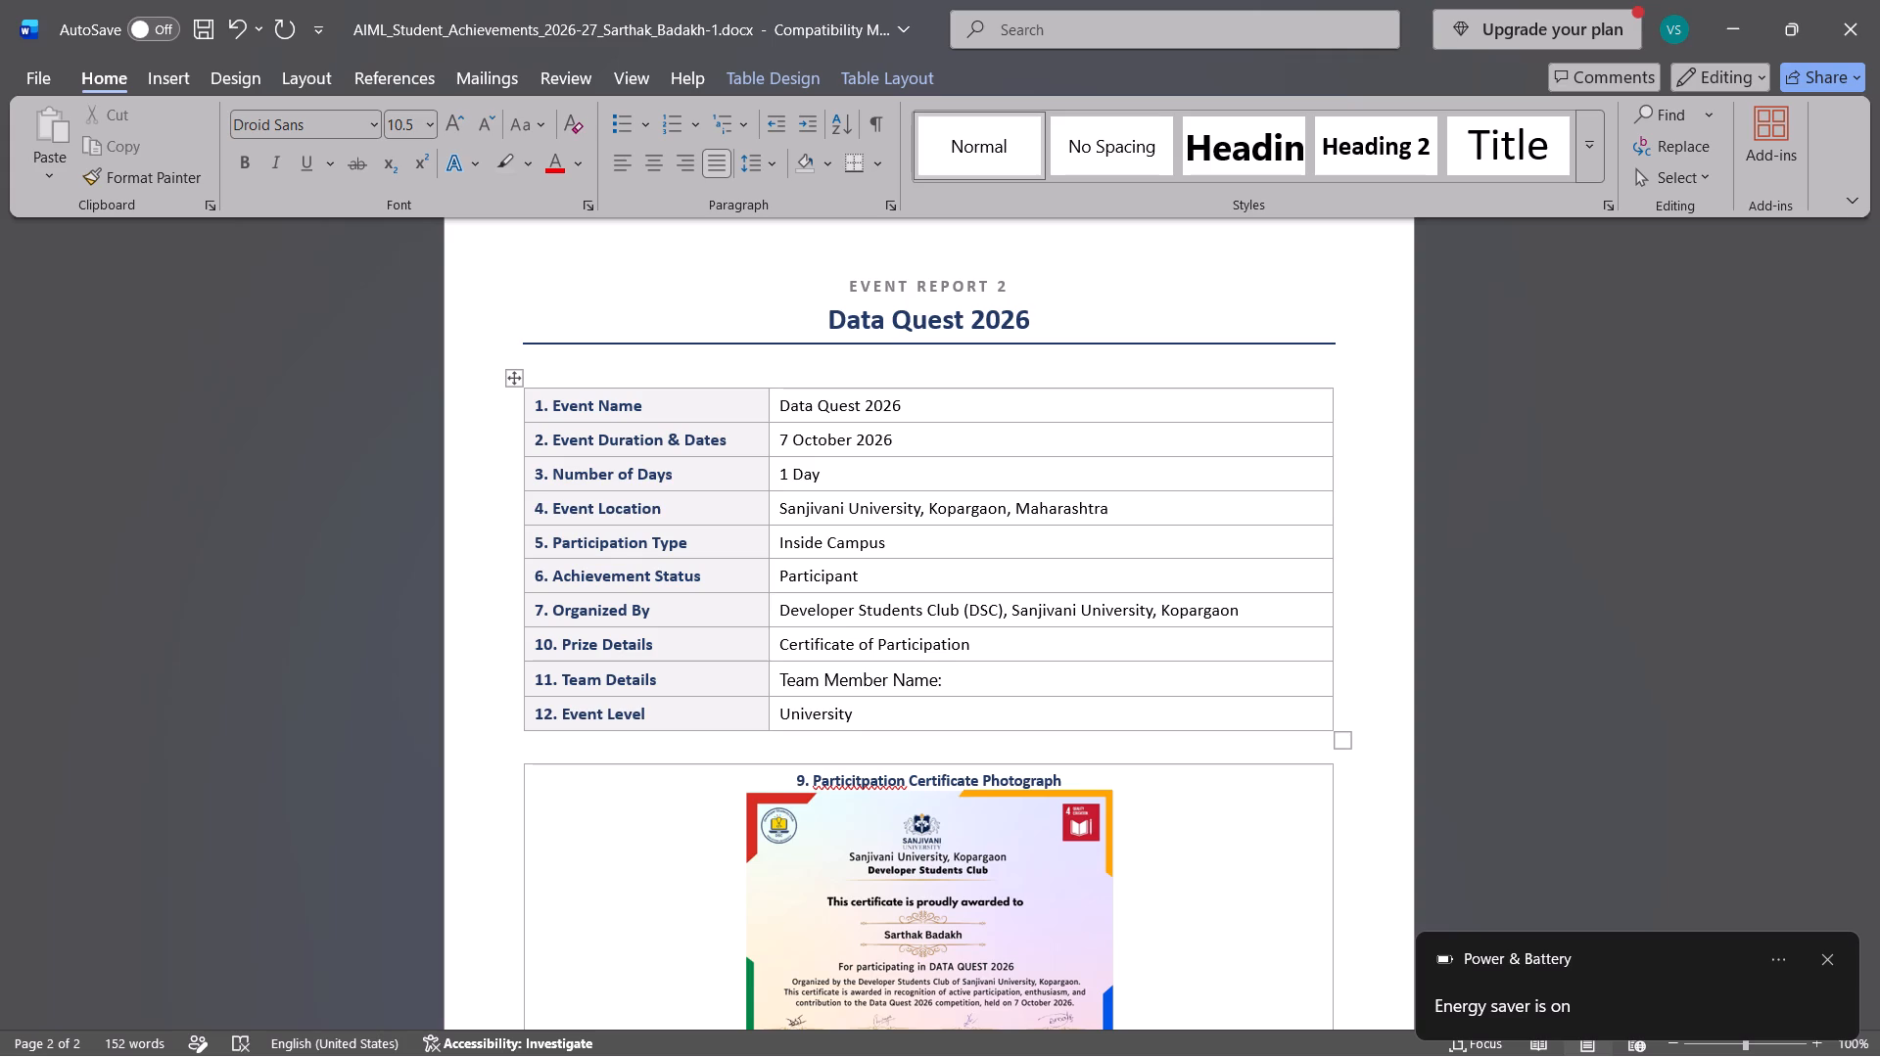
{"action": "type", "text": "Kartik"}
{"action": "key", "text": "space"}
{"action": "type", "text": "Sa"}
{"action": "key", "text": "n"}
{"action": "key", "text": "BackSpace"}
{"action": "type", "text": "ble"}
Review the team details and certificate photographs in the Chakravyuh CTF 2026 and Data Quest 2026 reports.
{"action": "scroll", "coordinate": [1014, 666], "scroll_direction": "down", "scroll_amount": 1}
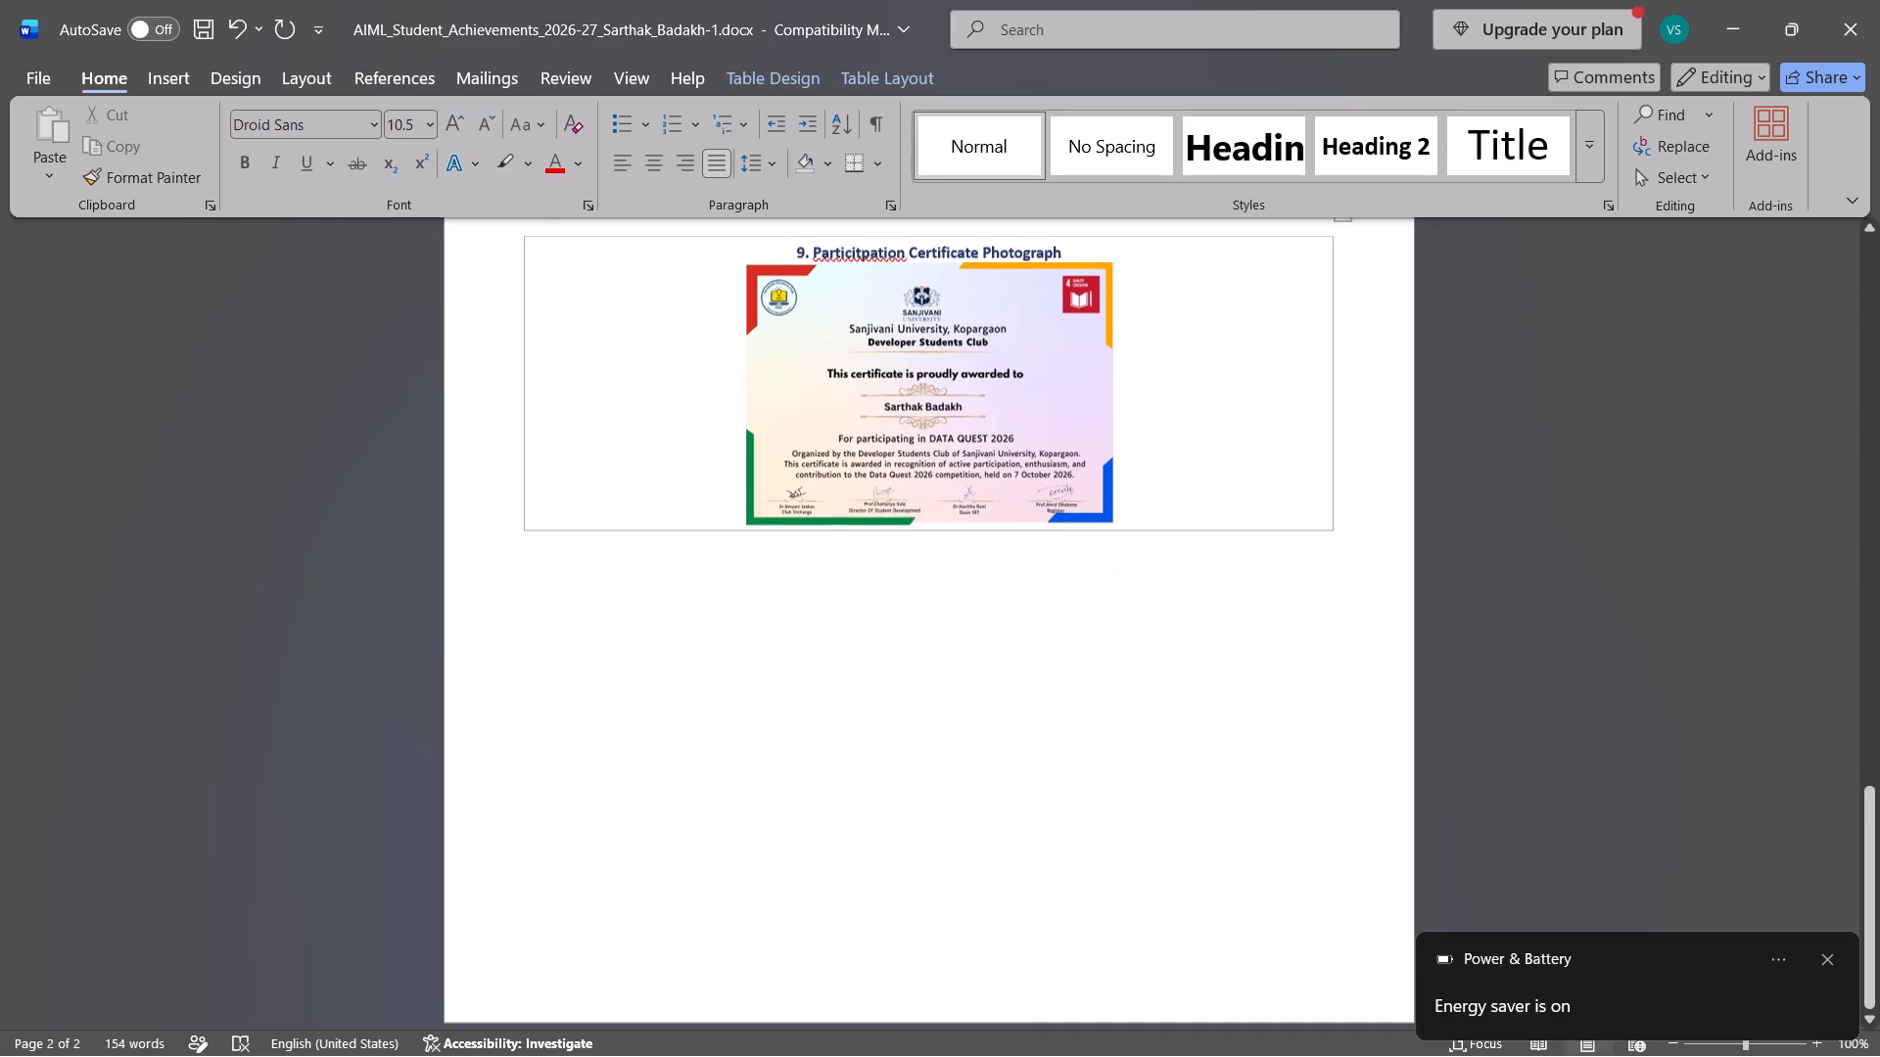
{"action": "scroll", "coordinate": [1014, 666], "scroll_direction": "down", "scroll_amount": 2}
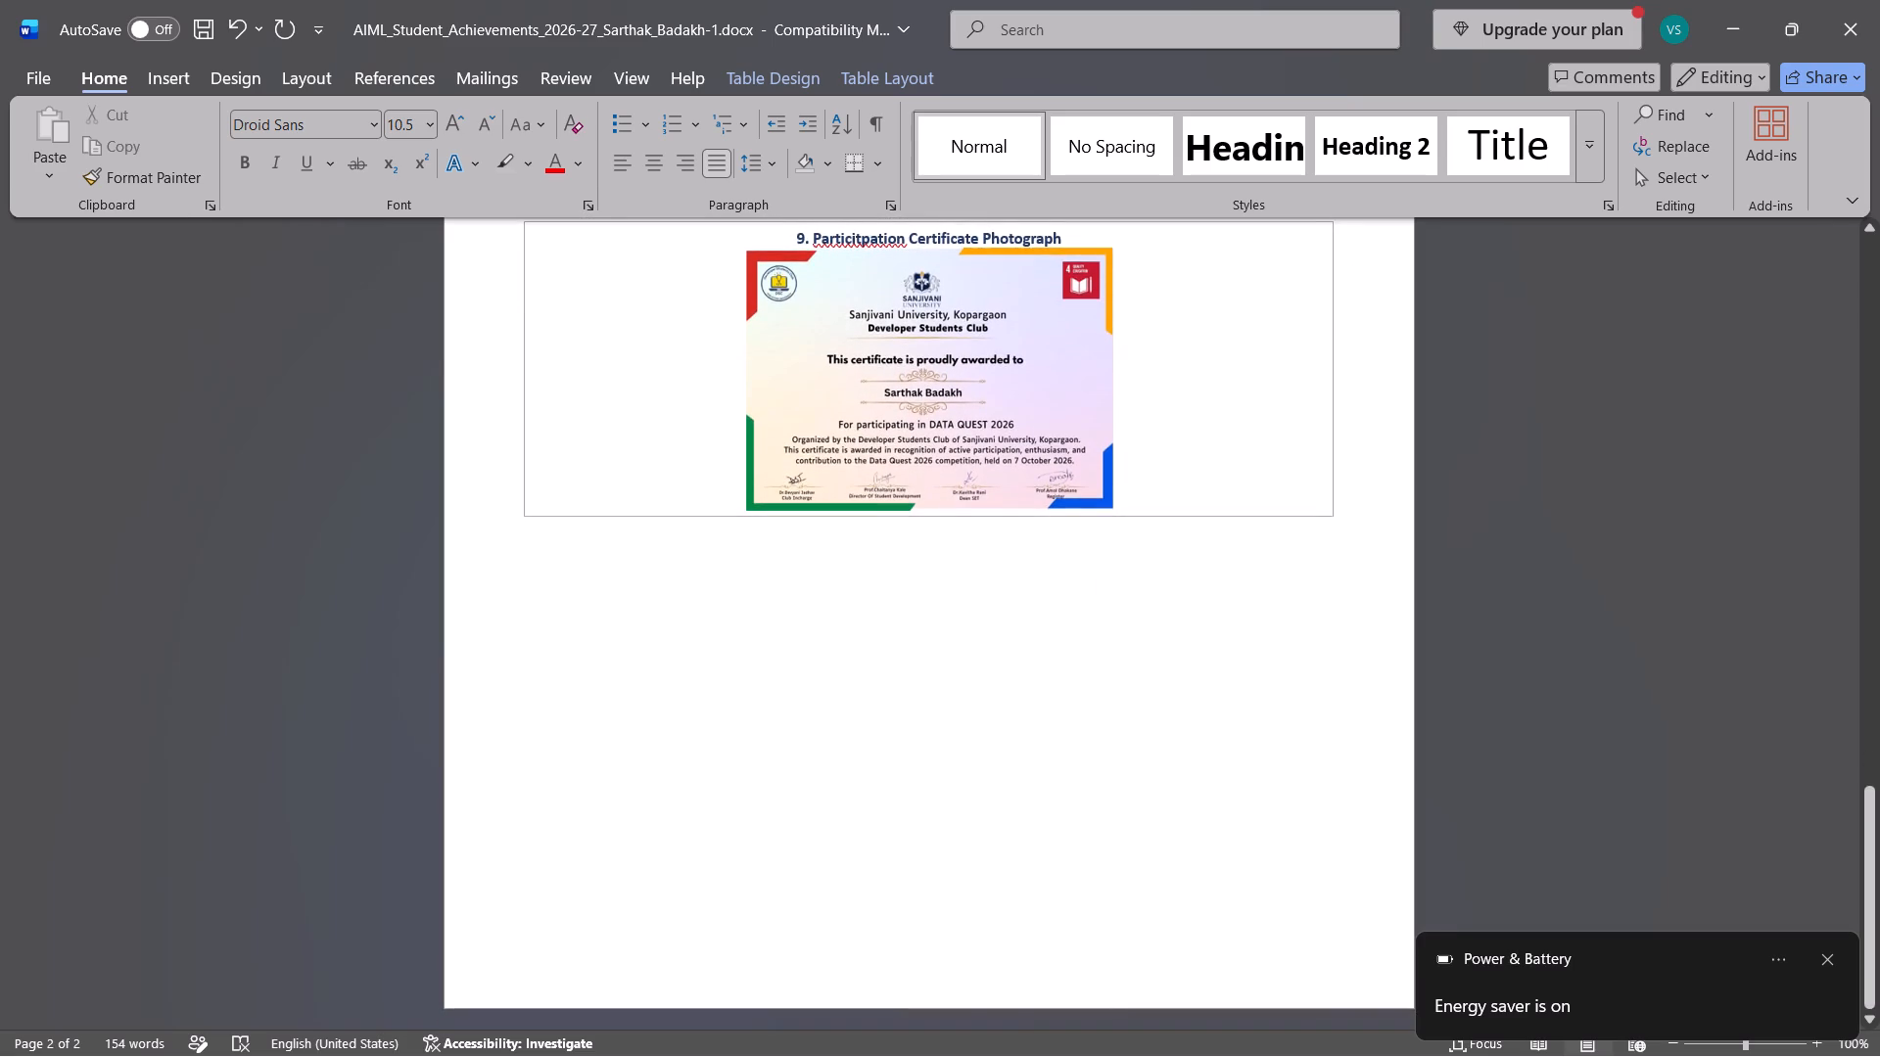
{"action": "scroll", "coordinate": [1014, 666], "scroll_direction": "up", "scroll_amount": 9}
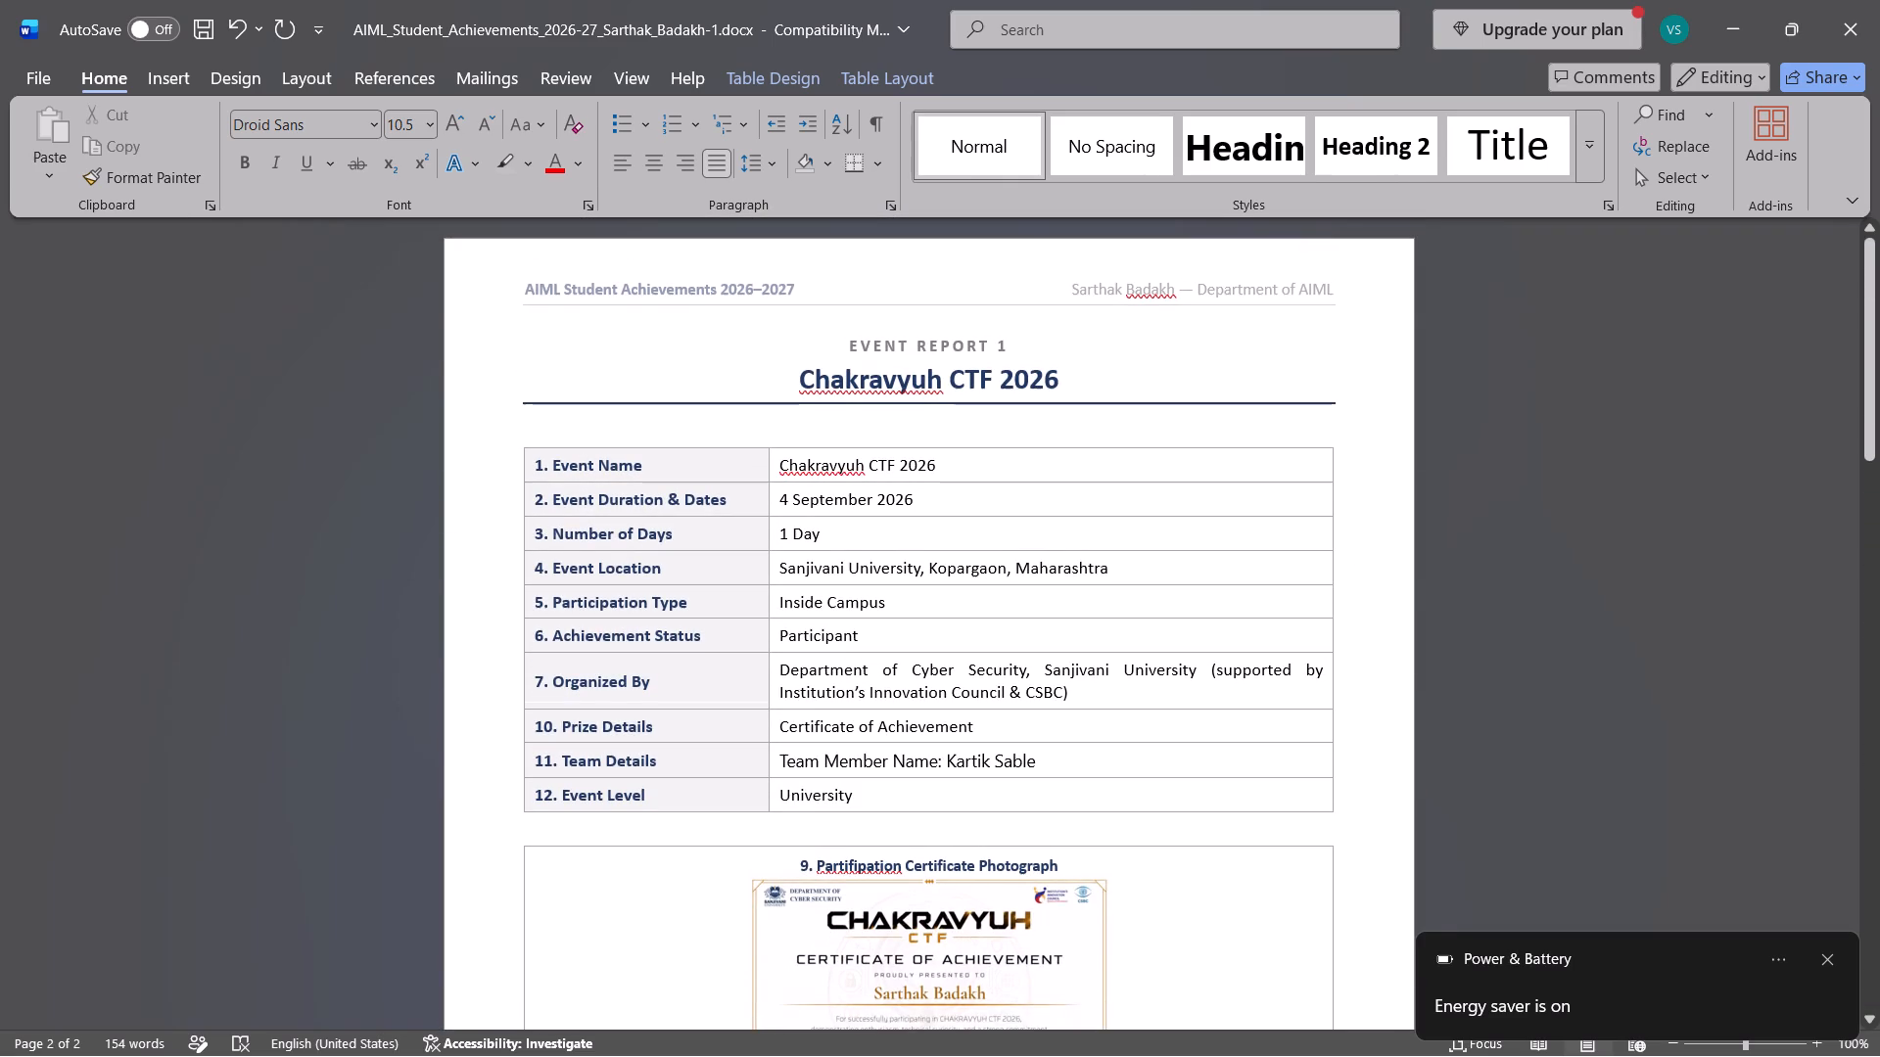
{"action": "scroll", "coordinate": [1014, 666], "scroll_direction": "up", "scroll_amount": 1}
{"action": "scroll", "coordinate": [1014, 666], "scroll_direction": "down", "scroll_amount": 4}
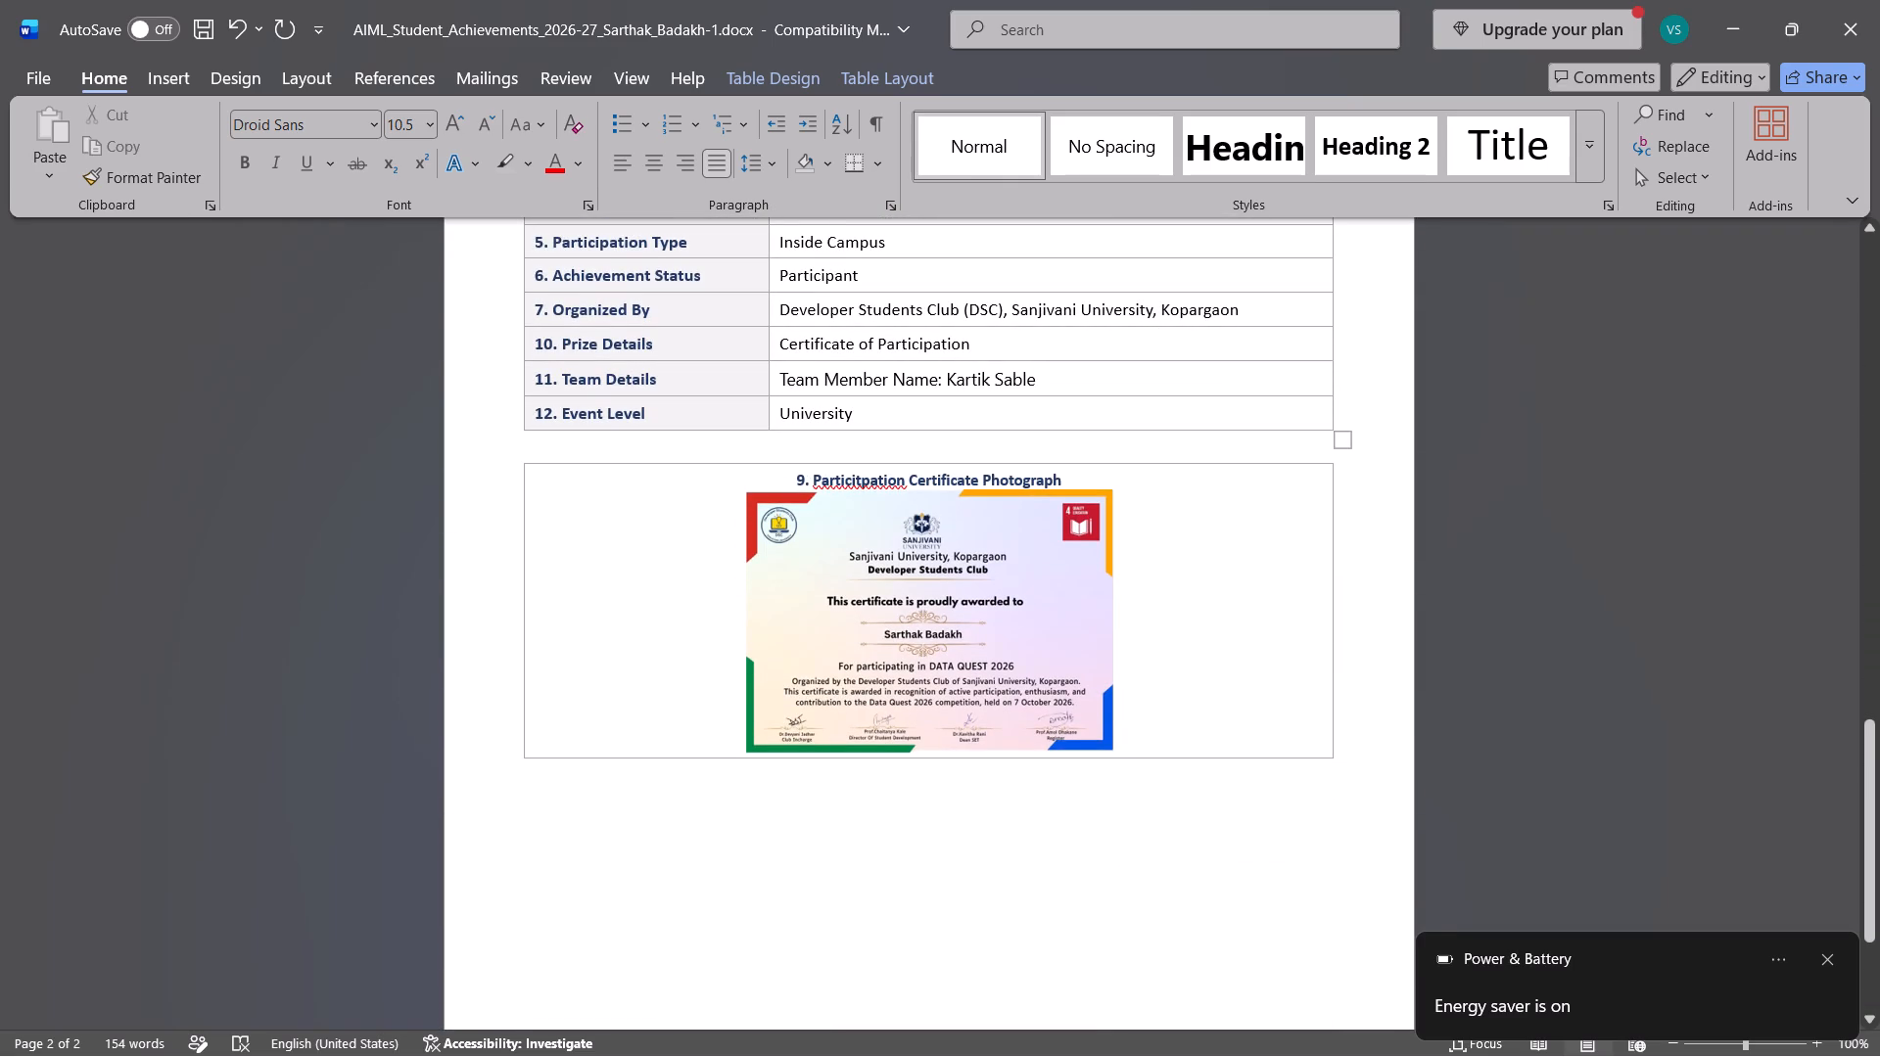
{"action": "scroll", "coordinate": [979, 580], "scroll_direction": "up", "scroll_amount": 1}
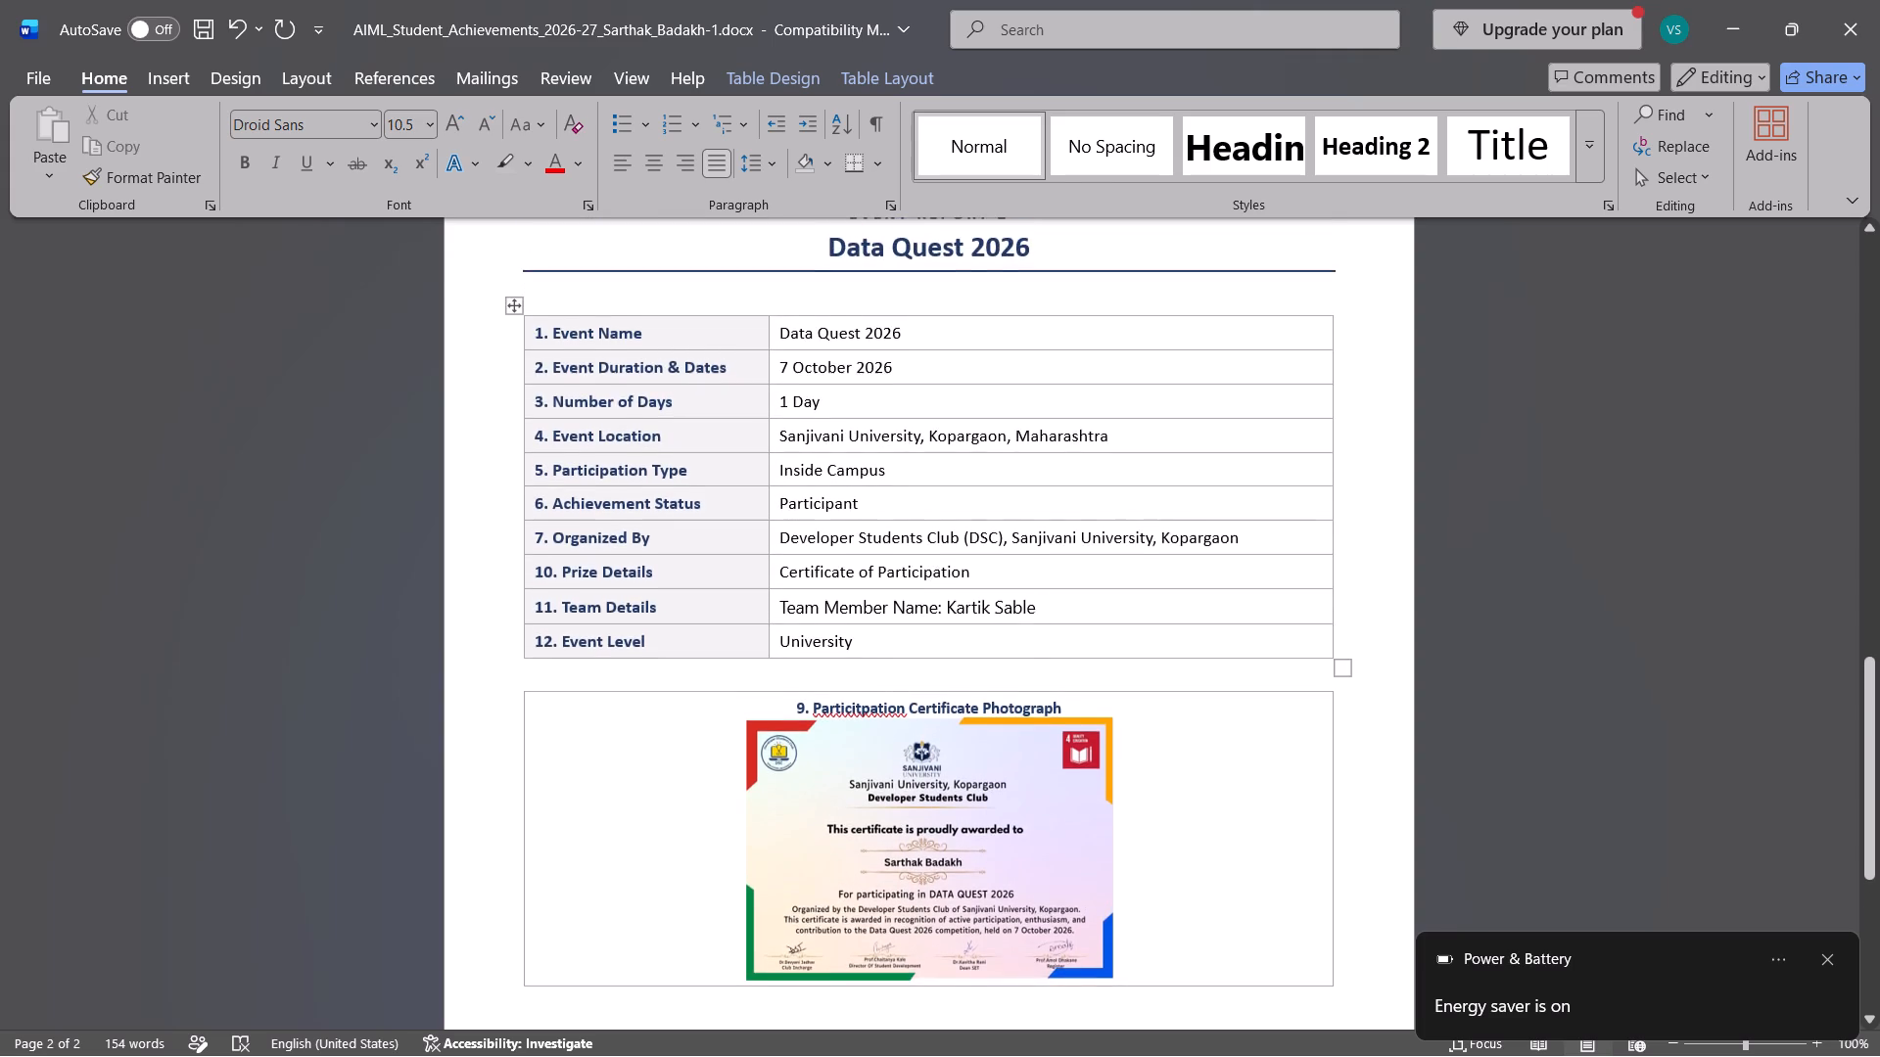
{"action": "scroll", "coordinate": [979, 580], "scroll_direction": "up", "scroll_amount": 4}
{"action": "scroll", "coordinate": [979, 580], "scroll_direction": "down", "scroll_amount": 4}
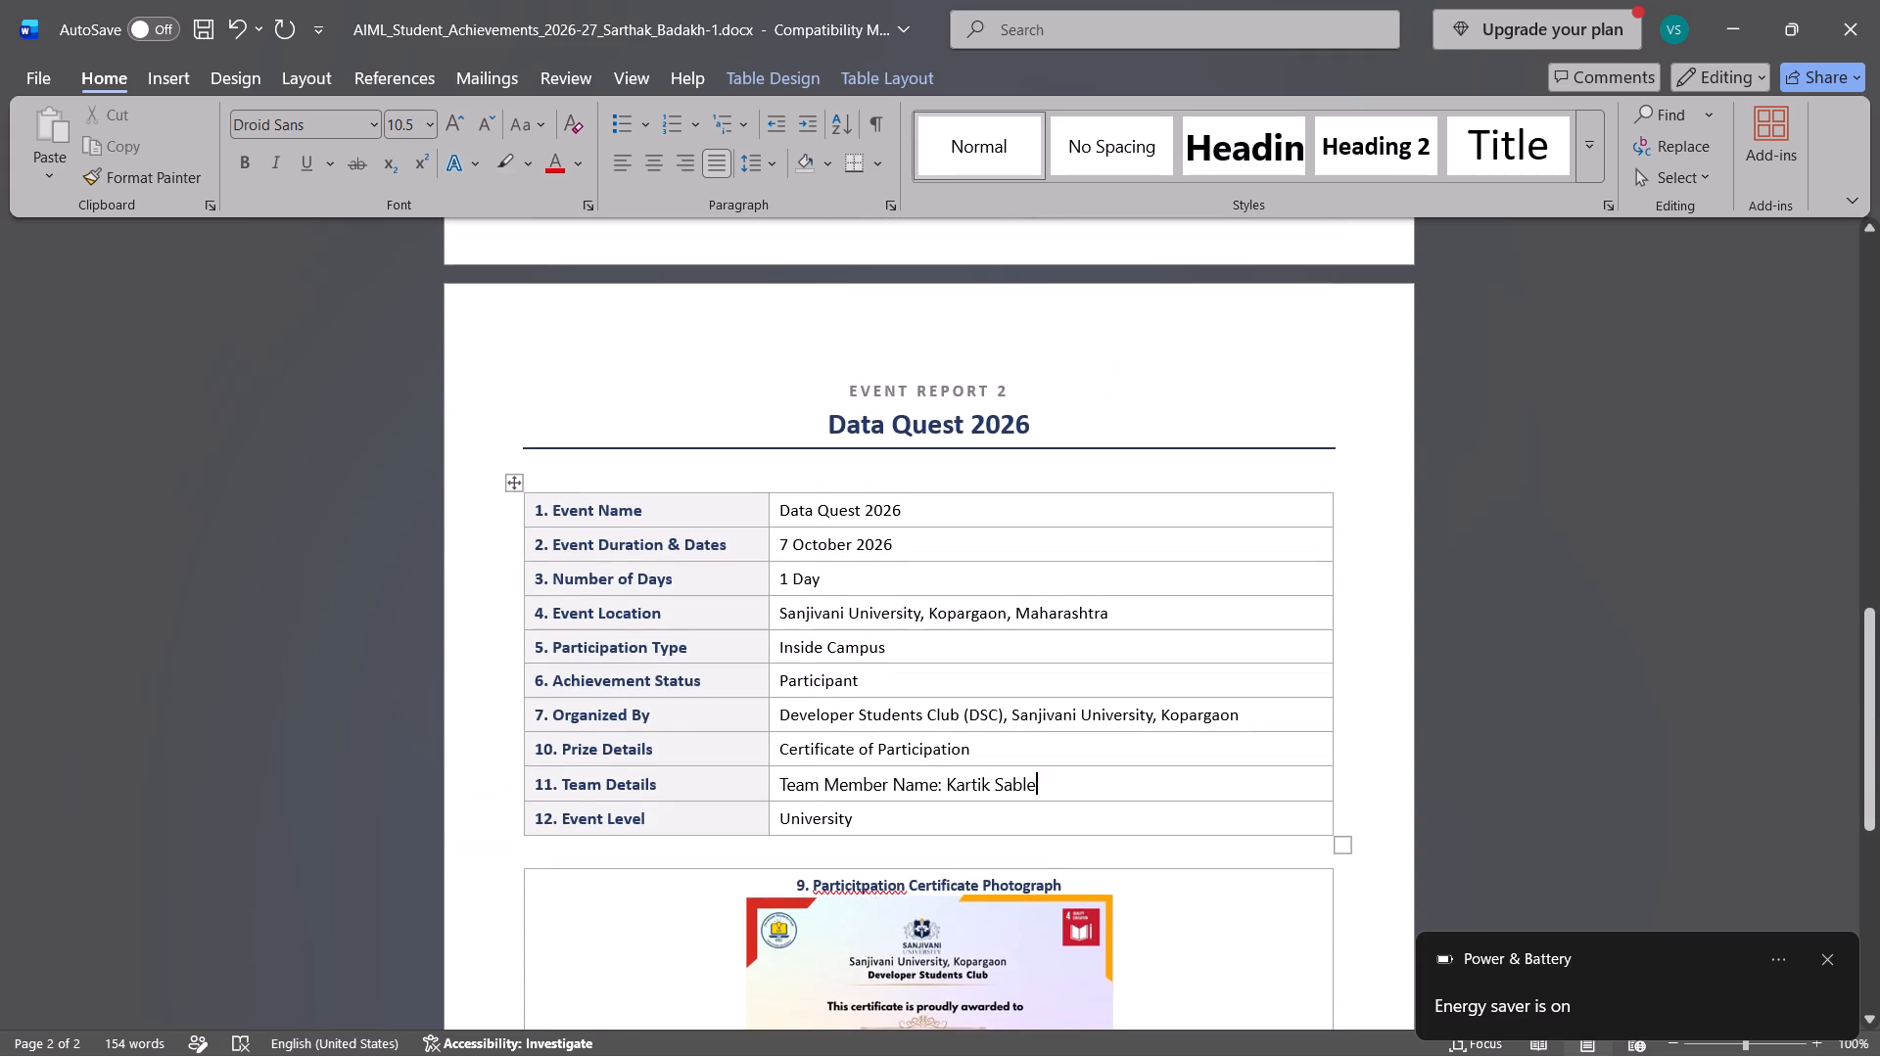
Copy all of Event Report 2, from its heading through the details table and the certificate photograph.
{"action": "left_click_drag", "start_coordinate": [530, 343], "coordinate": [992, 523]}
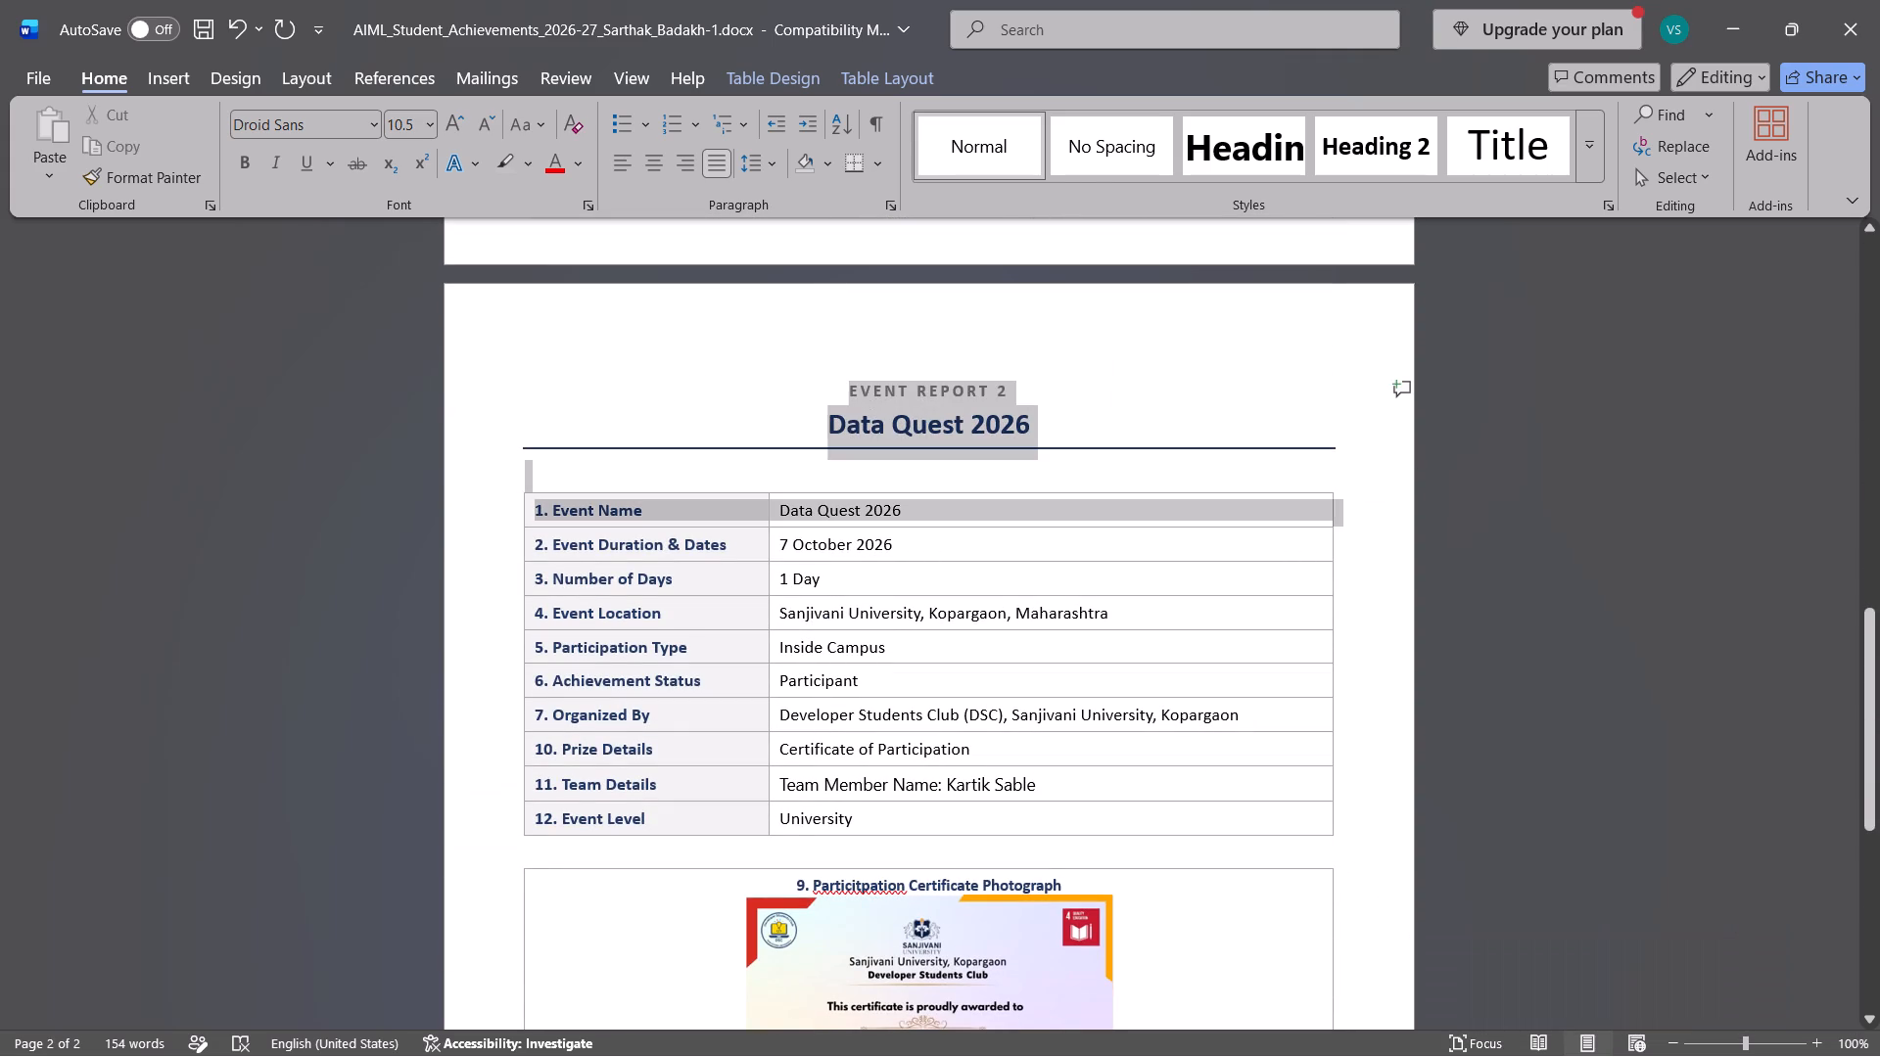
{"action": "left_click_drag", "start_coordinate": [992, 523], "coordinate": [1077, 869]}
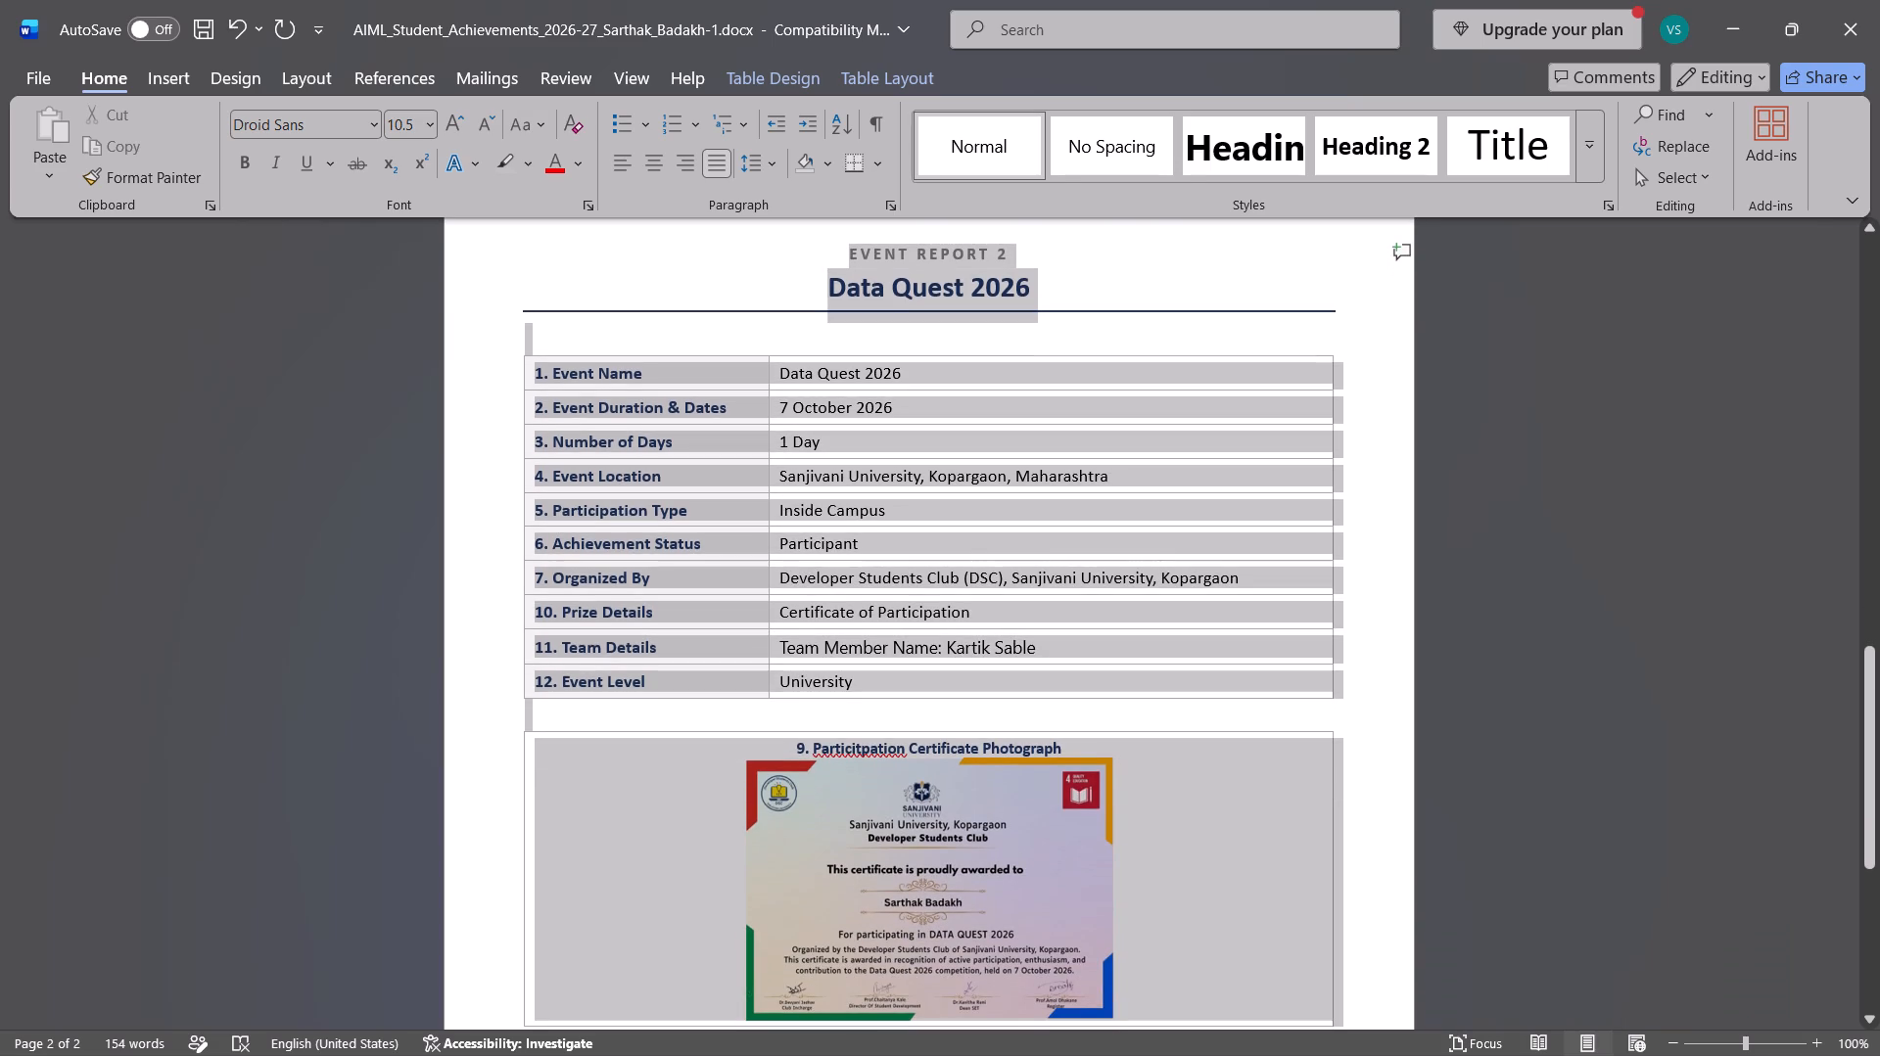
{"action": "left_click_drag", "start_coordinate": [1077, 869], "coordinate": [1089, 1017]}
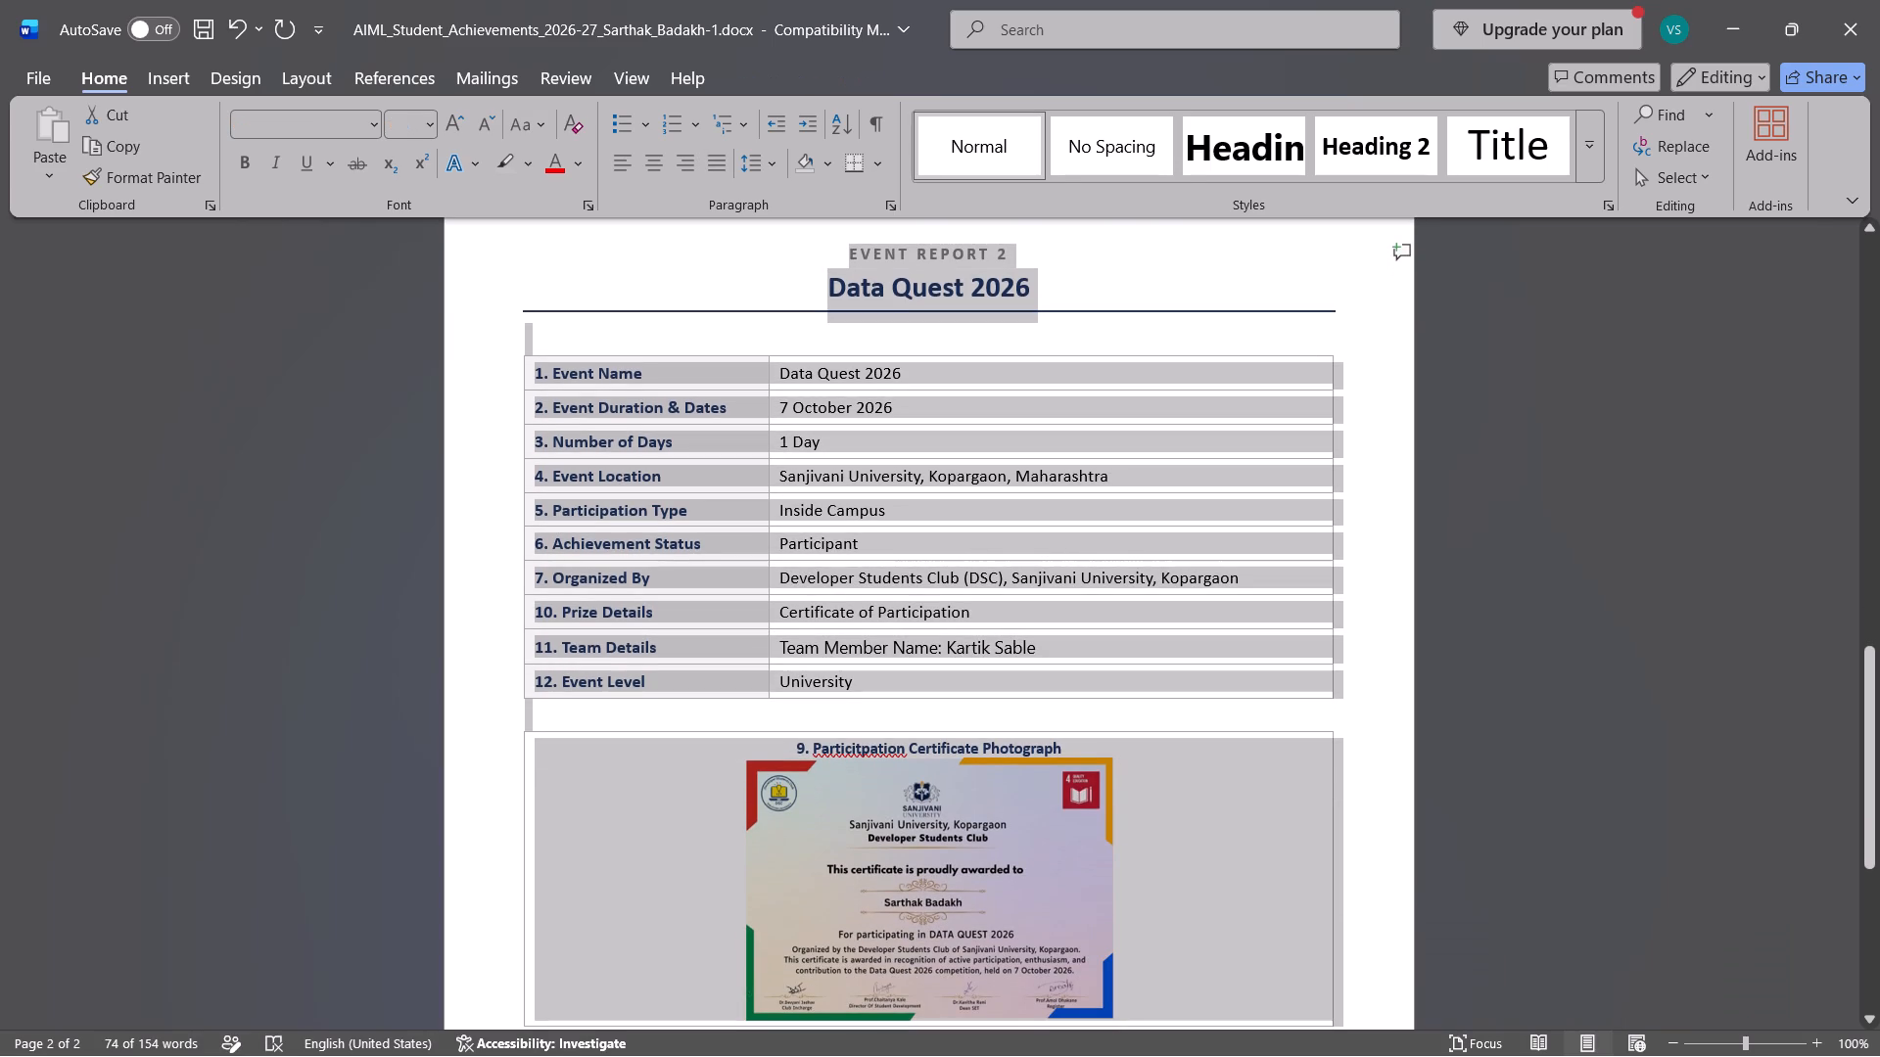
{"action": "key", "text": "ctrl+c"}
Add blank lines below the Data Quest 2026 certificate to start a third page and paste the copied report there.
{"action": "scroll", "coordinate": [1089, 1017], "scroll_direction": "down", "scroll_amount": 6}
{"action": "scroll", "coordinate": [1038, 785], "scroll_direction": "down", "scroll_amount": 1}
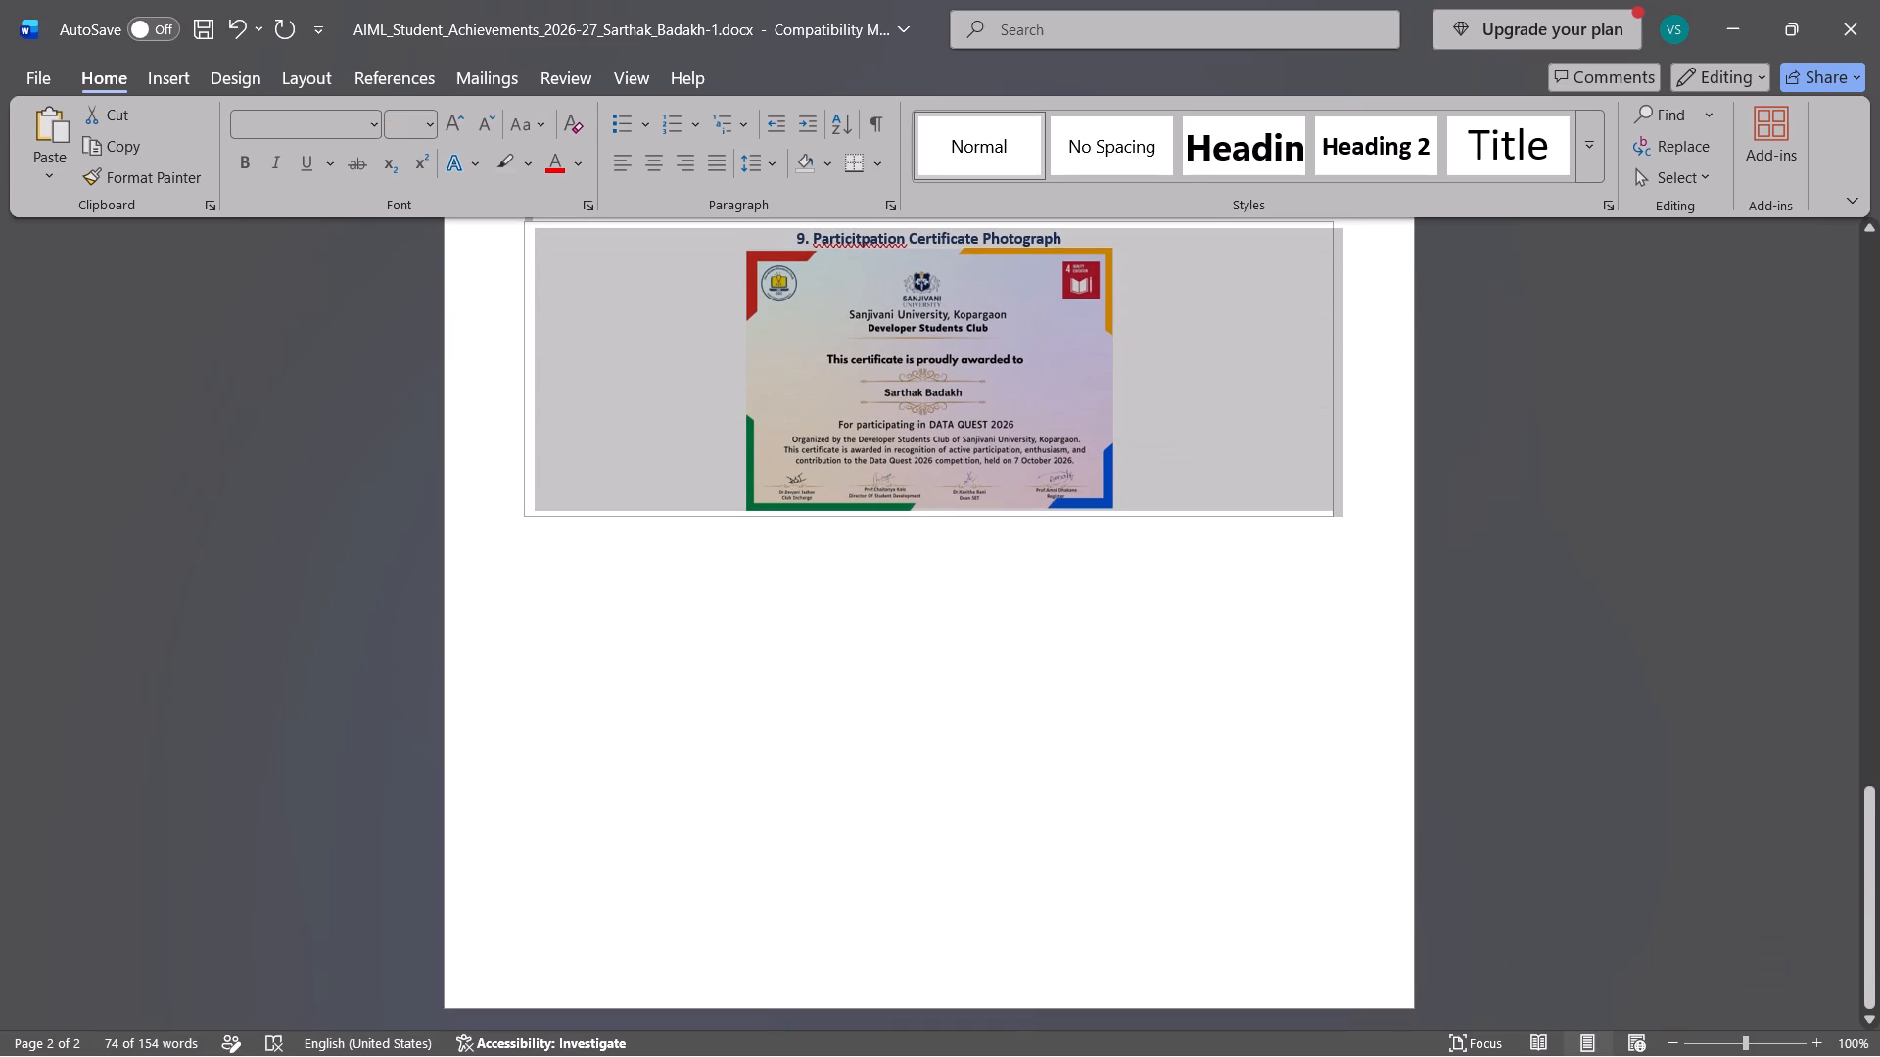
{"action": "scroll", "coordinate": [1038, 785], "scroll_direction": "down", "scroll_amount": 1}
{"action": "left_click", "coordinate": [1038, 785]}
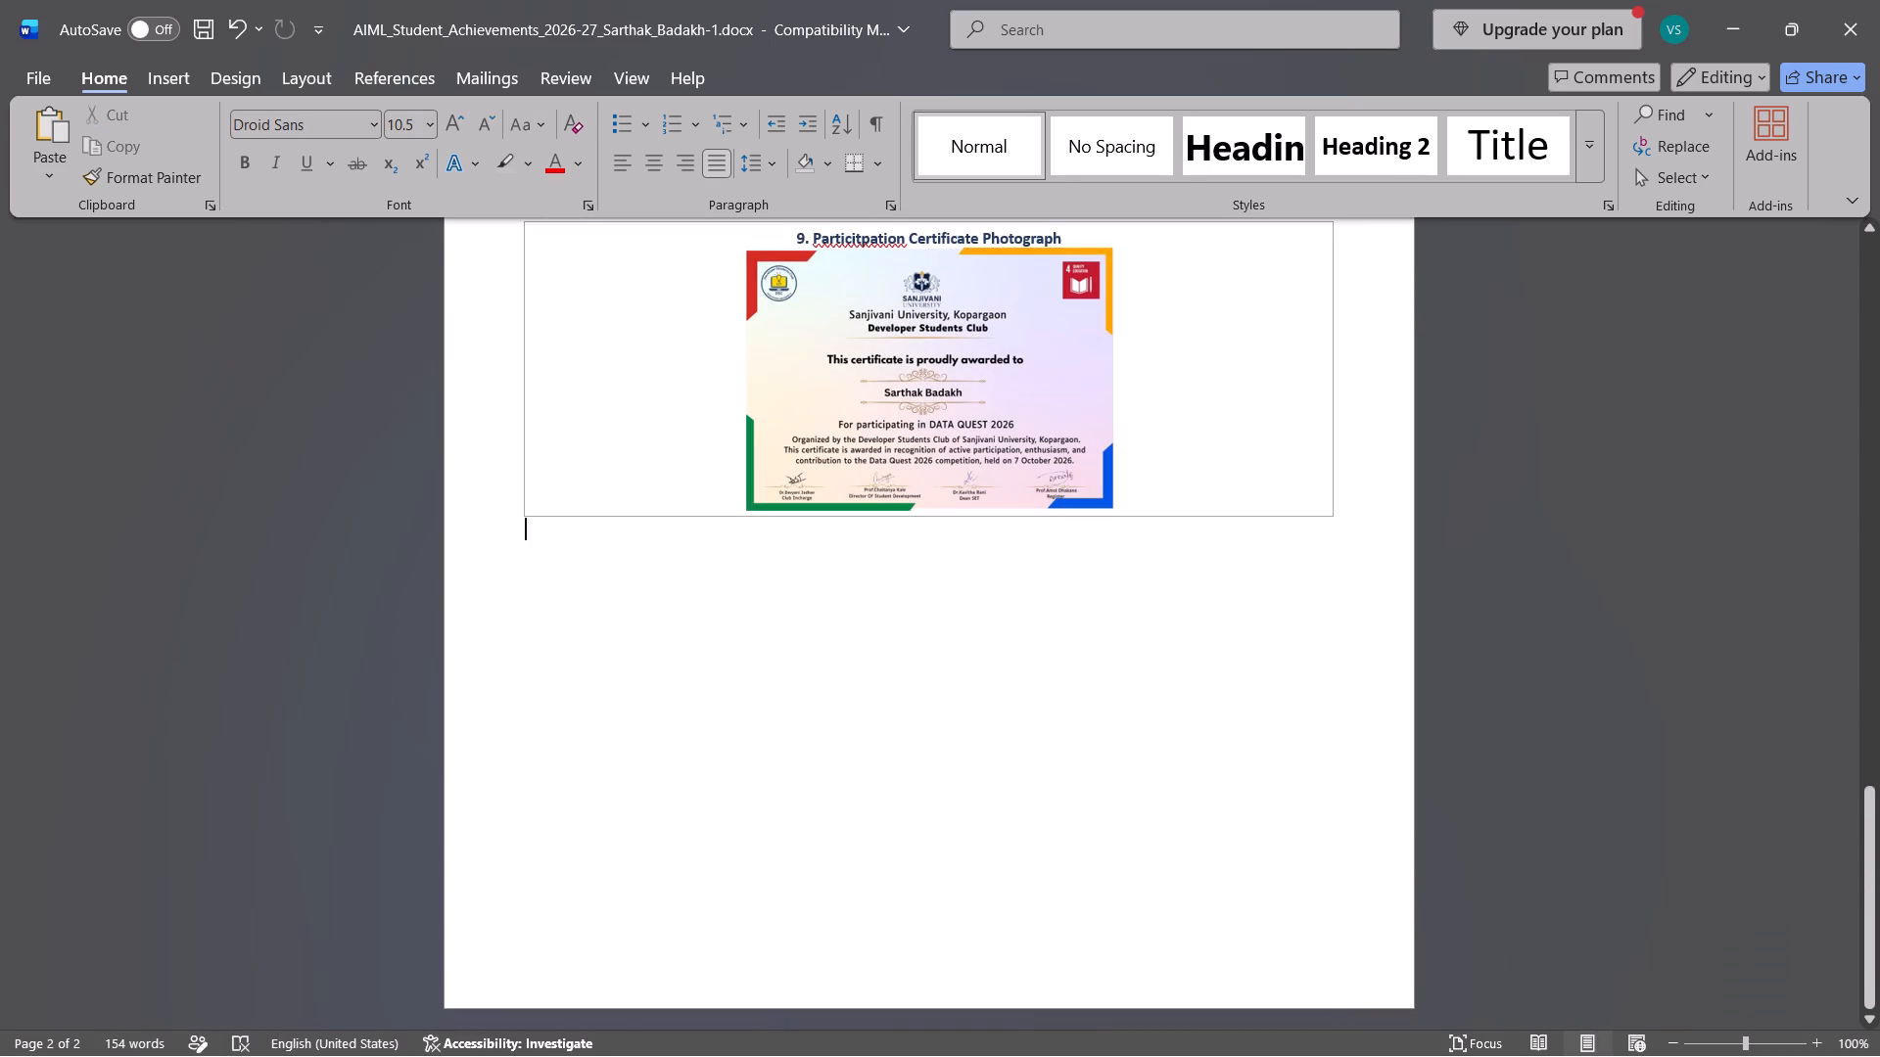
{"action": "key", "text": "Return"}
{"action": "key", "text": "Return"}
{"action": "key", "text": "Return"}
{"action": "key", "text": "Return"}
{"action": "key", "text": "Return"}
{"action": "key", "text": "Return"}
{"action": "key", "text": "Return"}
{"action": "key", "text": "Return"}
{"action": "key", "text": "Return"}
{"action": "key", "text": "Return"}
{"action": "key", "text": "Return"}
{"action": "key", "text": "Return"}
{"action": "key", "text": "Return"}
{"action": "key", "text": "Return"}
{"action": "key", "text": "Return"}
{"action": "key", "text": "Return"}
{"action": "key", "text": "Return"}
{"action": "key", "text": "Return"}
{"action": "key", "text": "Return"}
{"action": "key", "text": "Return"}
{"action": "key", "text": "Return"}
{"action": "key", "text": "Return"}
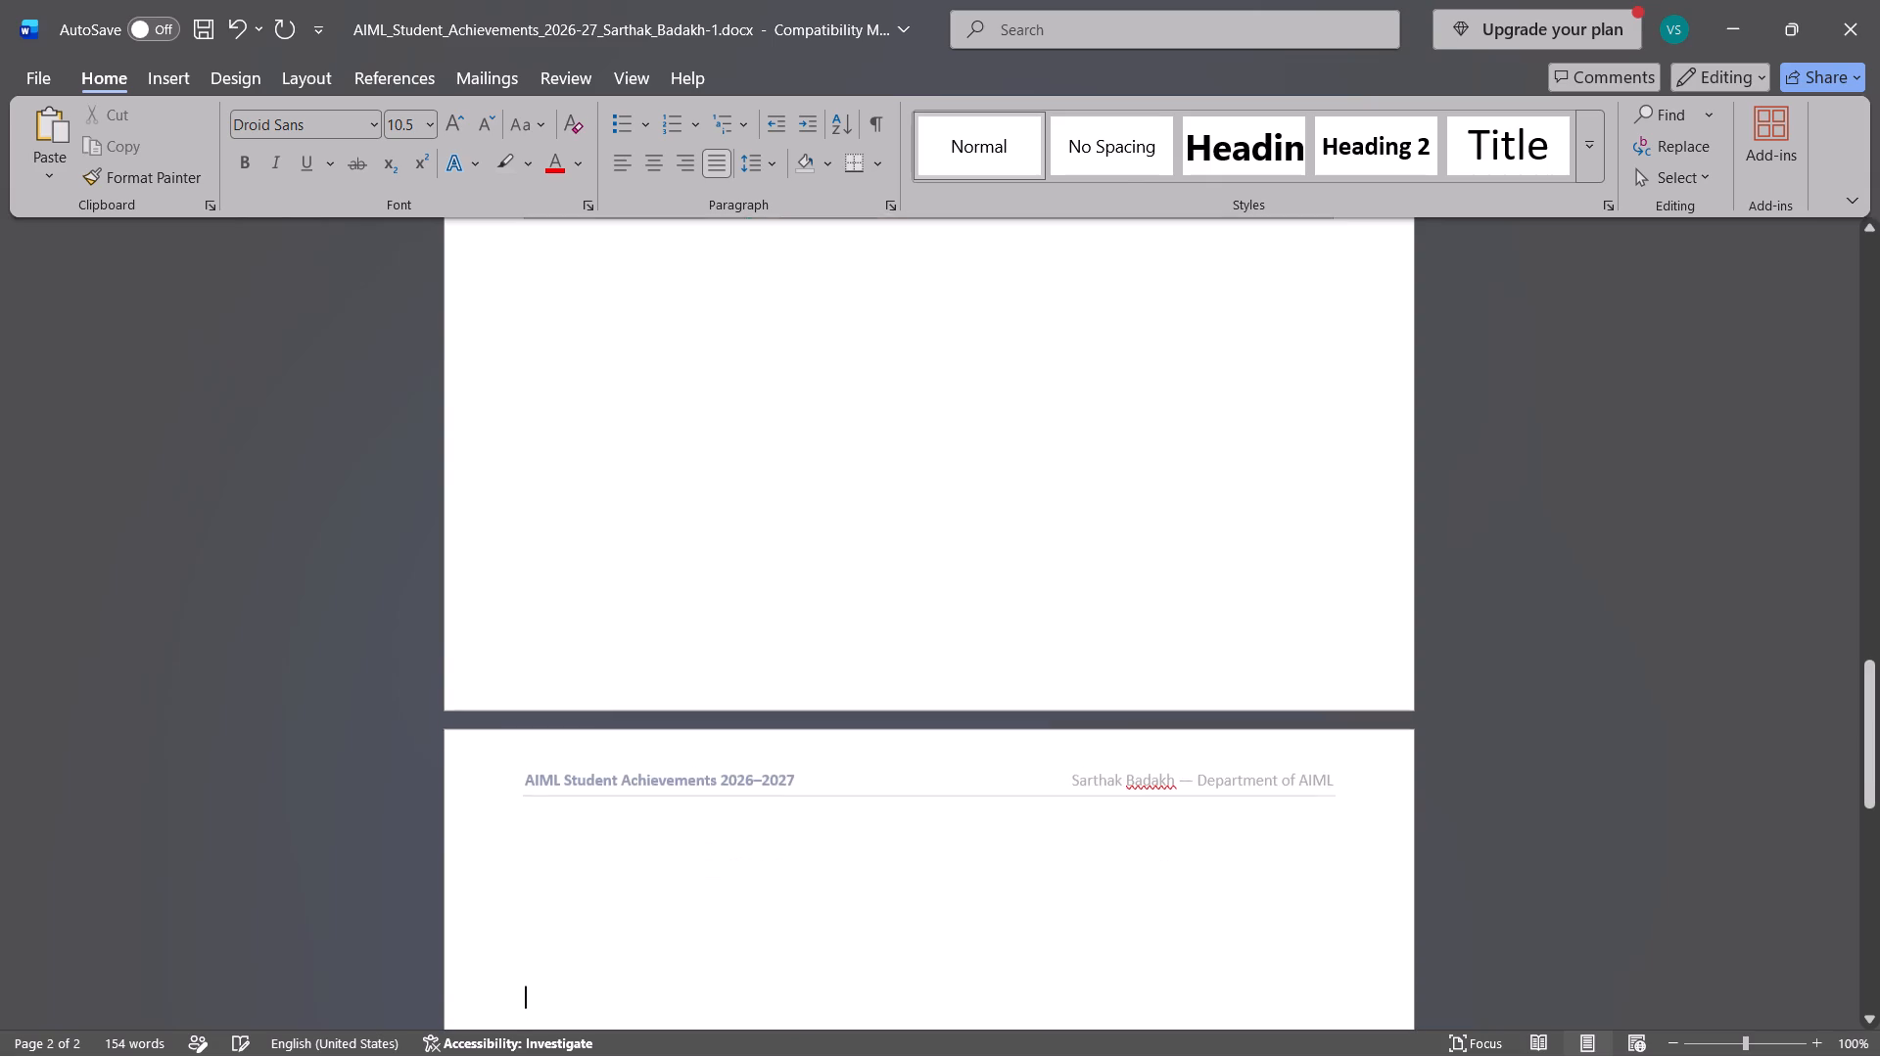
{"action": "key", "text": "BackSpace"}
{"action": "key", "text": "BackSpace"}
{"action": "key", "text": "BackSpace"}
{"action": "key", "text": "BackSpace"}
{"action": "key", "text": "BackSpace"}
{"action": "key", "text": "BackSpace"}
{"action": "key", "text": "BackSpace"}
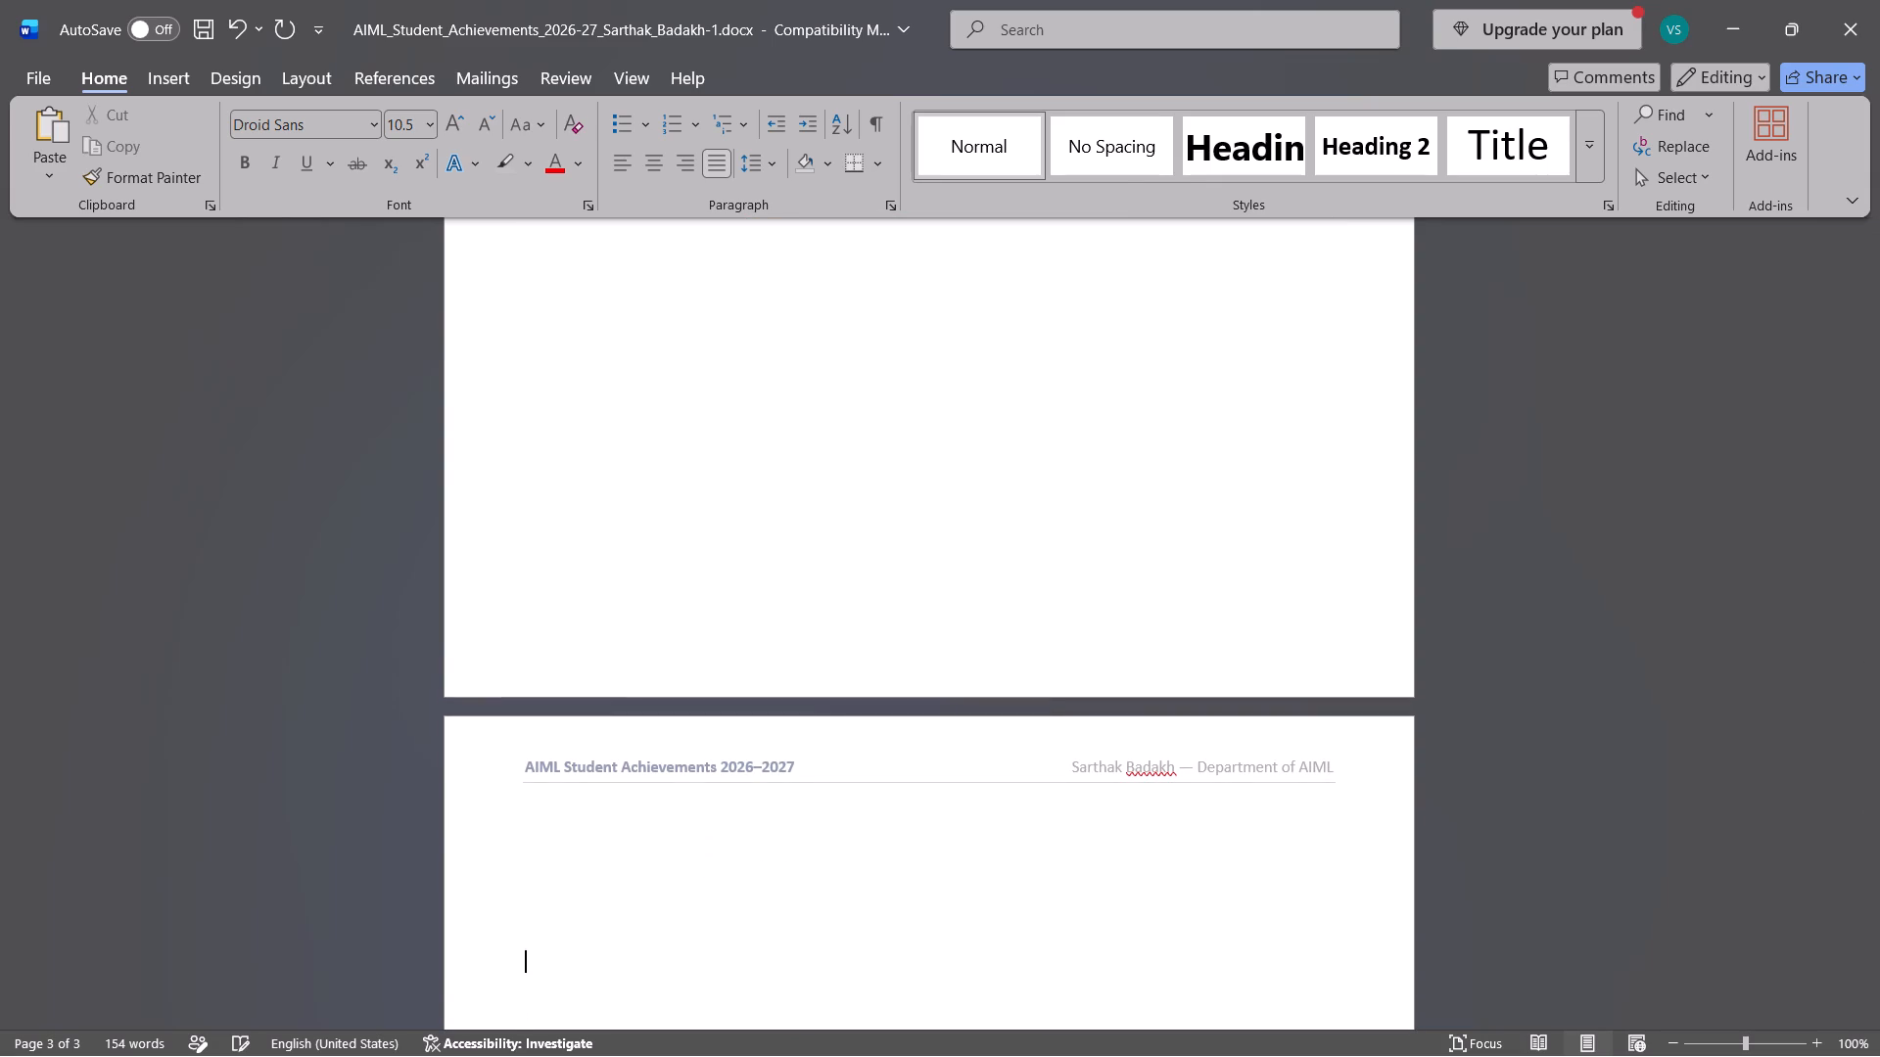
{"action": "key", "text": "BackSpace"}
{"action": "key", "text": "Return"}
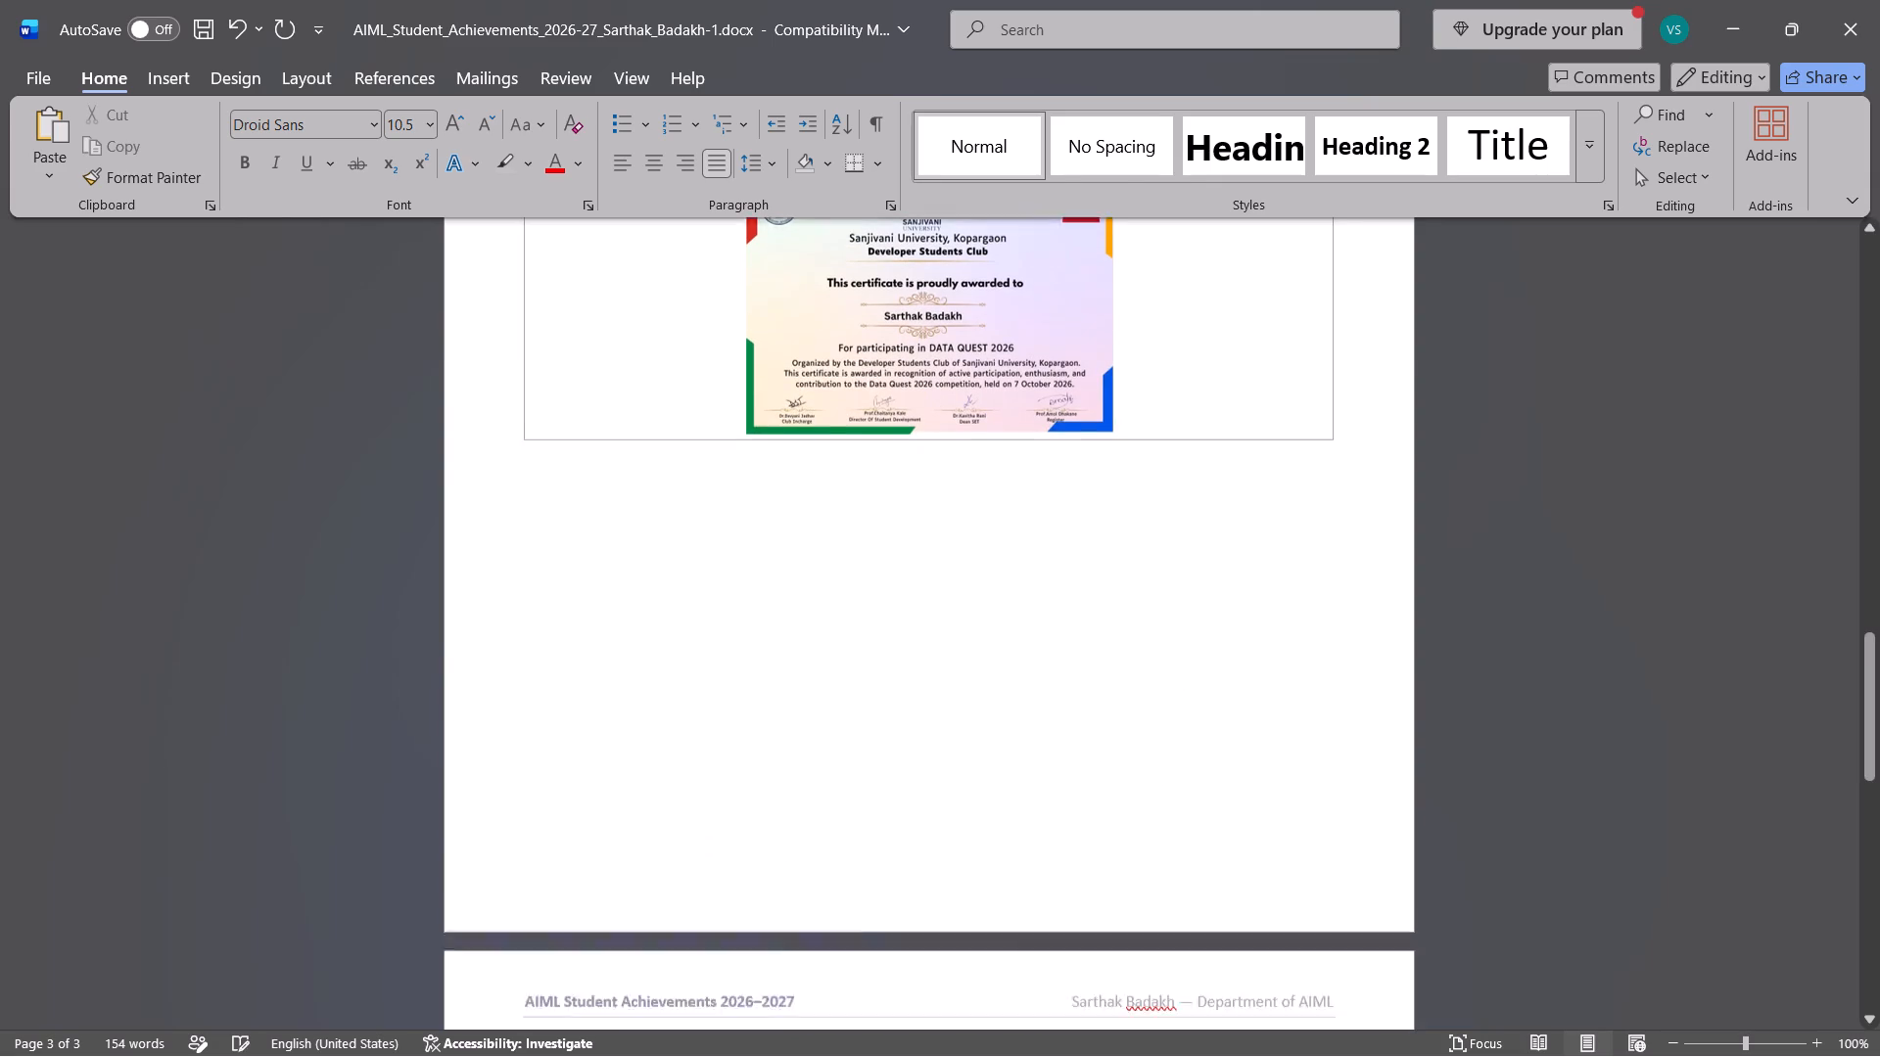
{"action": "key", "text": "ctrl+v"}
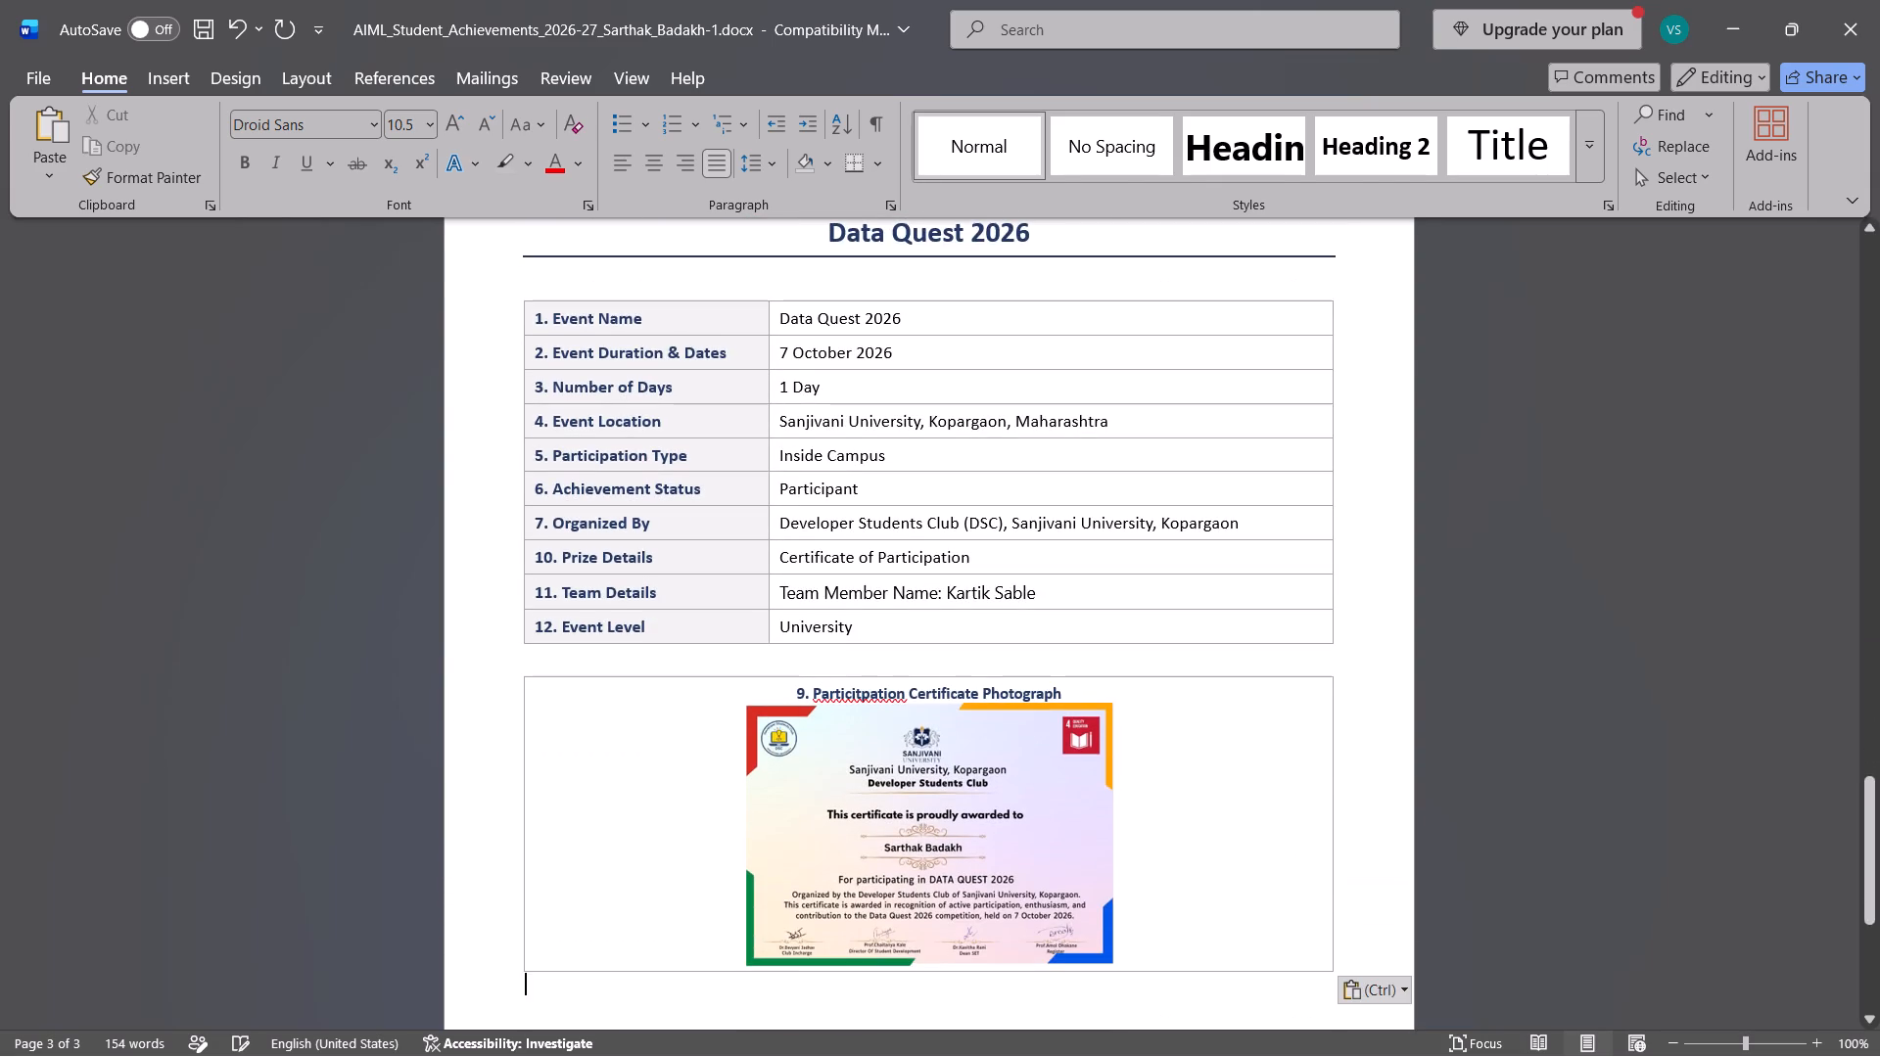
Replace the student's name in the first page's header with the new team member's name, keeping "— Department of AIML" on the same line.
{"action": "scroll", "coordinate": [926, 905], "scroll_direction": "up", "scroll_amount": 11}
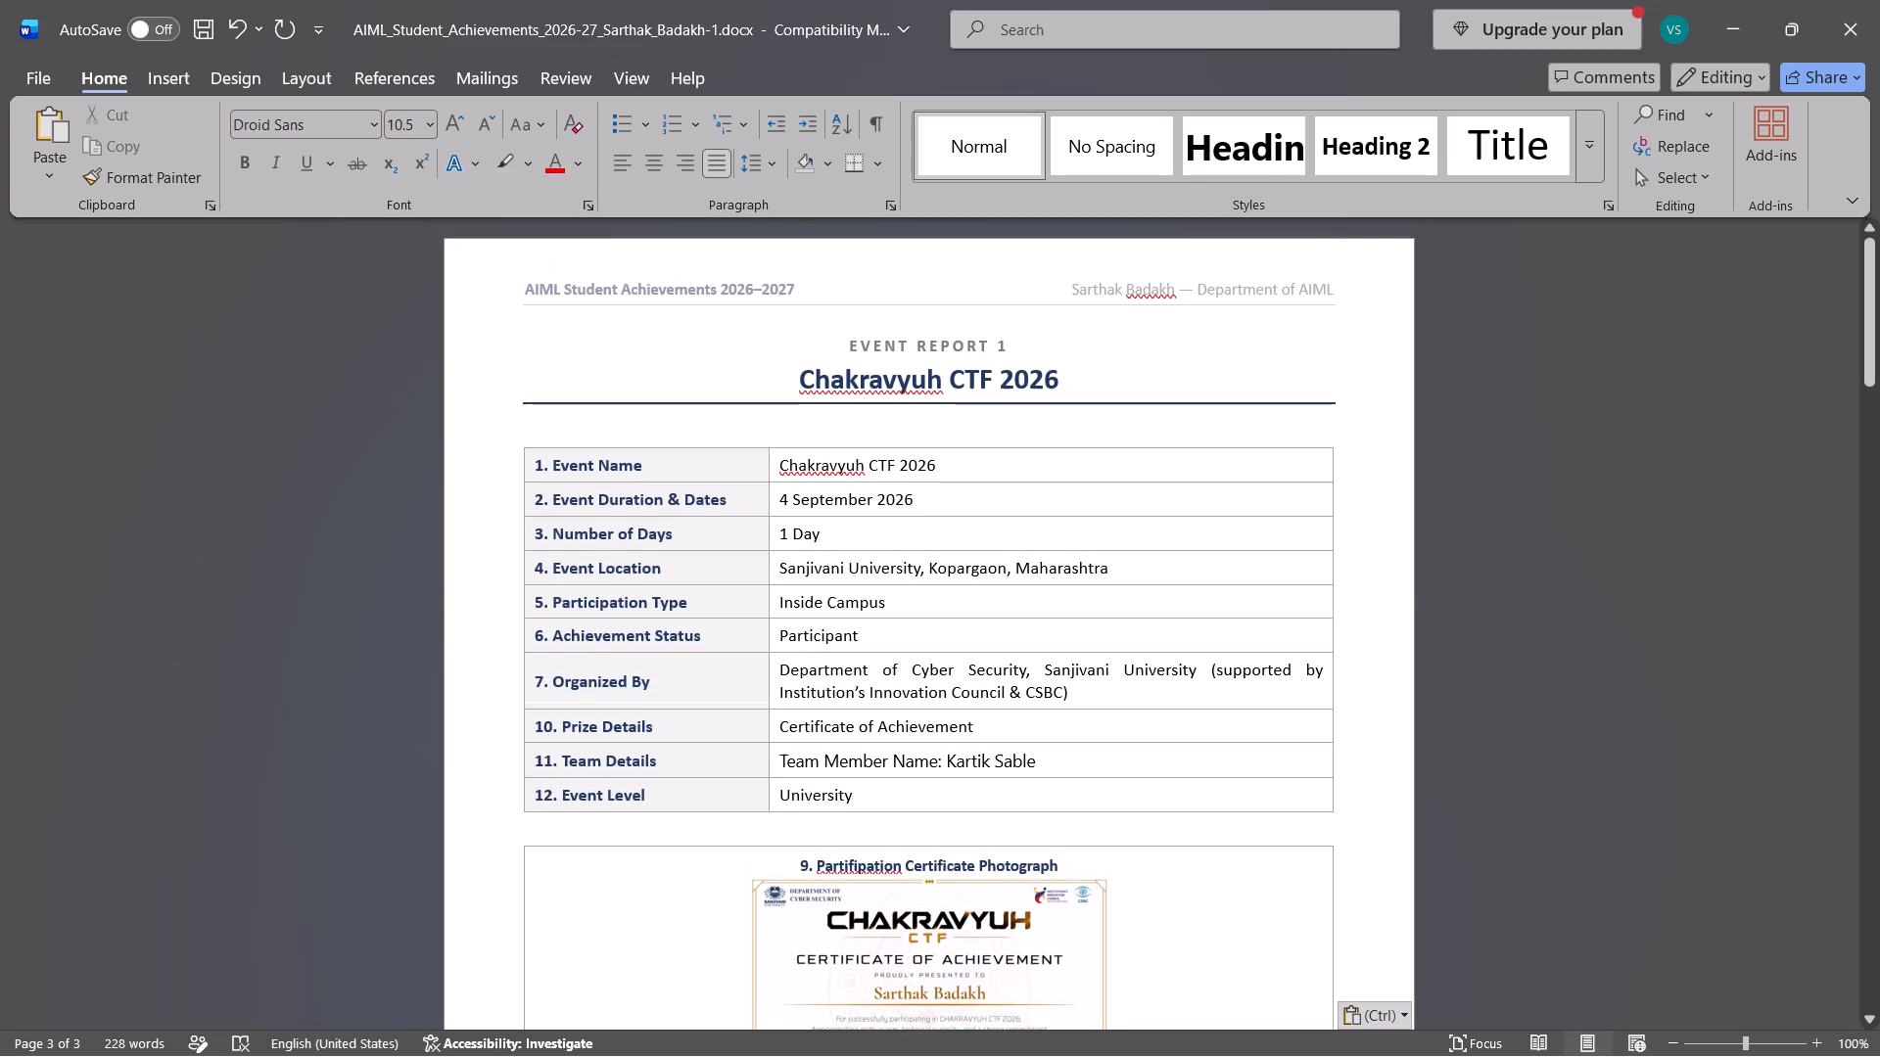
{"action": "scroll", "coordinate": [926, 905], "scroll_direction": "up", "scroll_amount": 1}
{"action": "left_click", "coordinate": [1159, 272]}
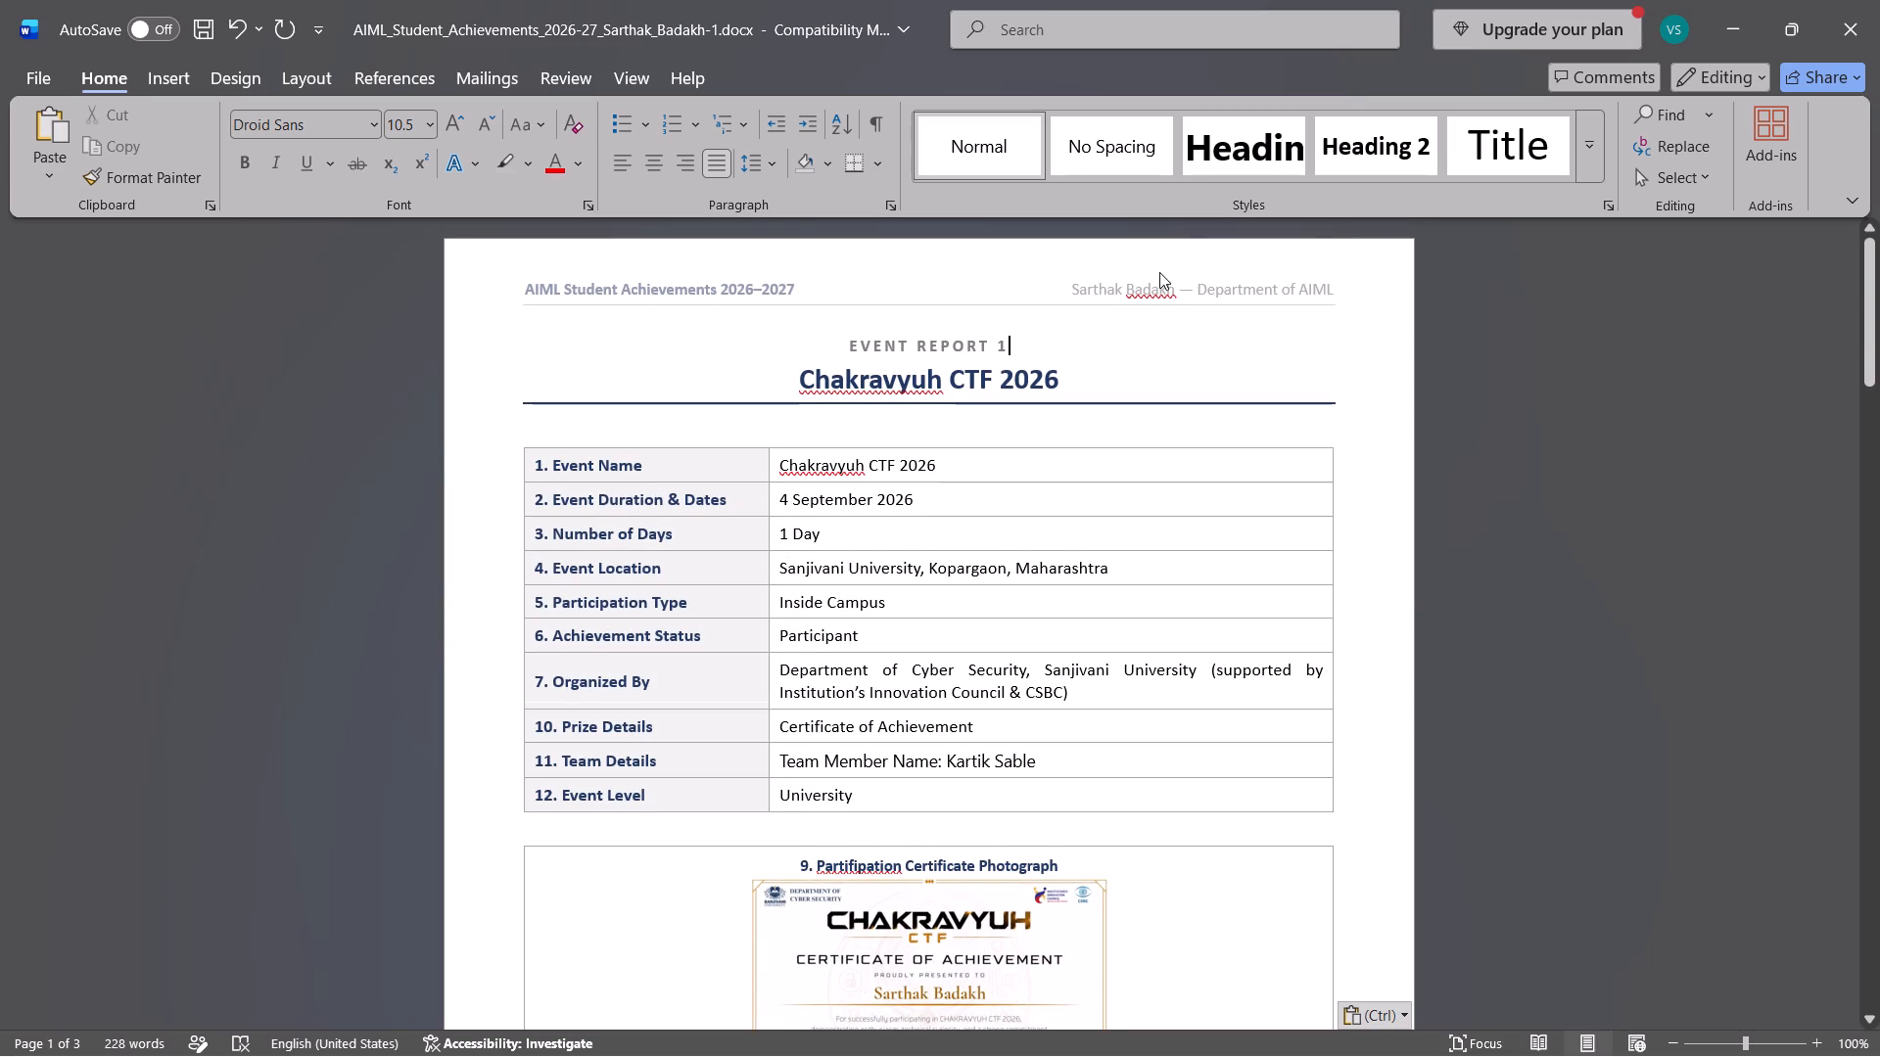
{"action": "double_click", "coordinate": [1169, 285]}
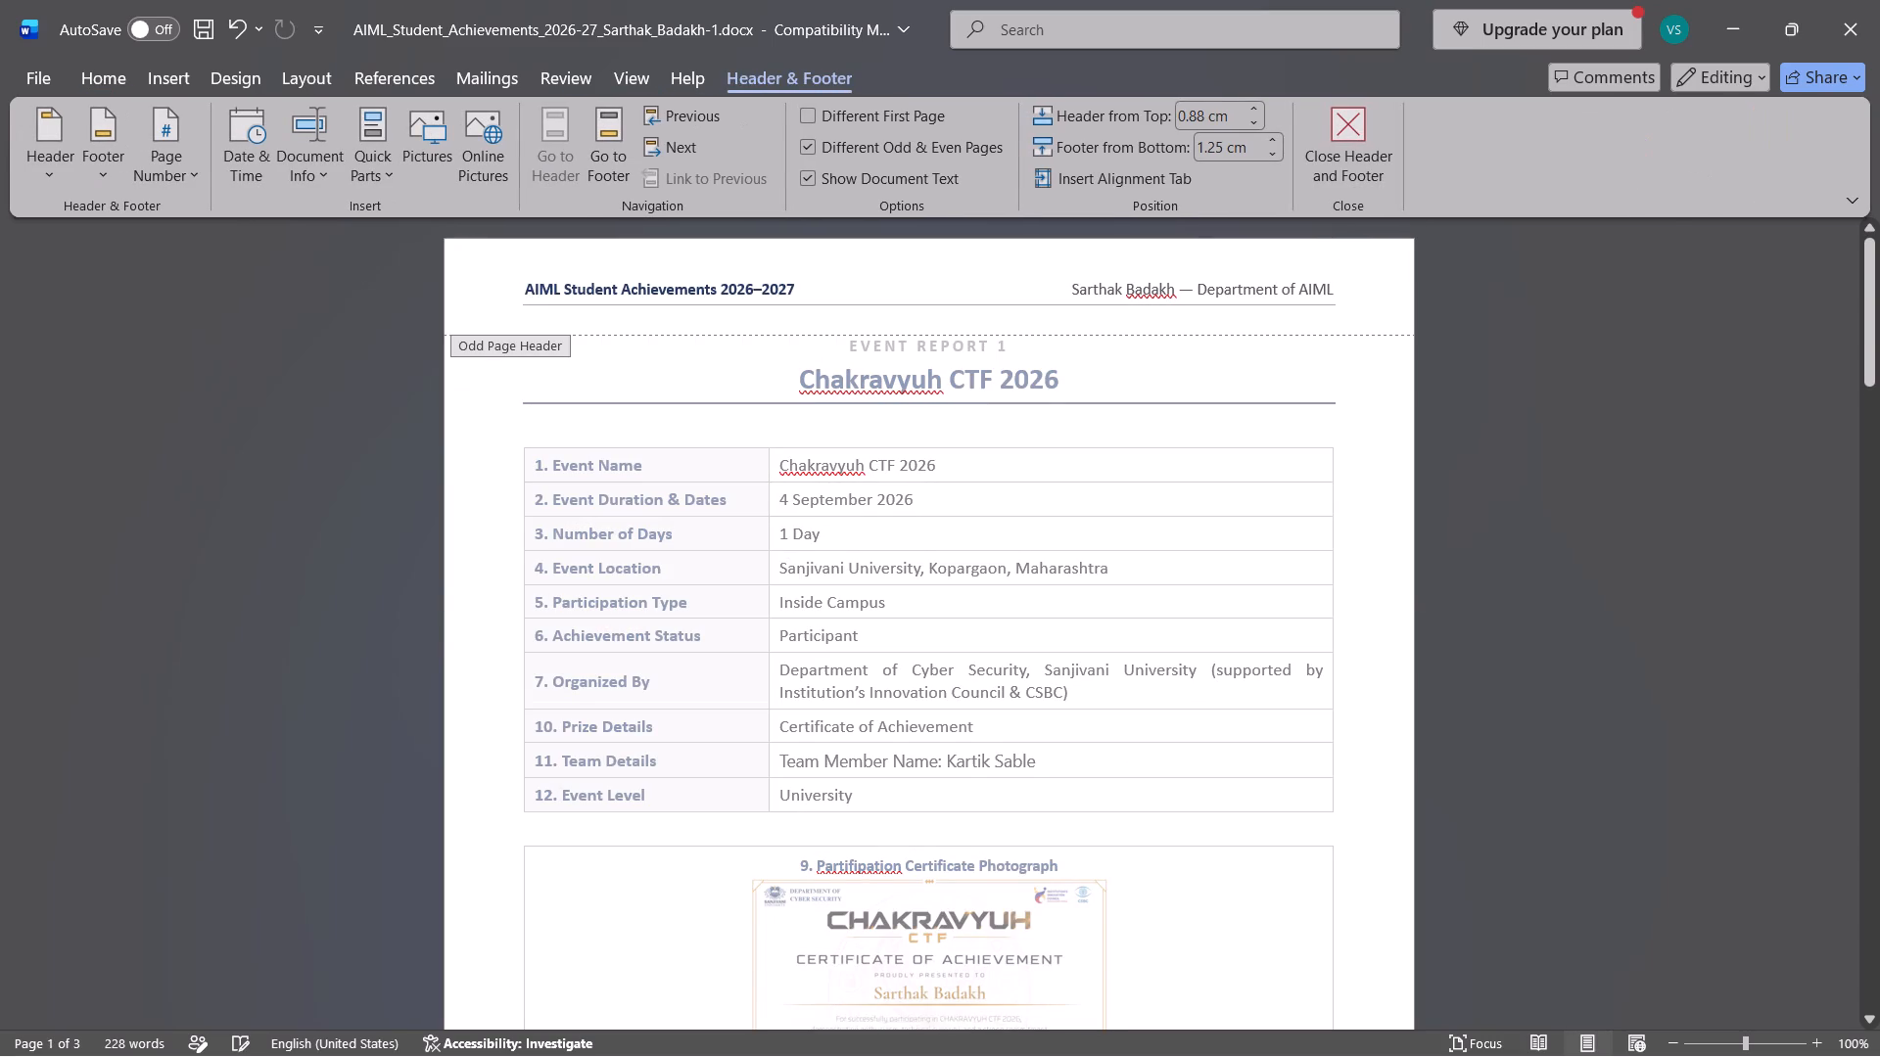
{"action": "left_click", "coordinate": [1176, 289]}
{"action": "key", "text": "BackSpace"}
{"action": "key", "text": "BackSpace"}
{"action": "key", "text": "BackSpace"}
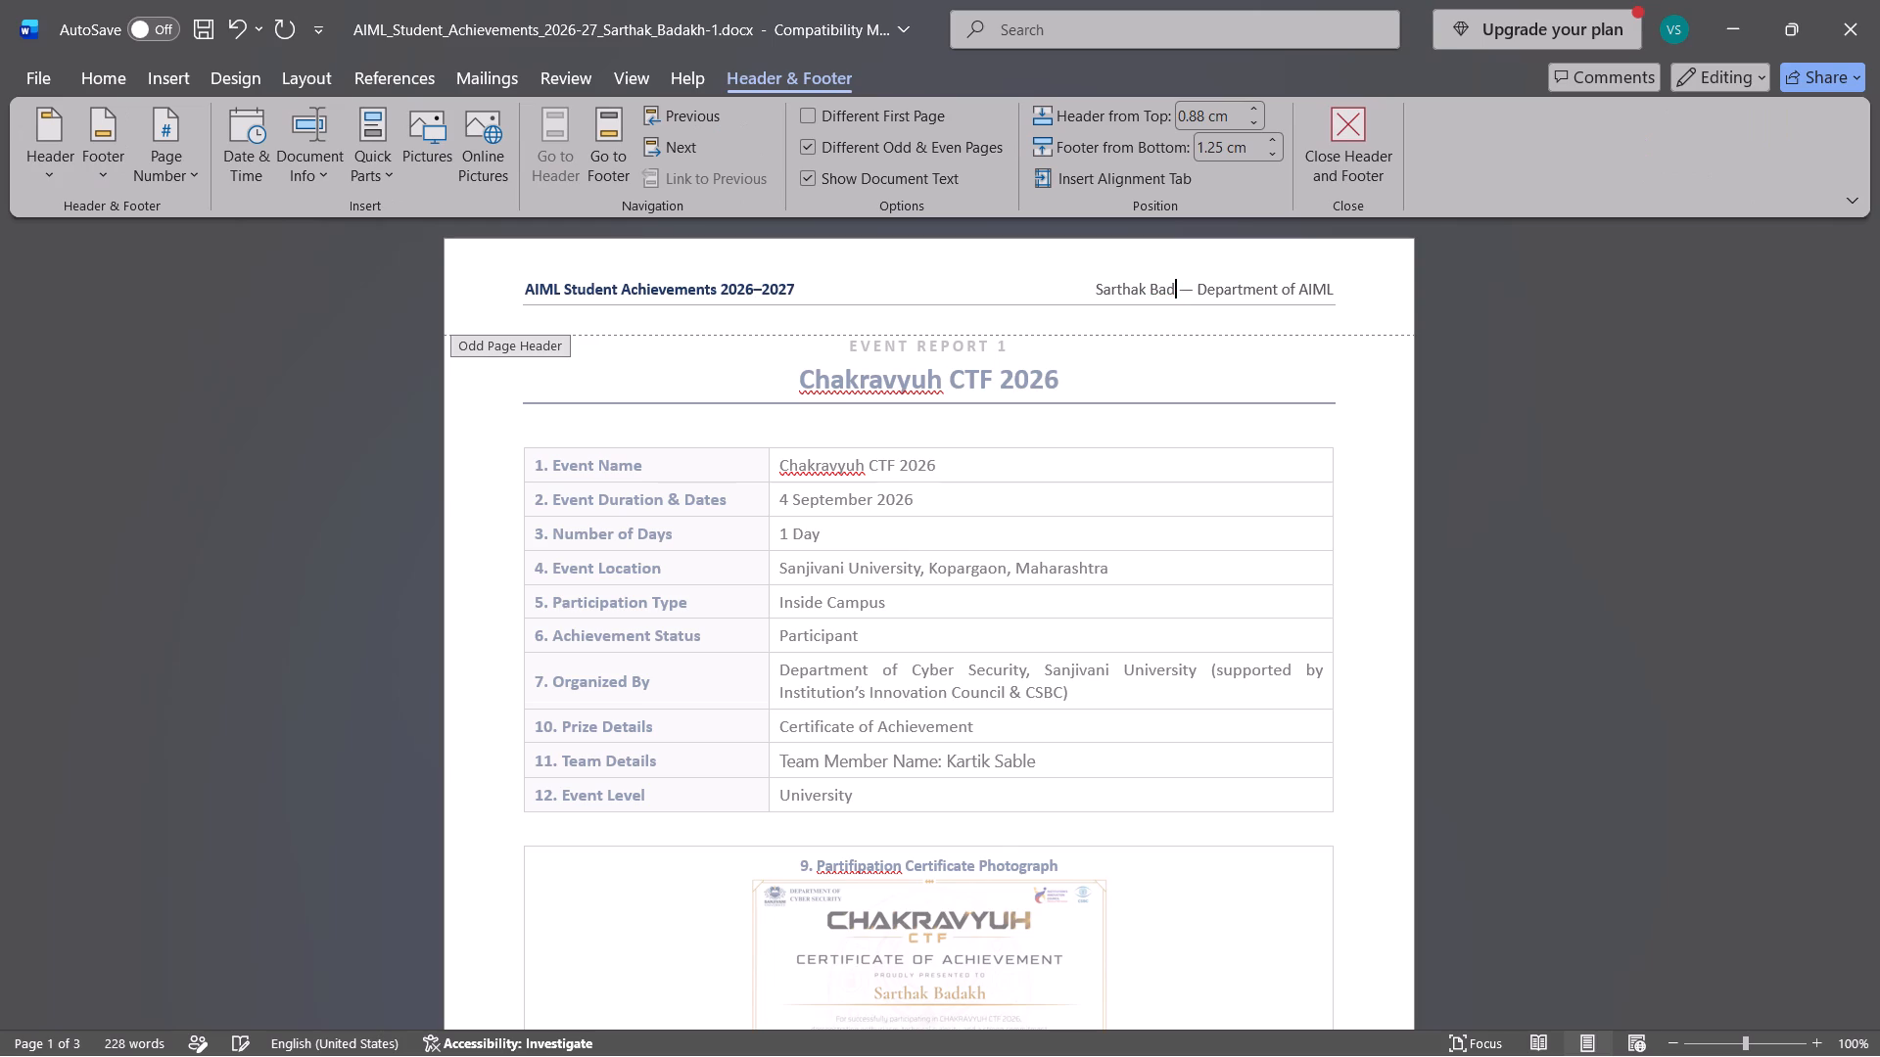
{"action": "key", "text": "BackSpace"}
{"action": "key", "text": "BackSpace"}
{"action": "key", "text": "BackSpace"}
{"action": "key", "text": "BackSpace"}
{"action": "key", "text": "BackSpace"}
{"action": "key", "text": "BackSpace"}
{"action": "key", "text": "BackSpace"}
{"action": "key", "text": "BackSpace"}
{"action": "key", "text": "BackSpace"}
{"action": "key", "text": "BackSpace"}
{"action": "key", "text": "BackSpace"}
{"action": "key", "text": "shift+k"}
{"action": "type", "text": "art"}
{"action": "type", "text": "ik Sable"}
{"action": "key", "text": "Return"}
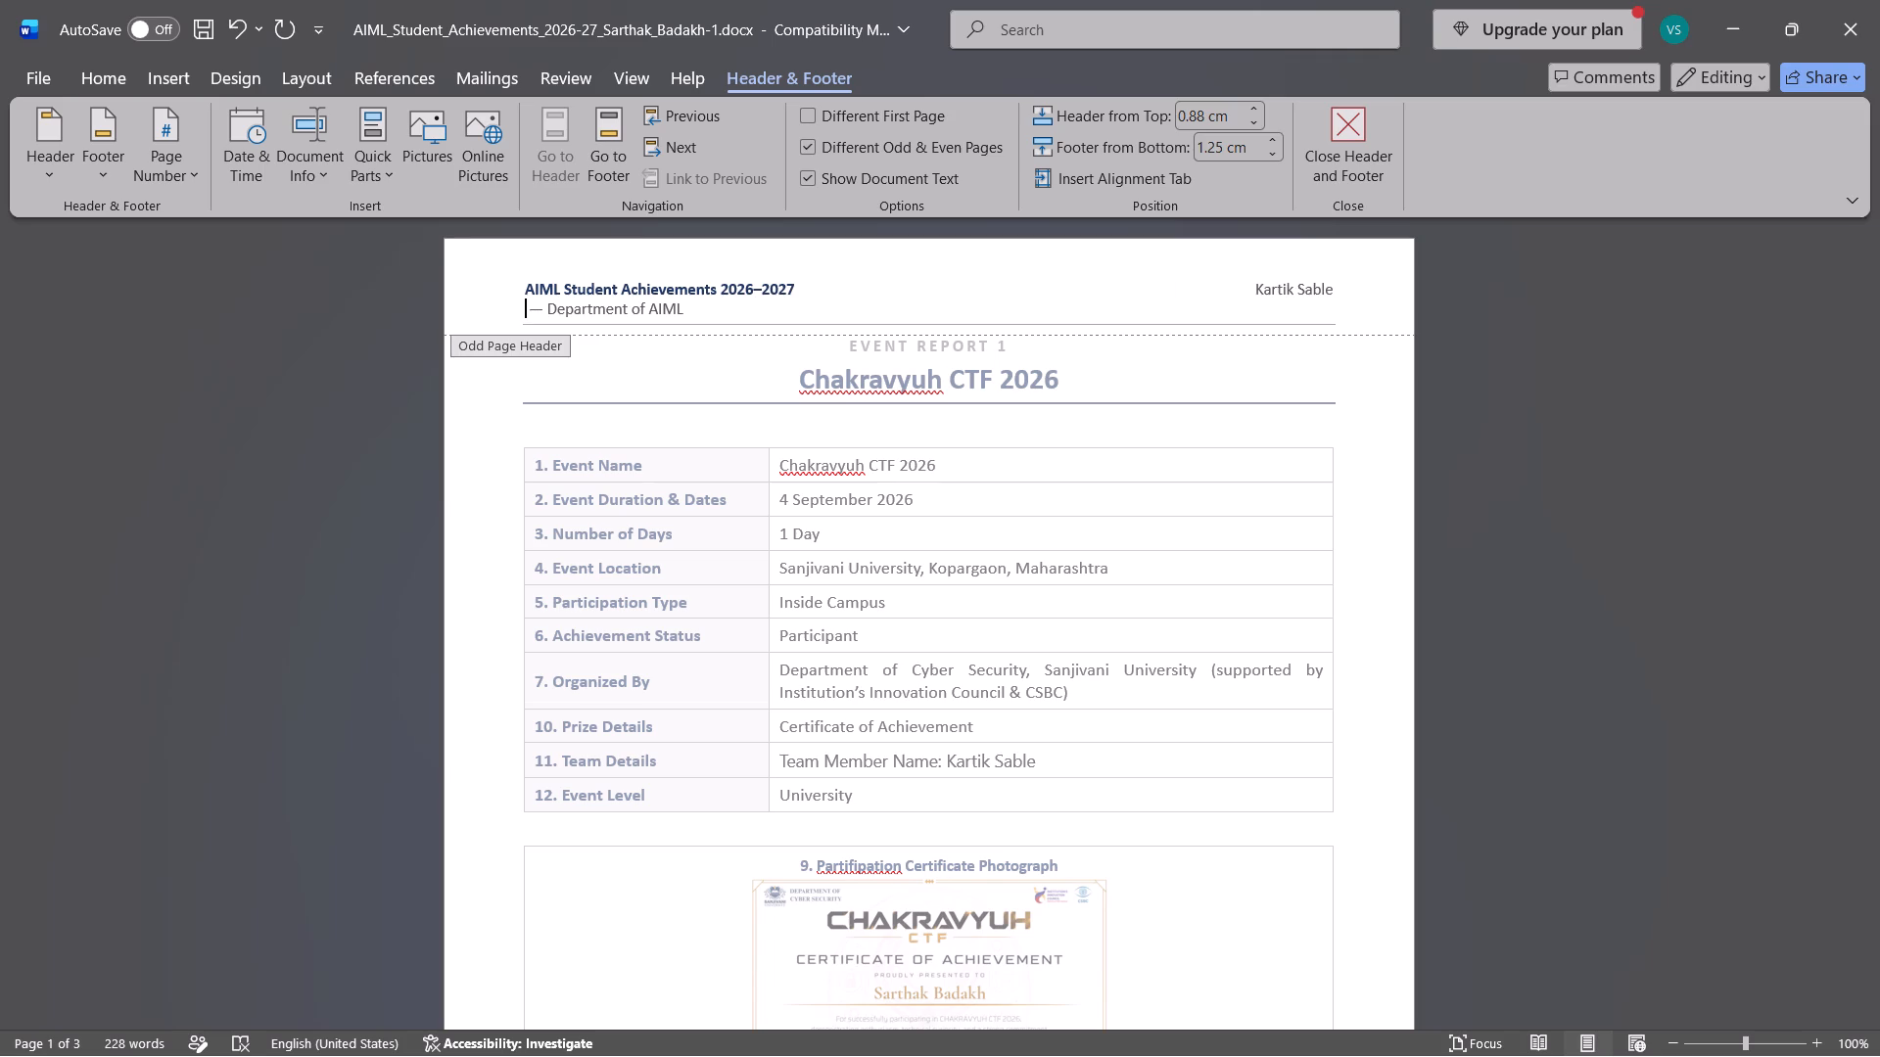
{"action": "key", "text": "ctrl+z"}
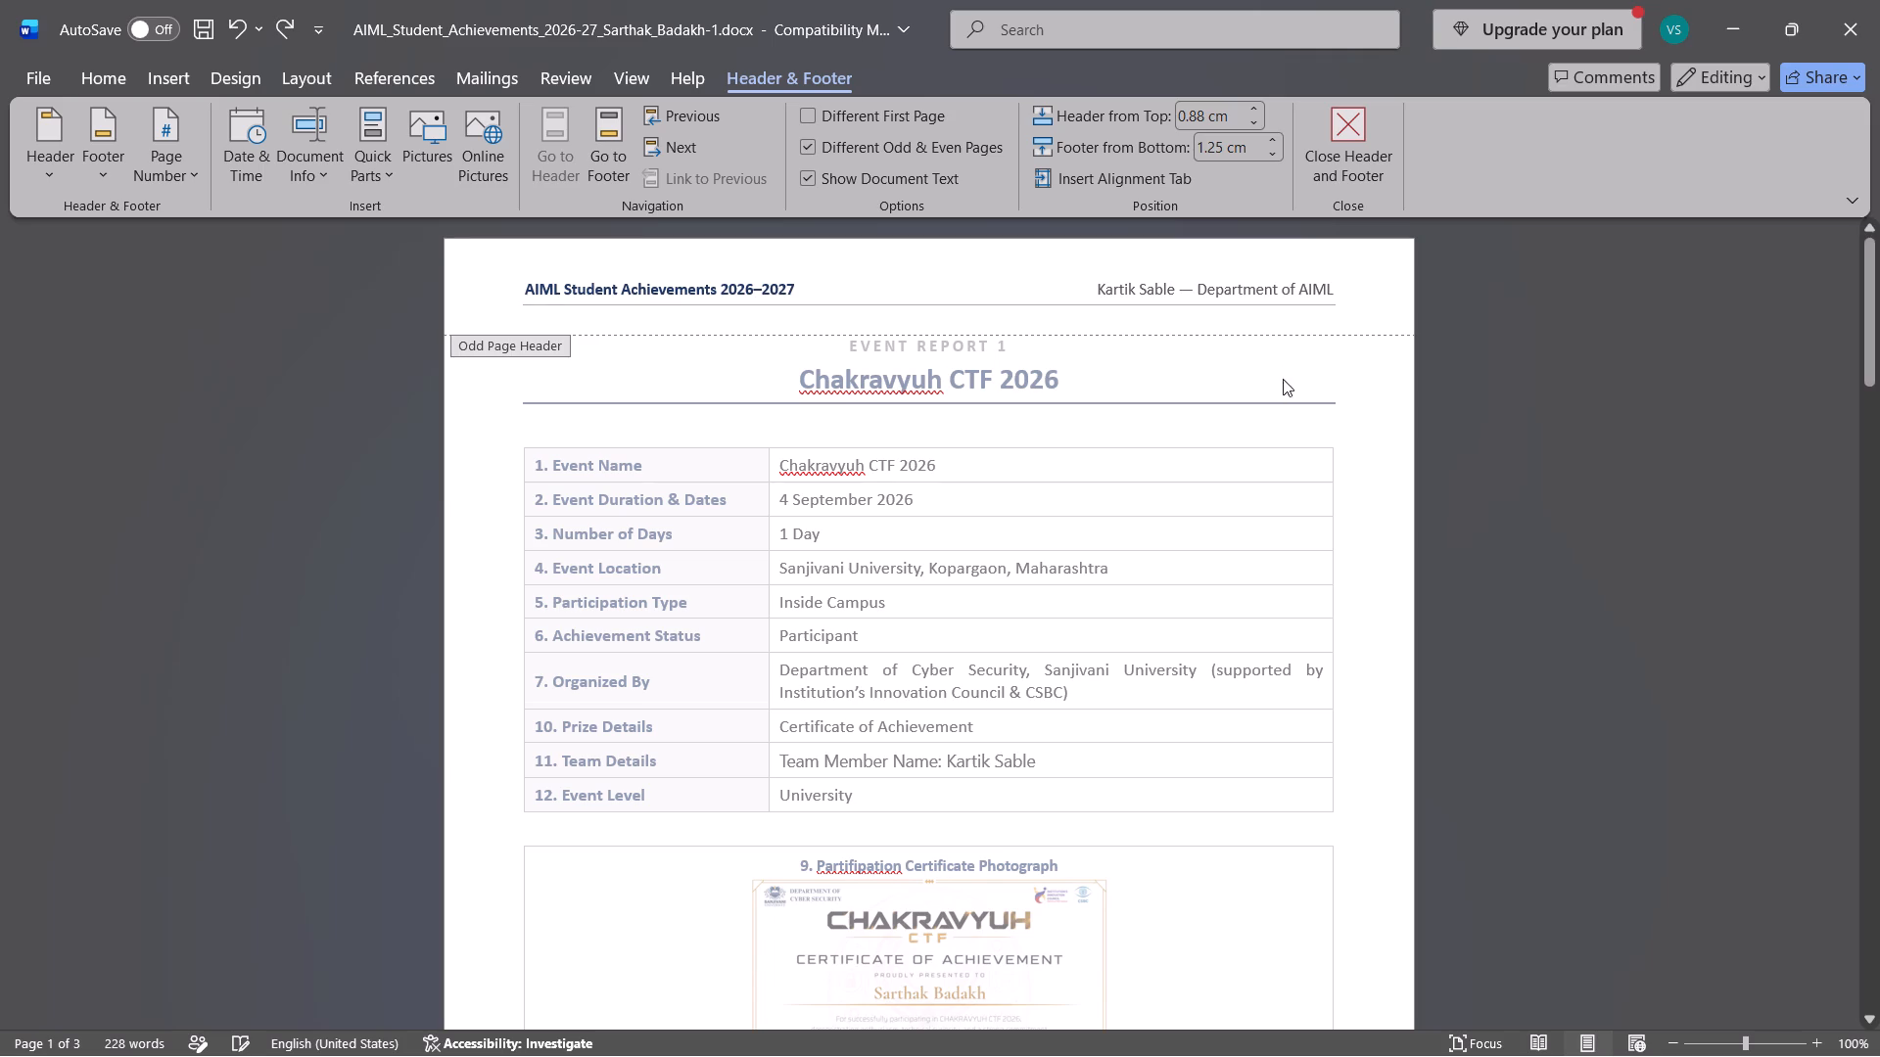
Return from the header to the document body and review the headers, details tables and certificate photographs on all three pages.
{"action": "double_click", "coordinate": [1254, 398]}
{"action": "scroll", "coordinate": [1144, 373], "scroll_direction": "down", "scroll_amount": 4}
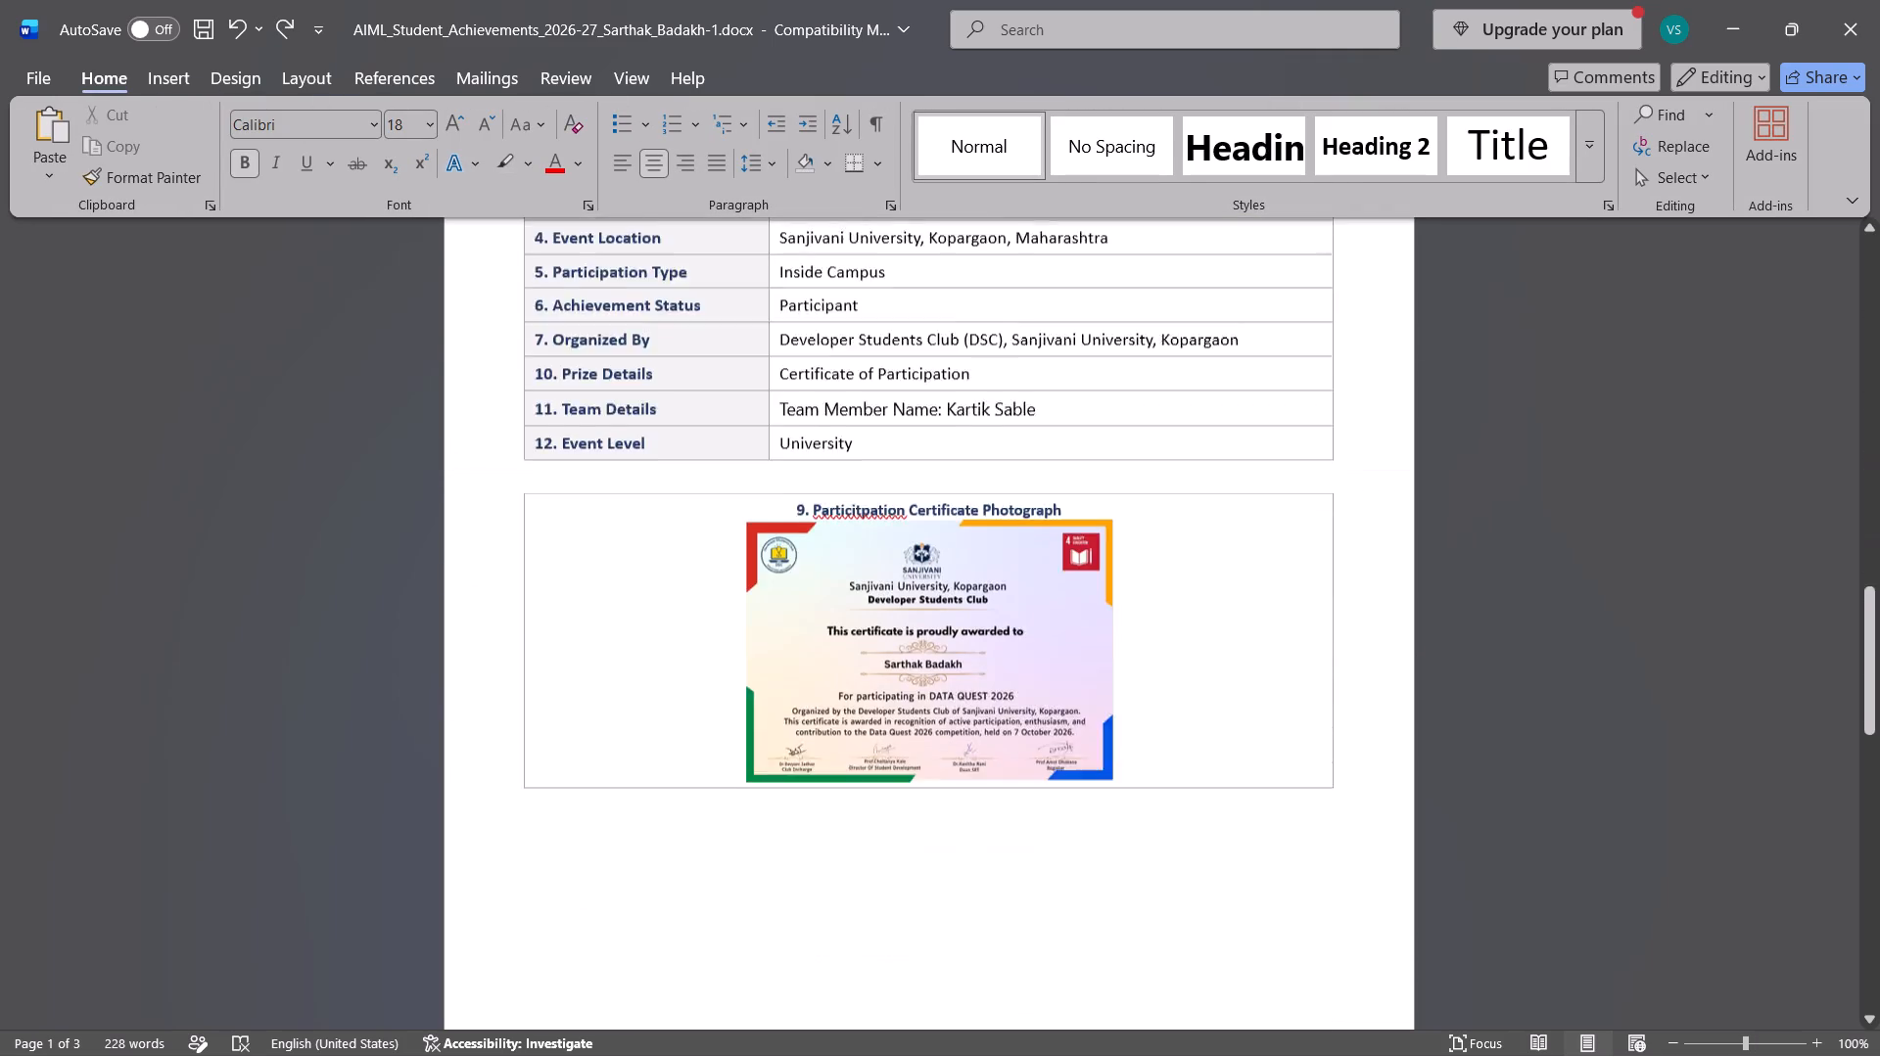
{"action": "scroll", "coordinate": [1144, 373], "scroll_direction": "down", "scroll_amount": 2}
{"action": "scroll", "coordinate": [1144, 373], "scroll_direction": "up", "scroll_amount": 7}
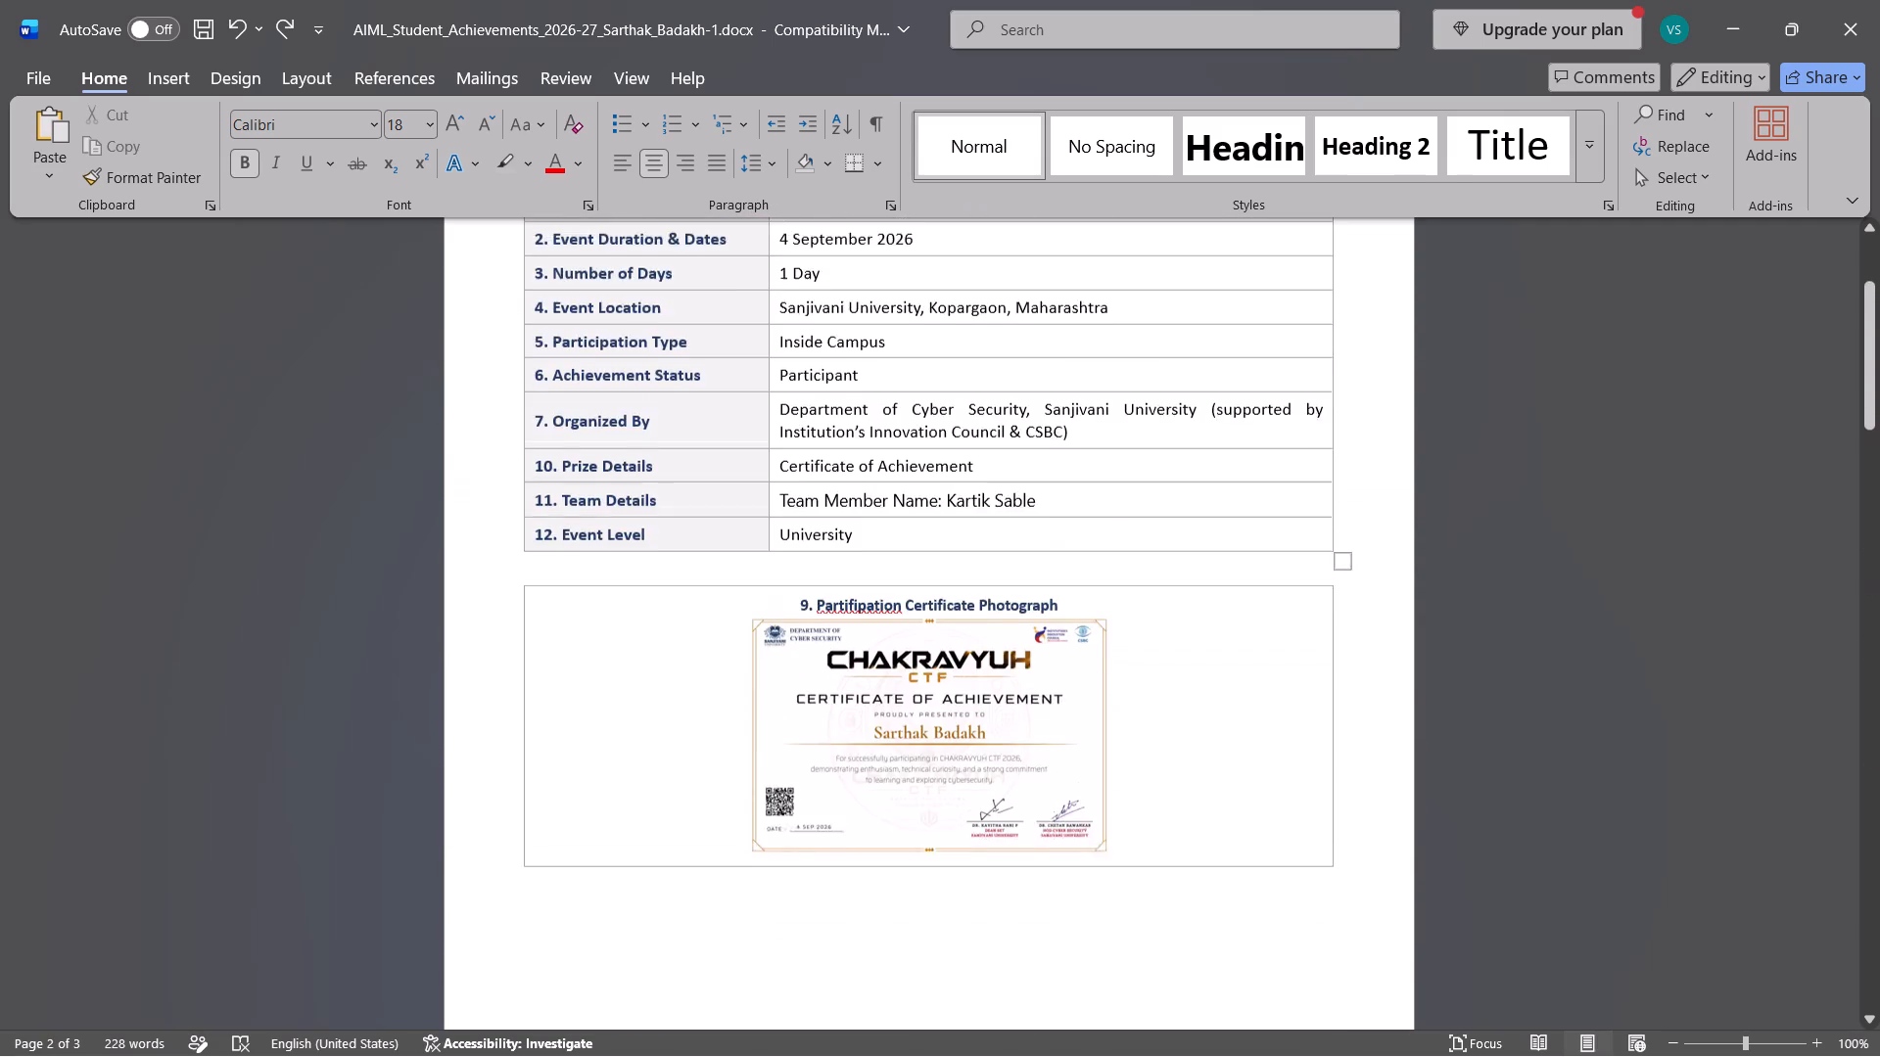
{"action": "scroll", "coordinate": [1144, 373], "scroll_direction": "up", "scroll_amount": 3}
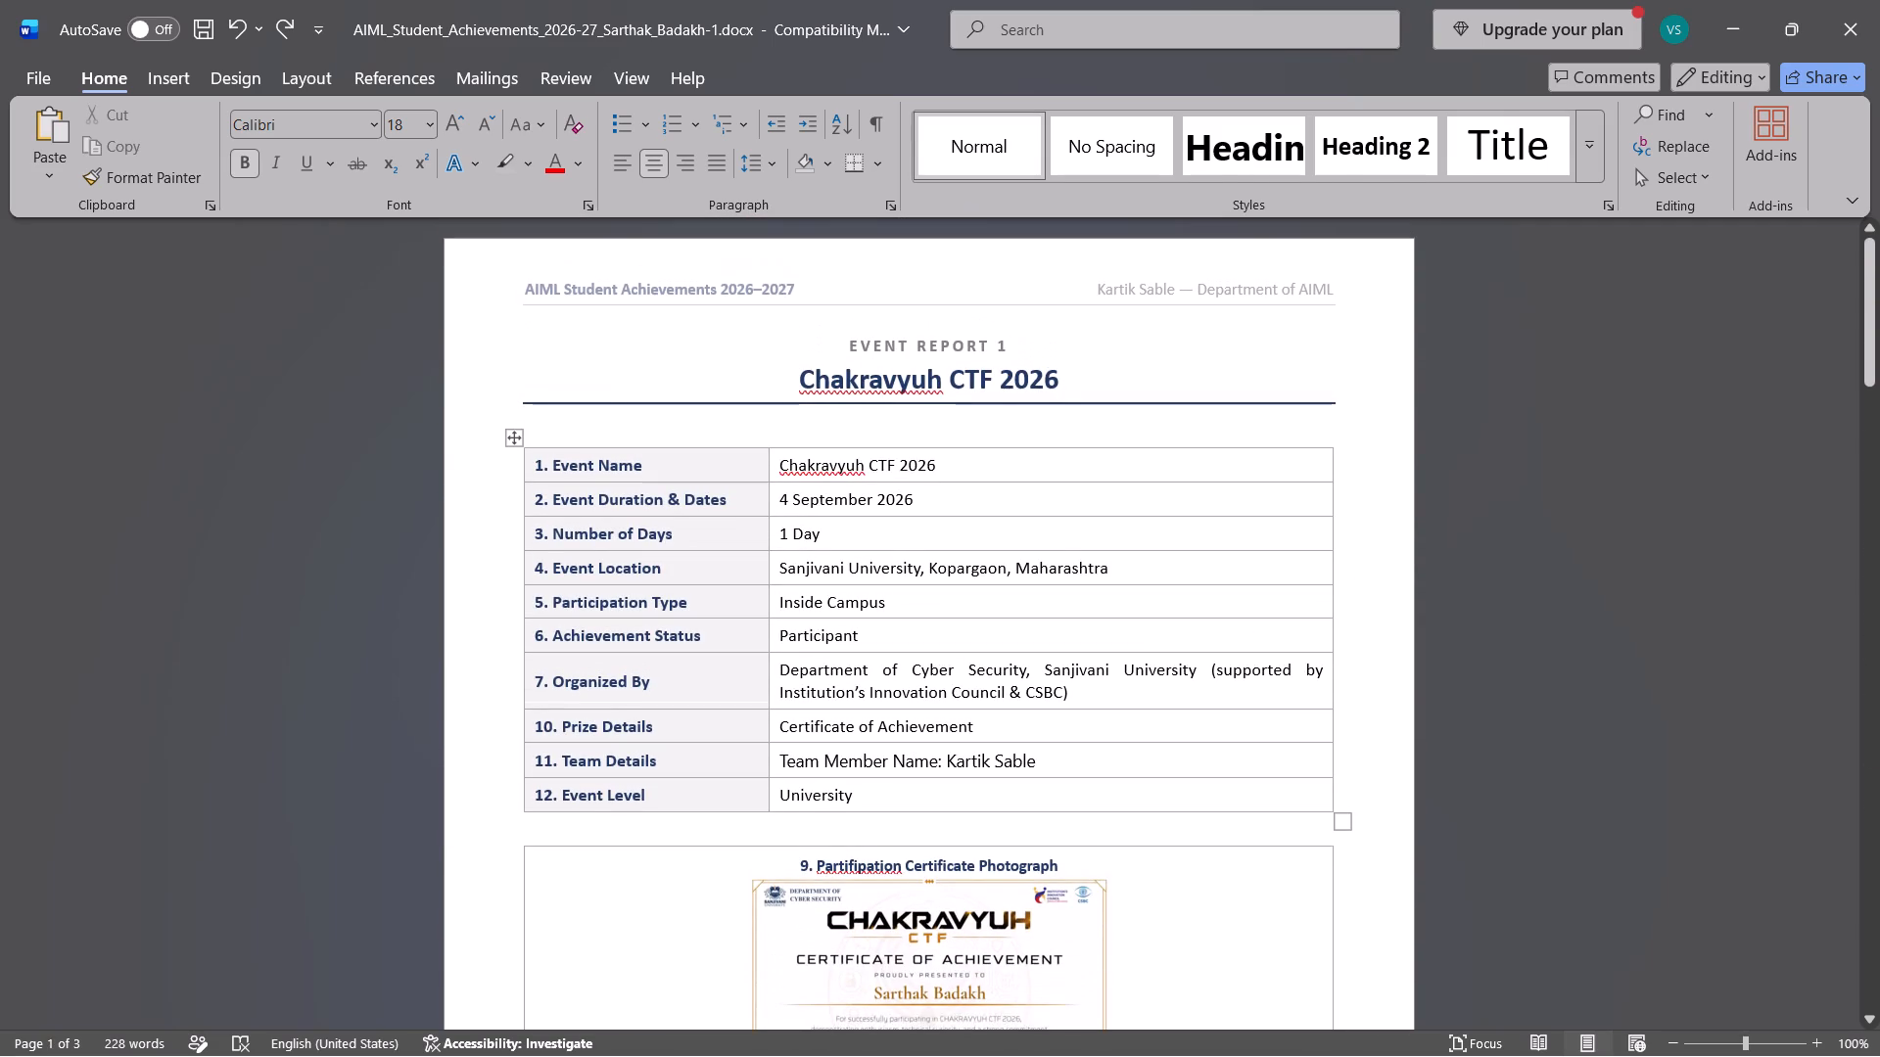
{"action": "scroll", "coordinate": [1144, 373], "scroll_direction": "up", "scroll_amount": 1}
{"action": "scroll", "coordinate": [1144, 373], "scroll_direction": "down", "scroll_amount": 11}
{"action": "scroll", "coordinate": [1144, 373], "scroll_direction": "up", "scroll_amount": 2, "text": "ctrl"}
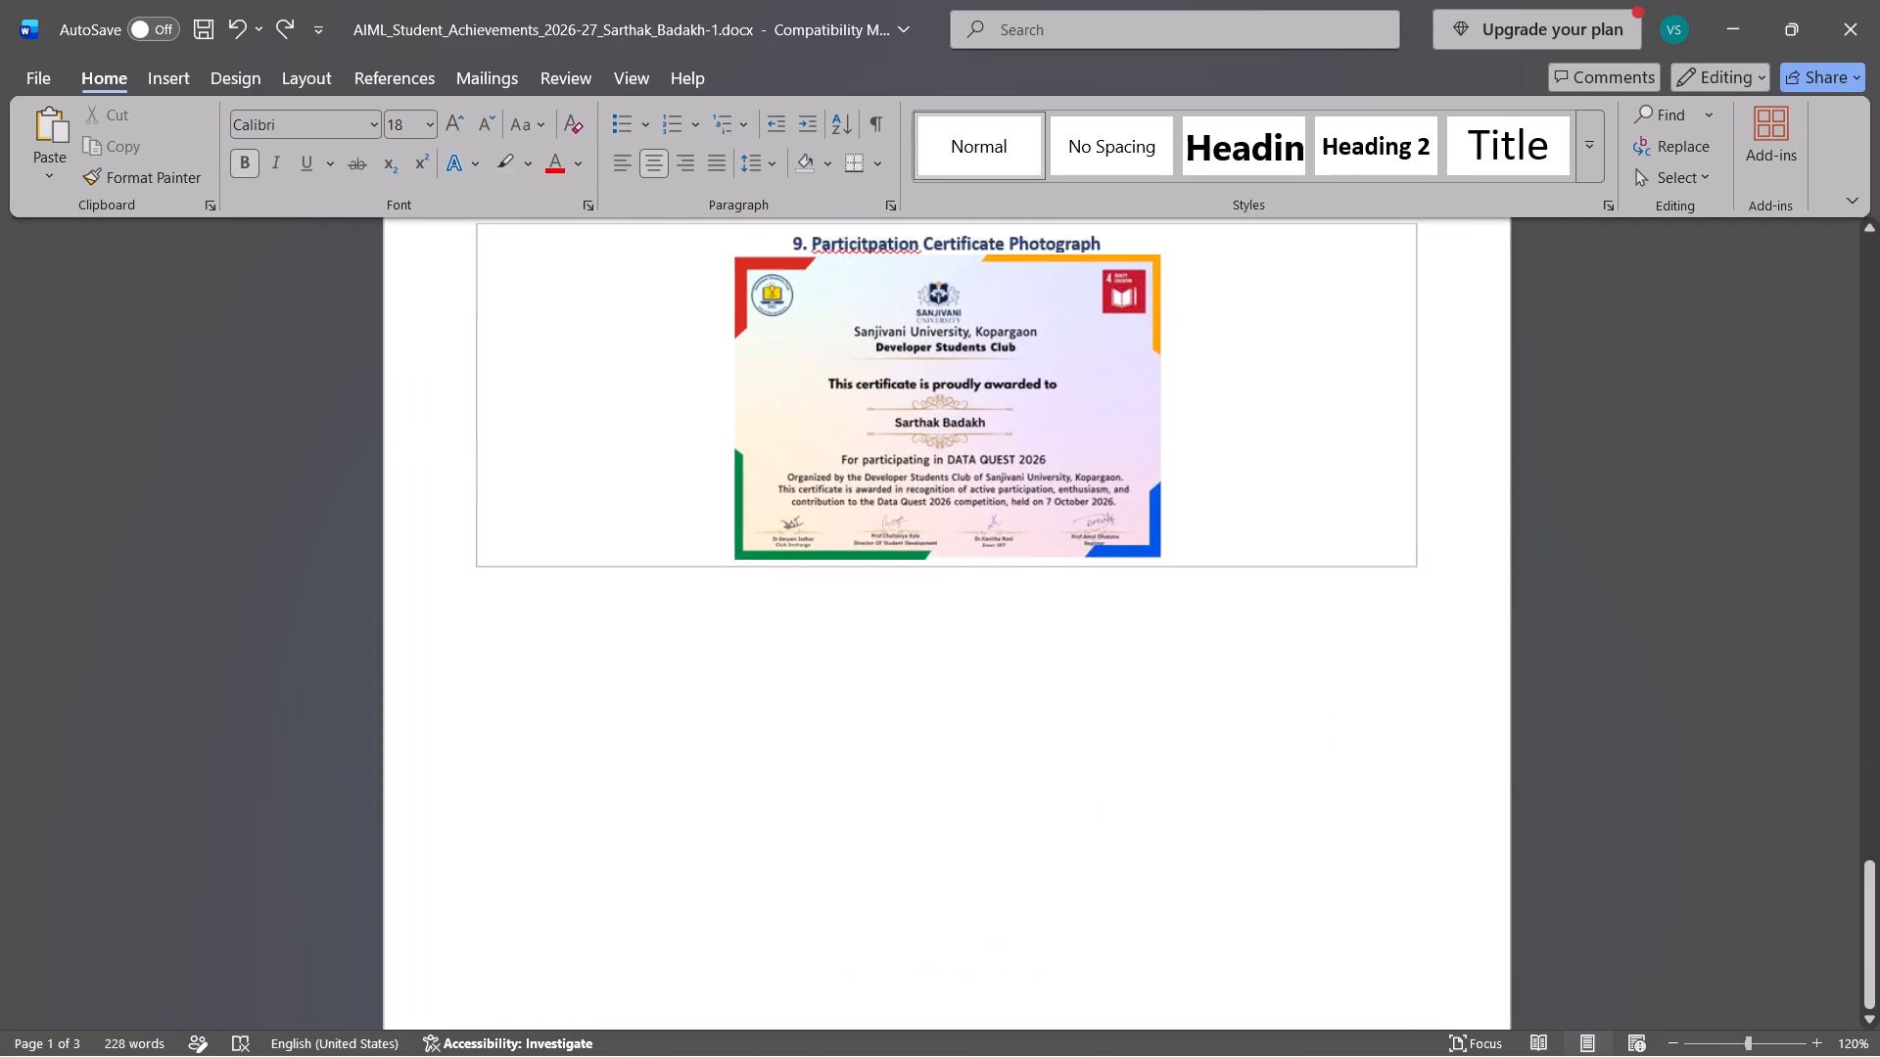
{"action": "scroll", "coordinate": [1144, 373], "scroll_direction": "up", "scroll_amount": 4}
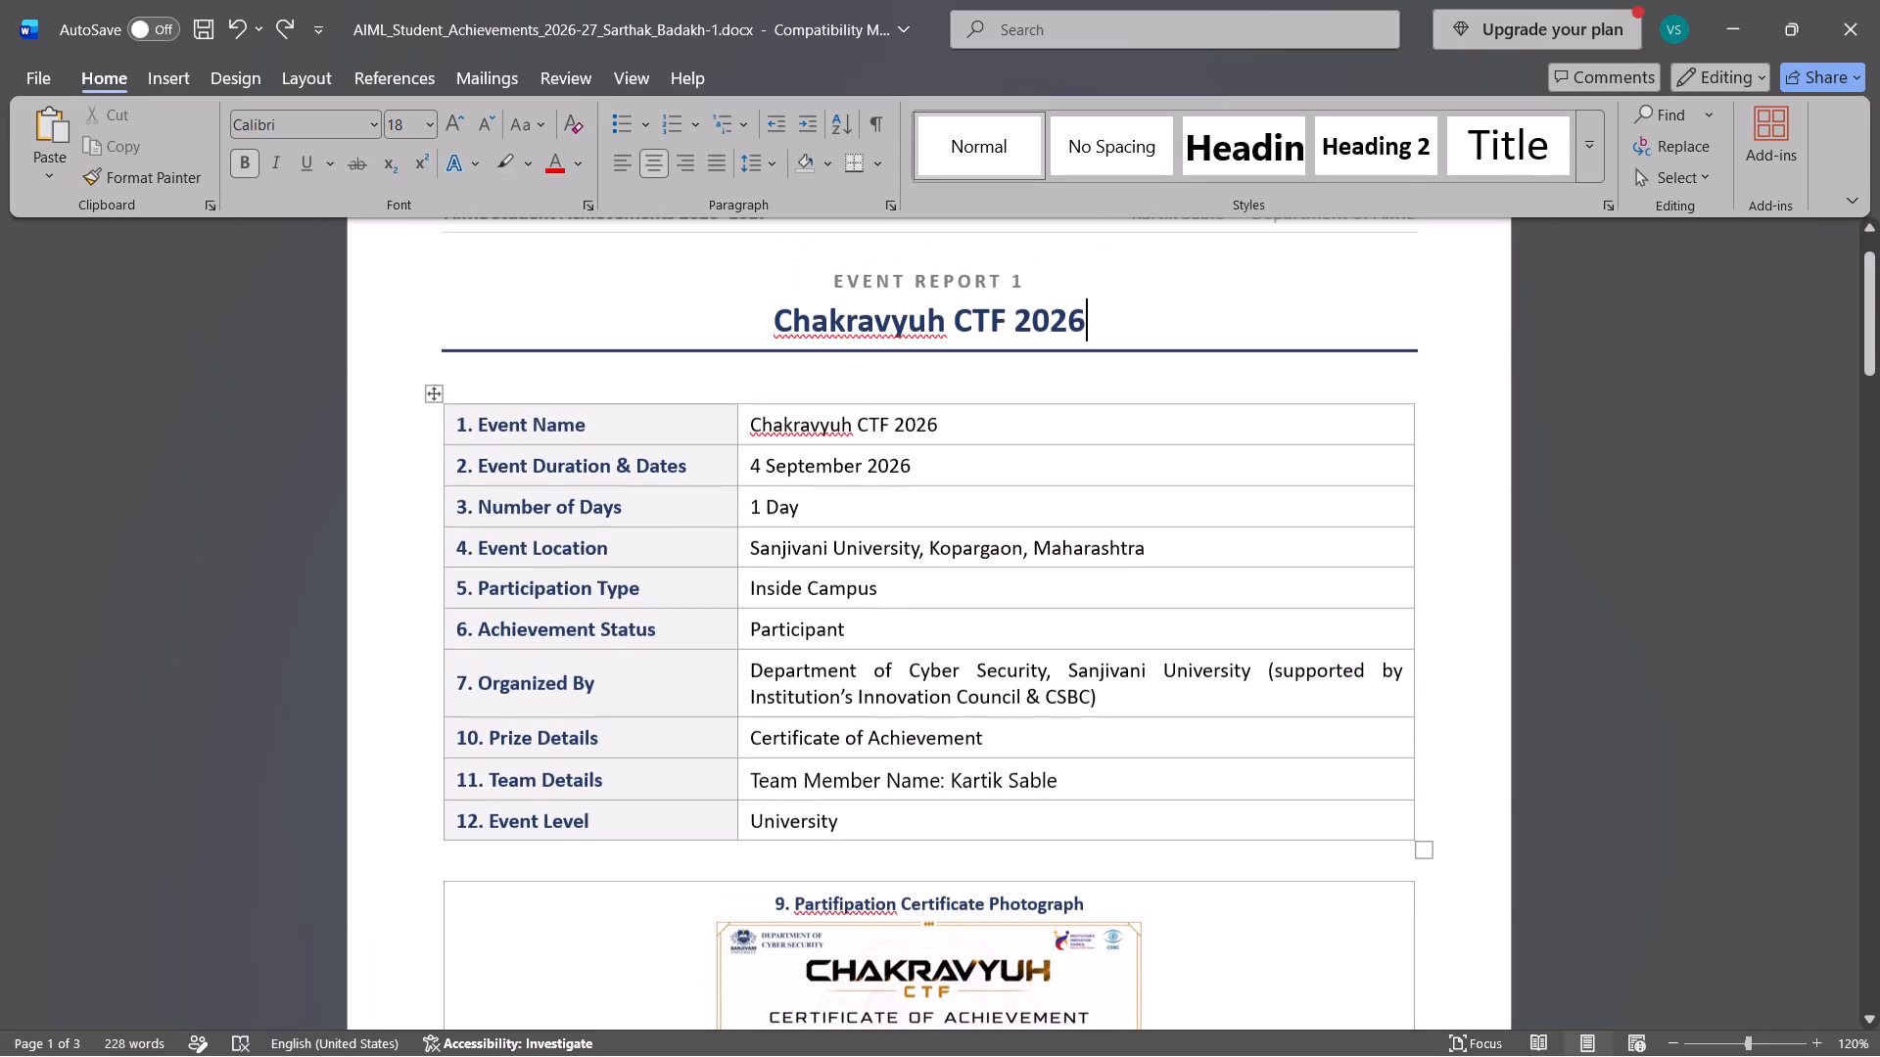
{"action": "scroll", "coordinate": [995, 410], "scroll_direction": "down", "scroll_amount": 1, "text": "ctrl"}
{"action": "scroll", "coordinate": [995, 410], "scroll_direction": "down", "scroll_amount": 2}
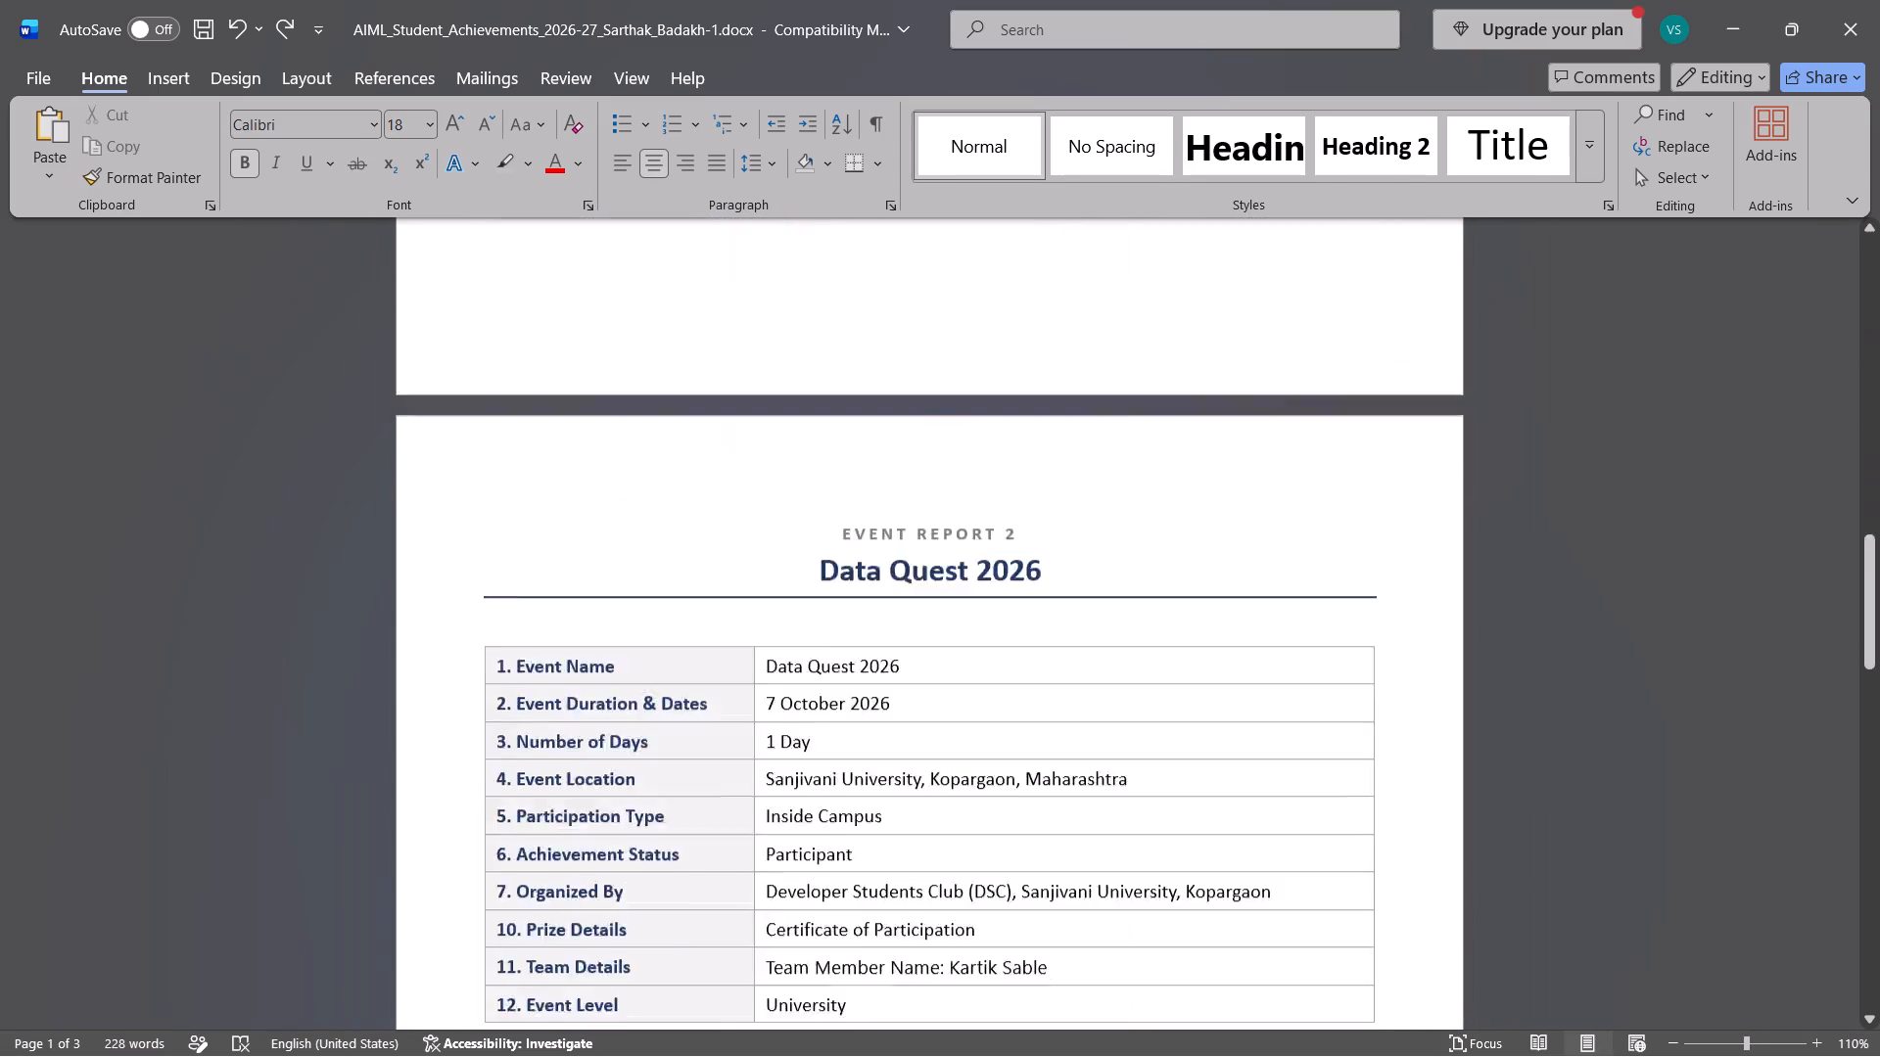
{"action": "scroll", "coordinate": [995, 410], "scroll_direction": "down", "scroll_amount": 8}
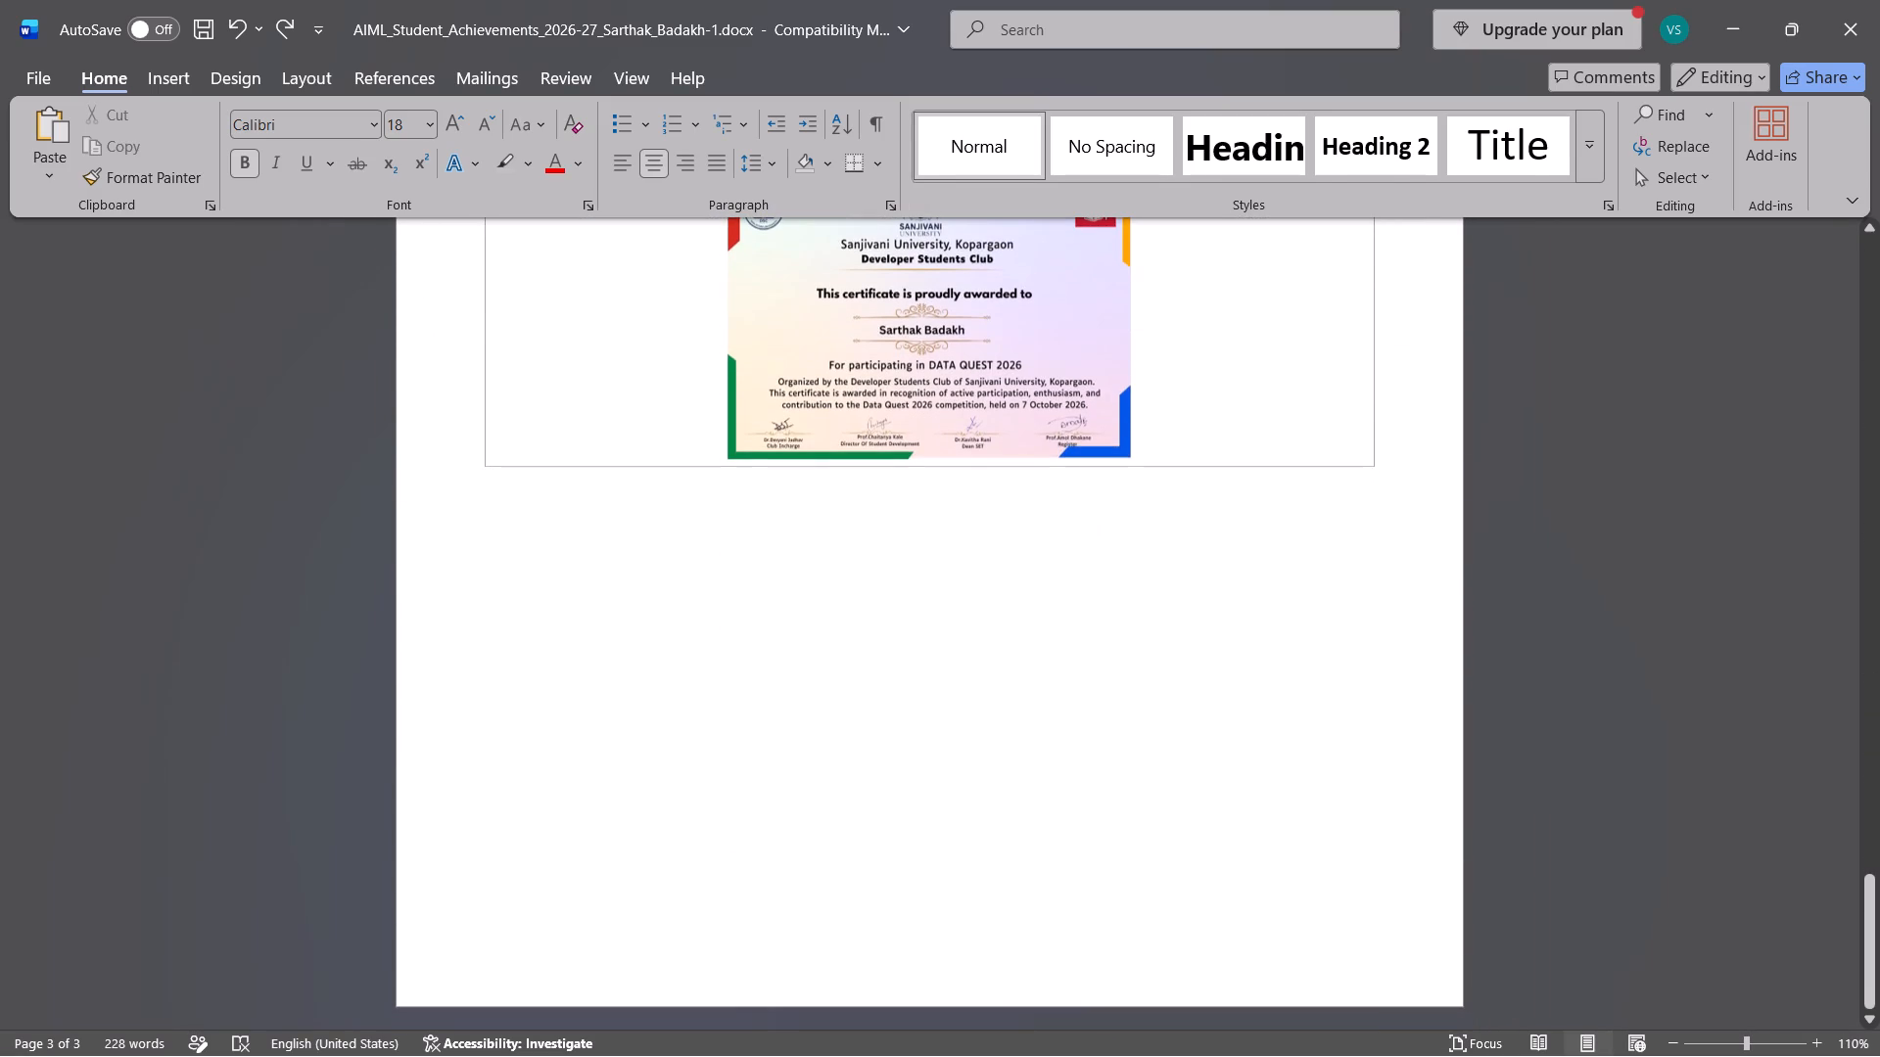
{"action": "scroll", "coordinate": [995, 410], "scroll_direction": "down", "scroll_amount": 1}
{"action": "scroll", "coordinate": [995, 410], "scroll_direction": "up", "scroll_amount": 6}
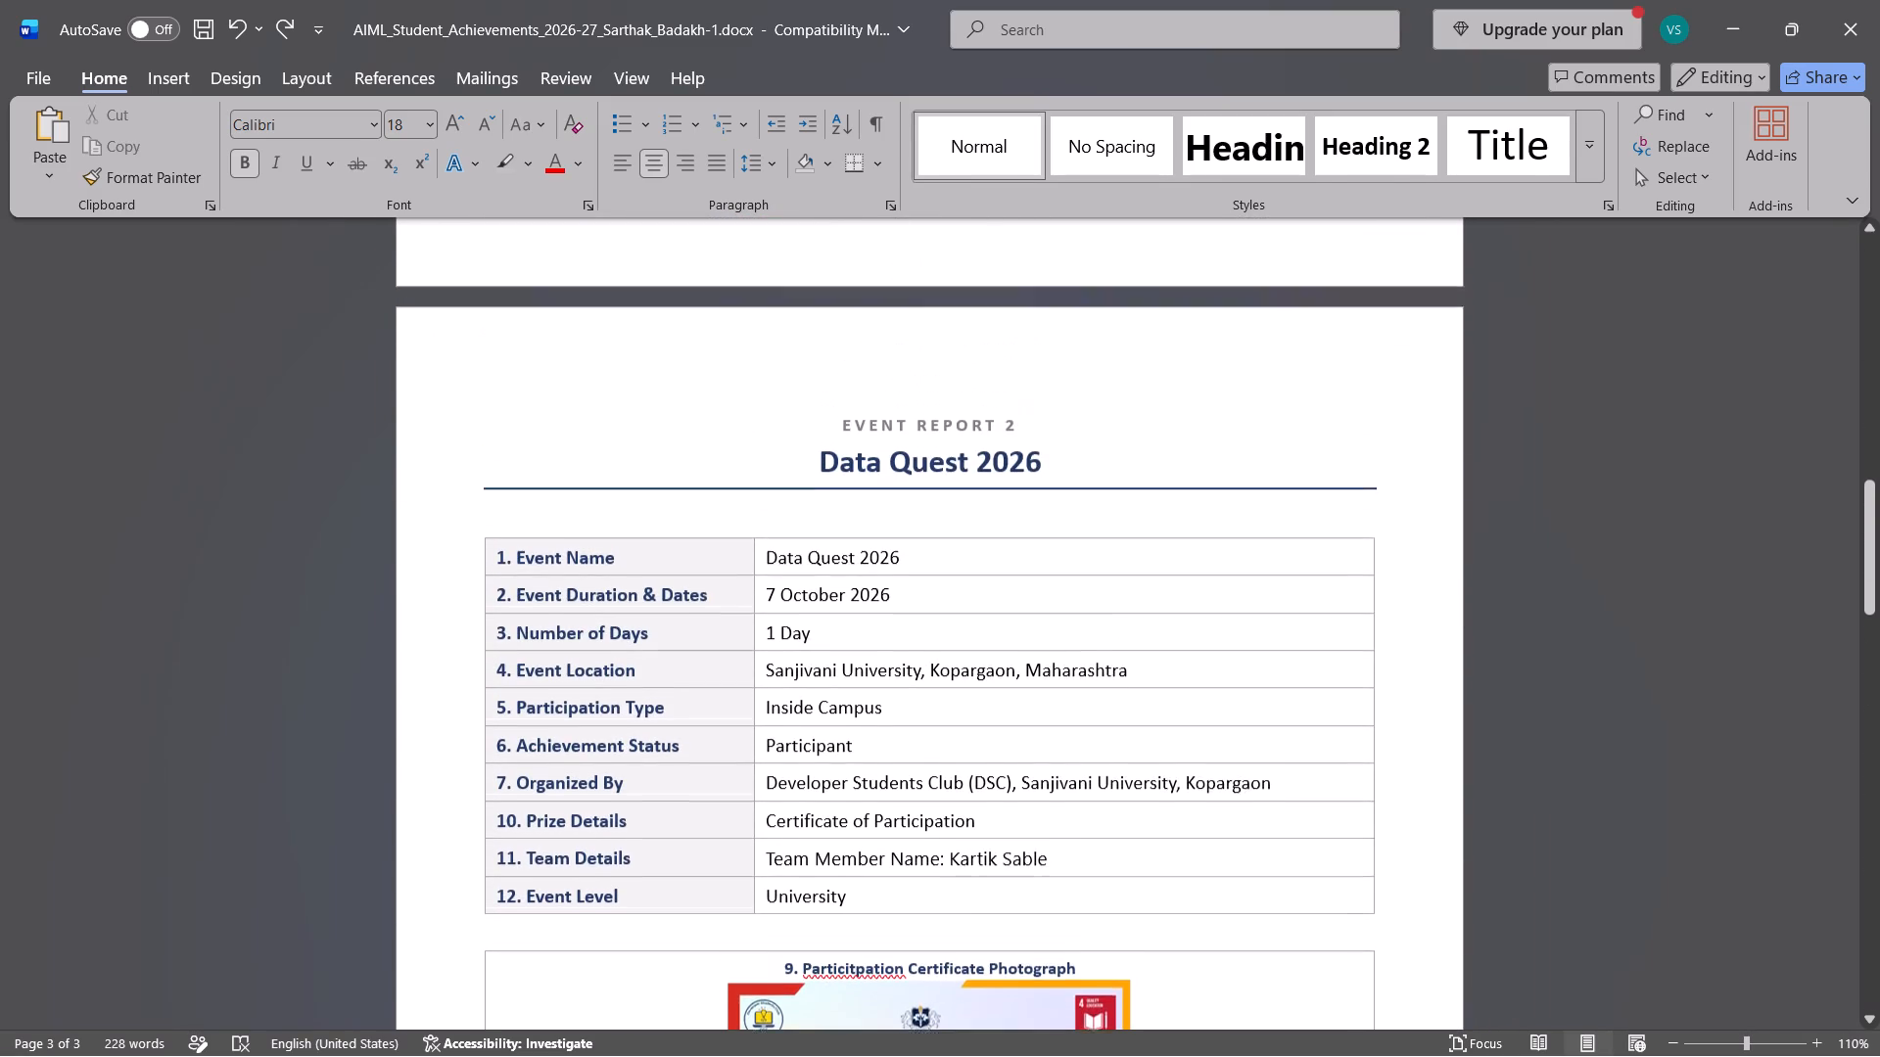
{"action": "scroll", "coordinate": [995, 410], "scroll_direction": "up", "scroll_amount": 1}
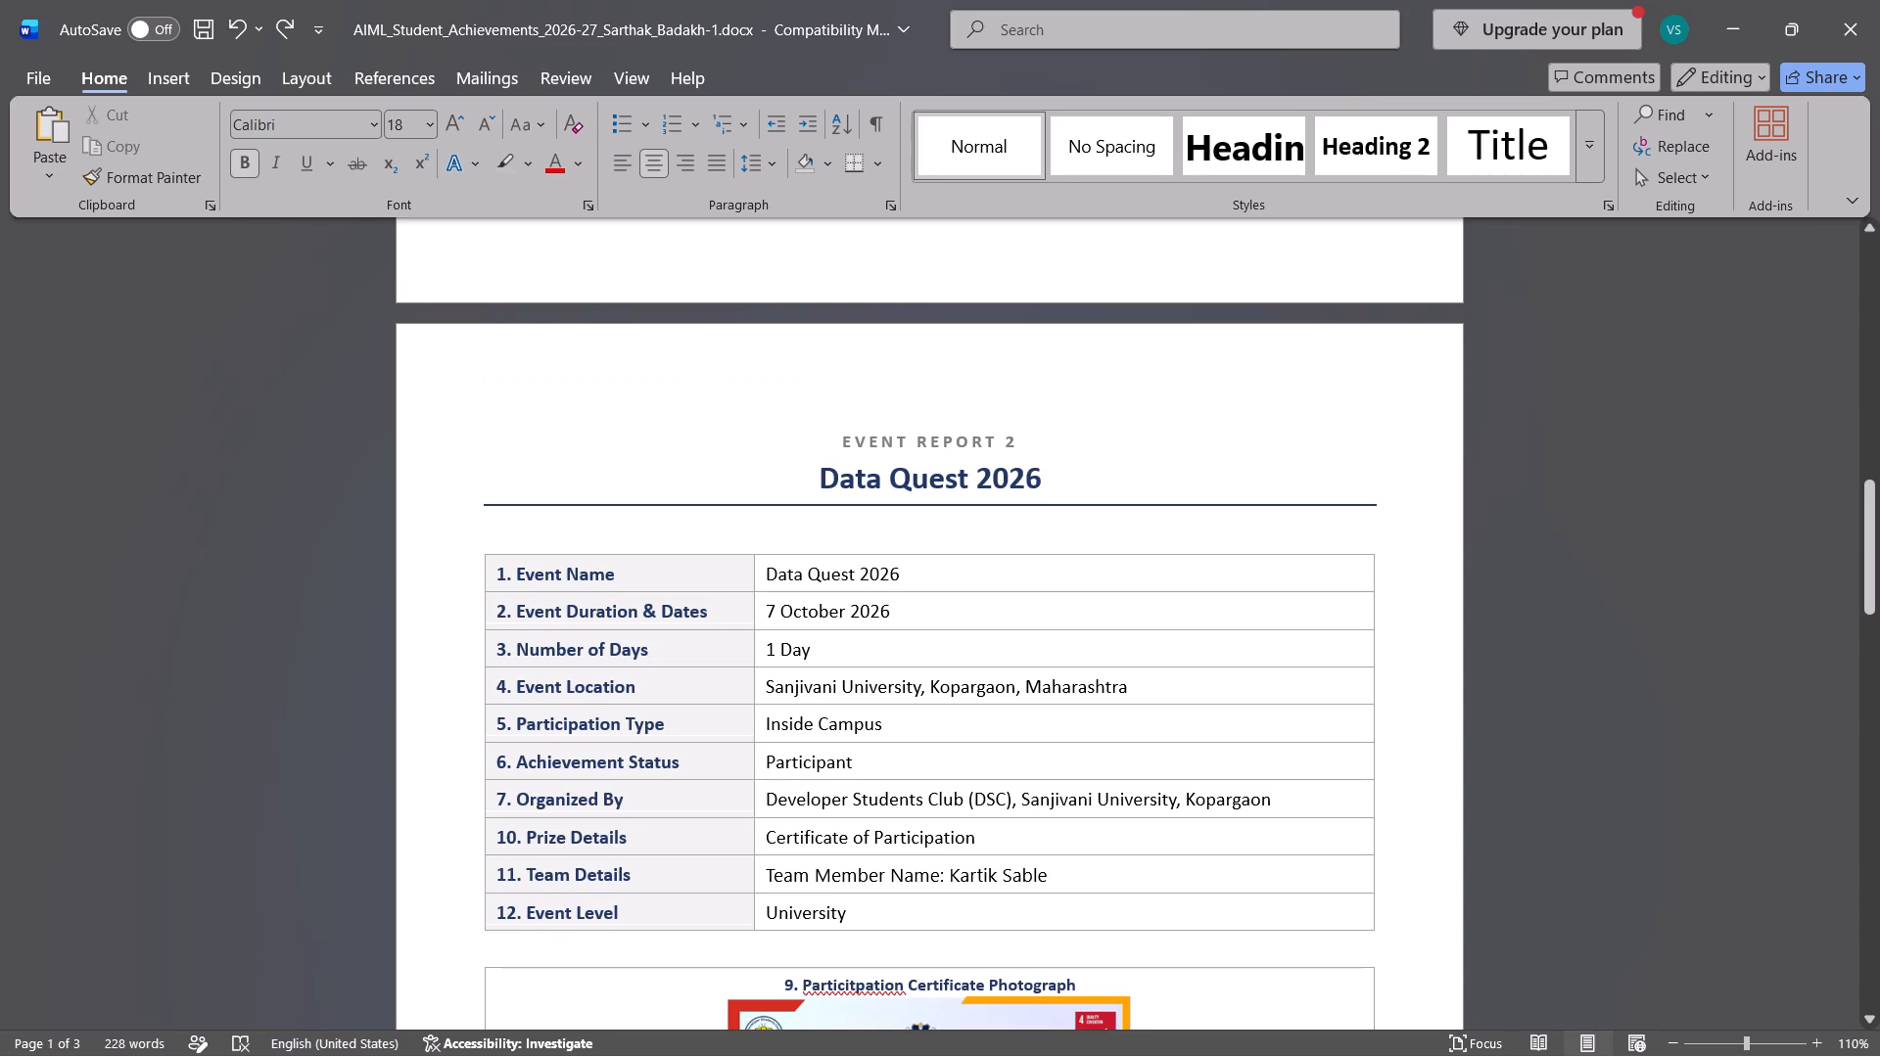
{"action": "scroll", "coordinate": [1016, 828], "scroll_direction": "down", "scroll_amount": 5}
{"action": "scroll", "coordinate": [1016, 828], "scroll_direction": "up", "scroll_amount": 1}
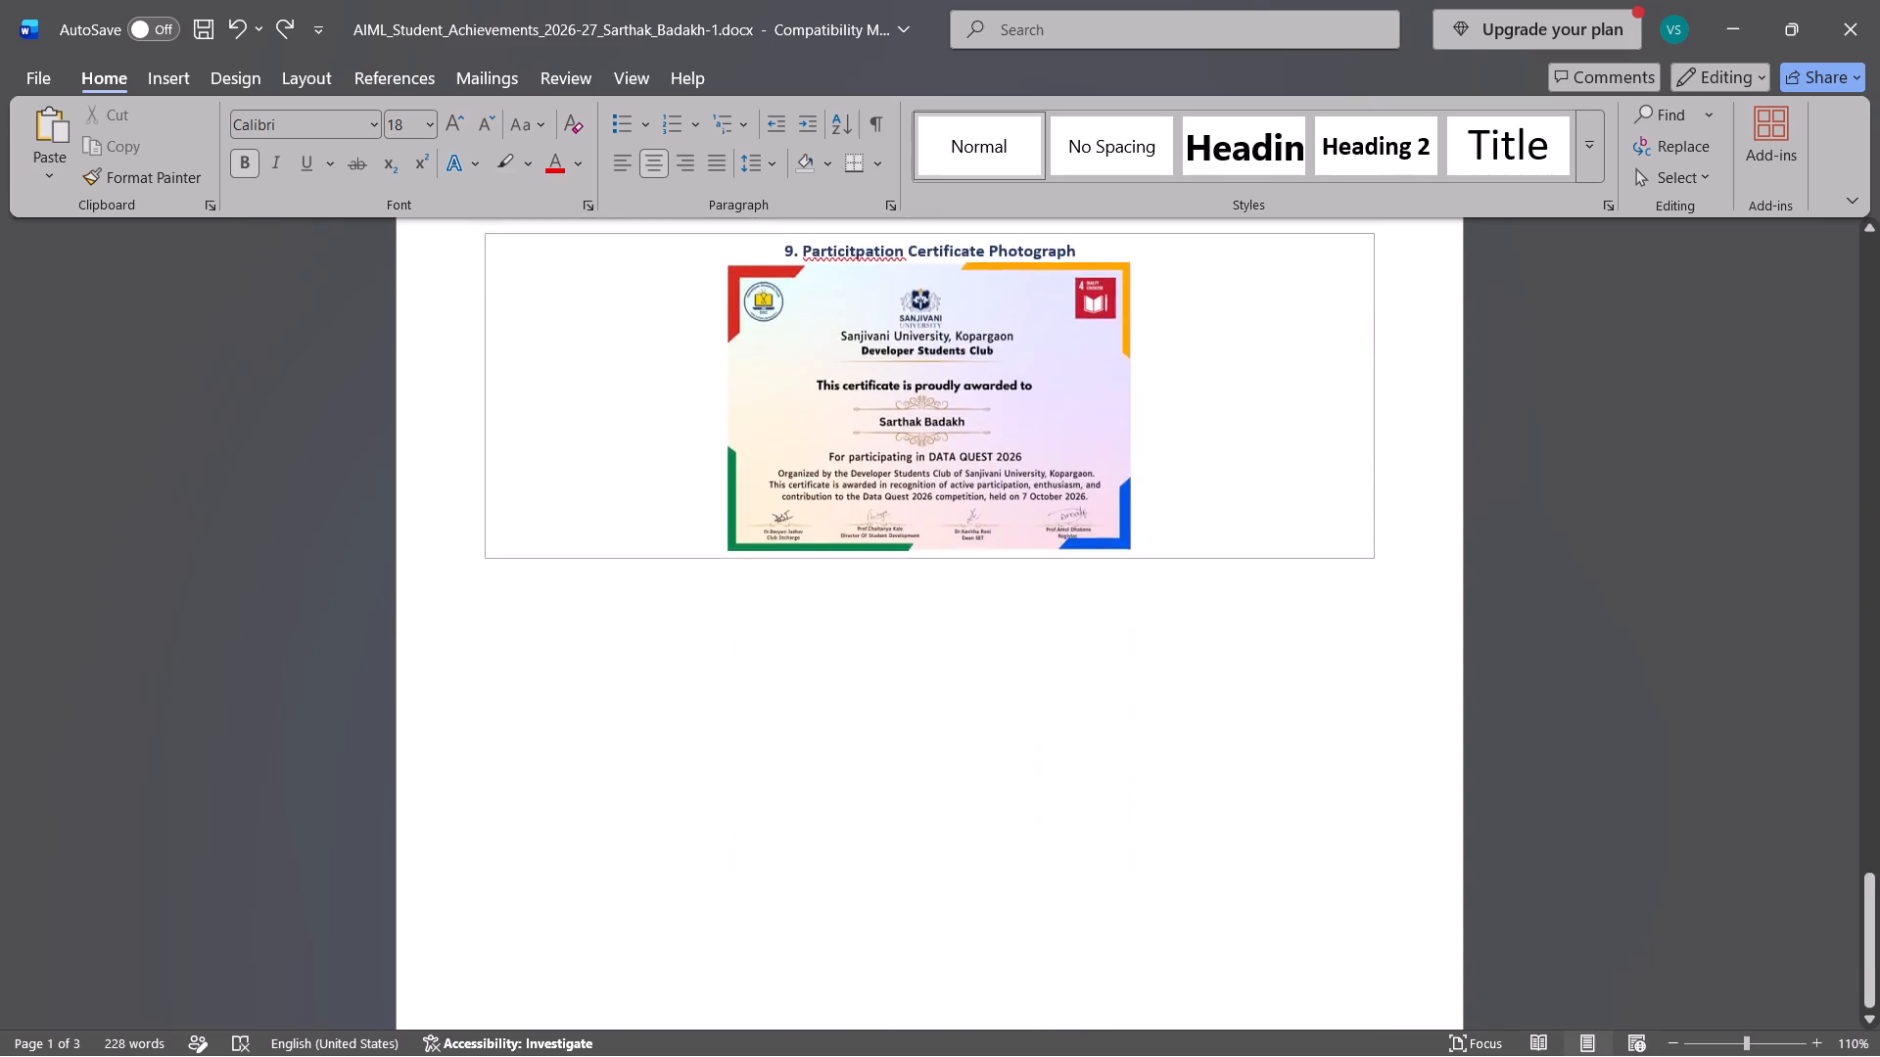
{"action": "scroll", "coordinate": [1016, 828], "scroll_direction": "up", "scroll_amount": 1}
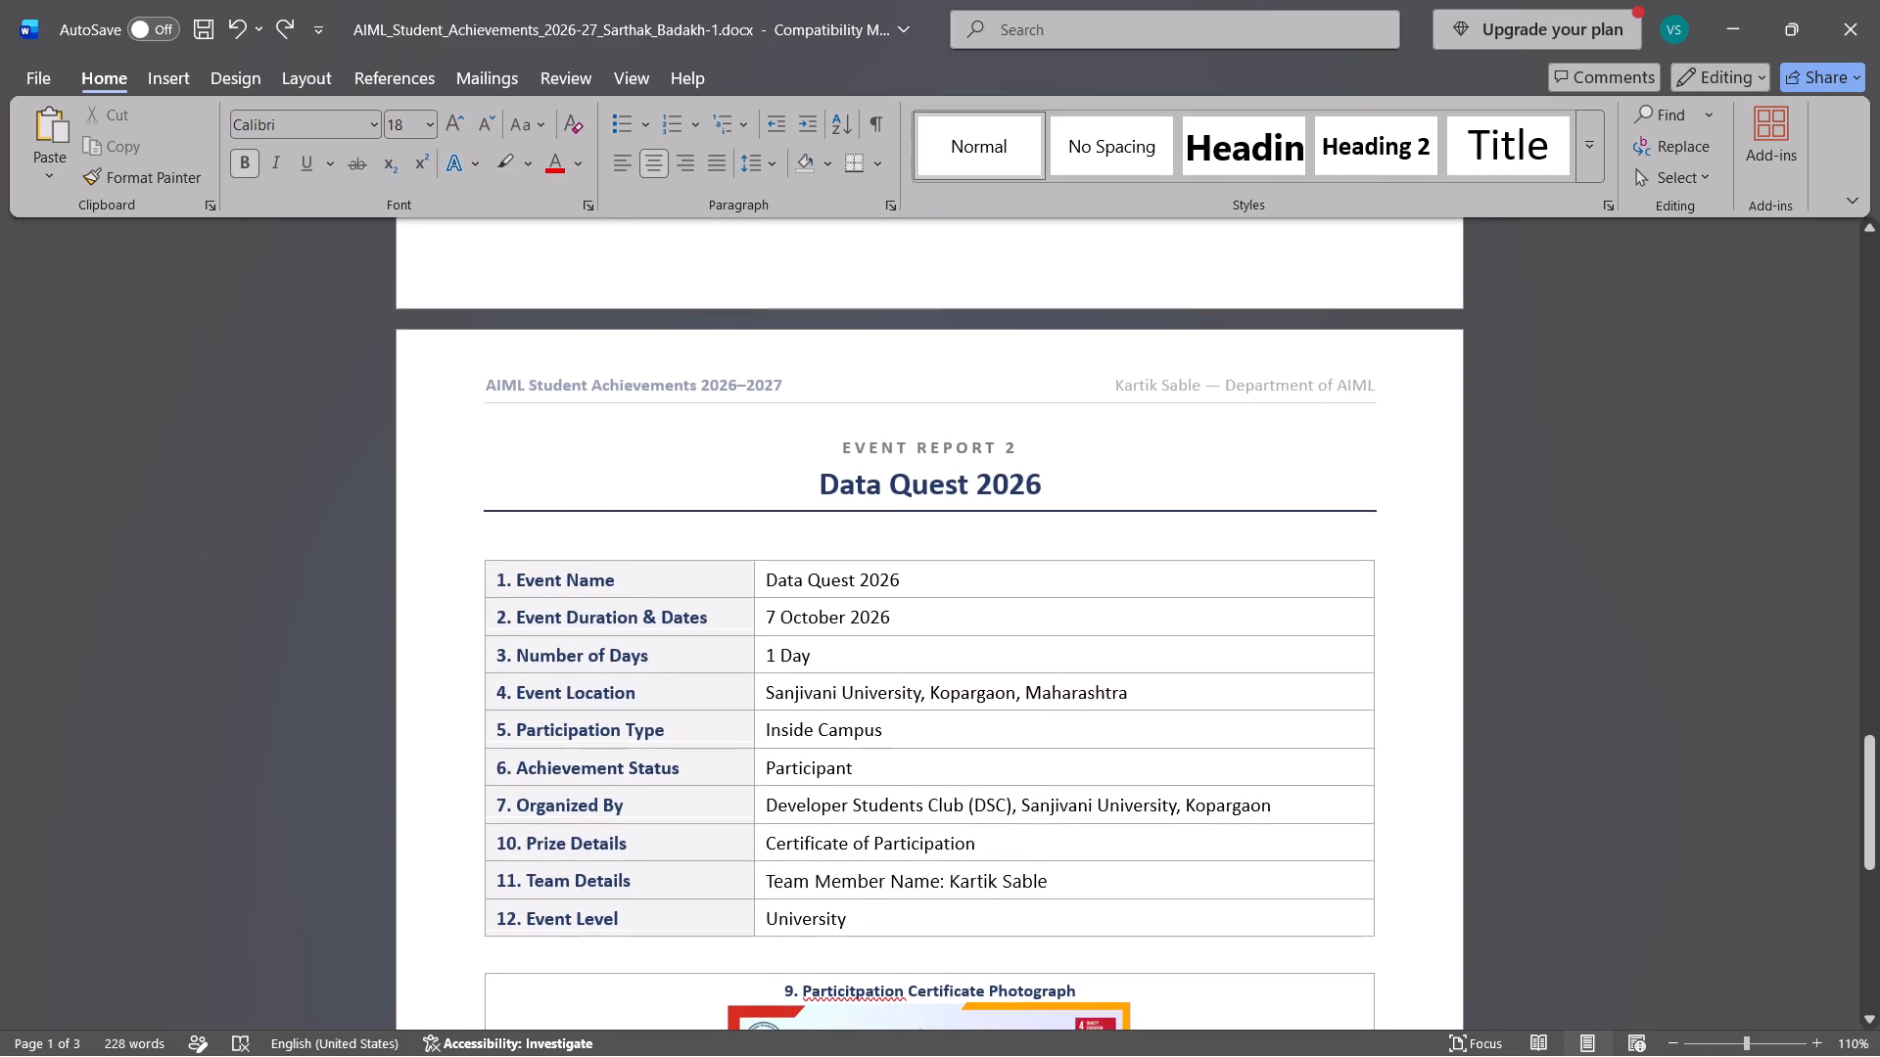
{"action": "scroll", "coordinate": [1016, 828], "scroll_direction": "down", "scroll_amount": 1}
{"action": "scroll", "coordinate": [1016, 828], "scroll_direction": "up", "scroll_amount": 3}
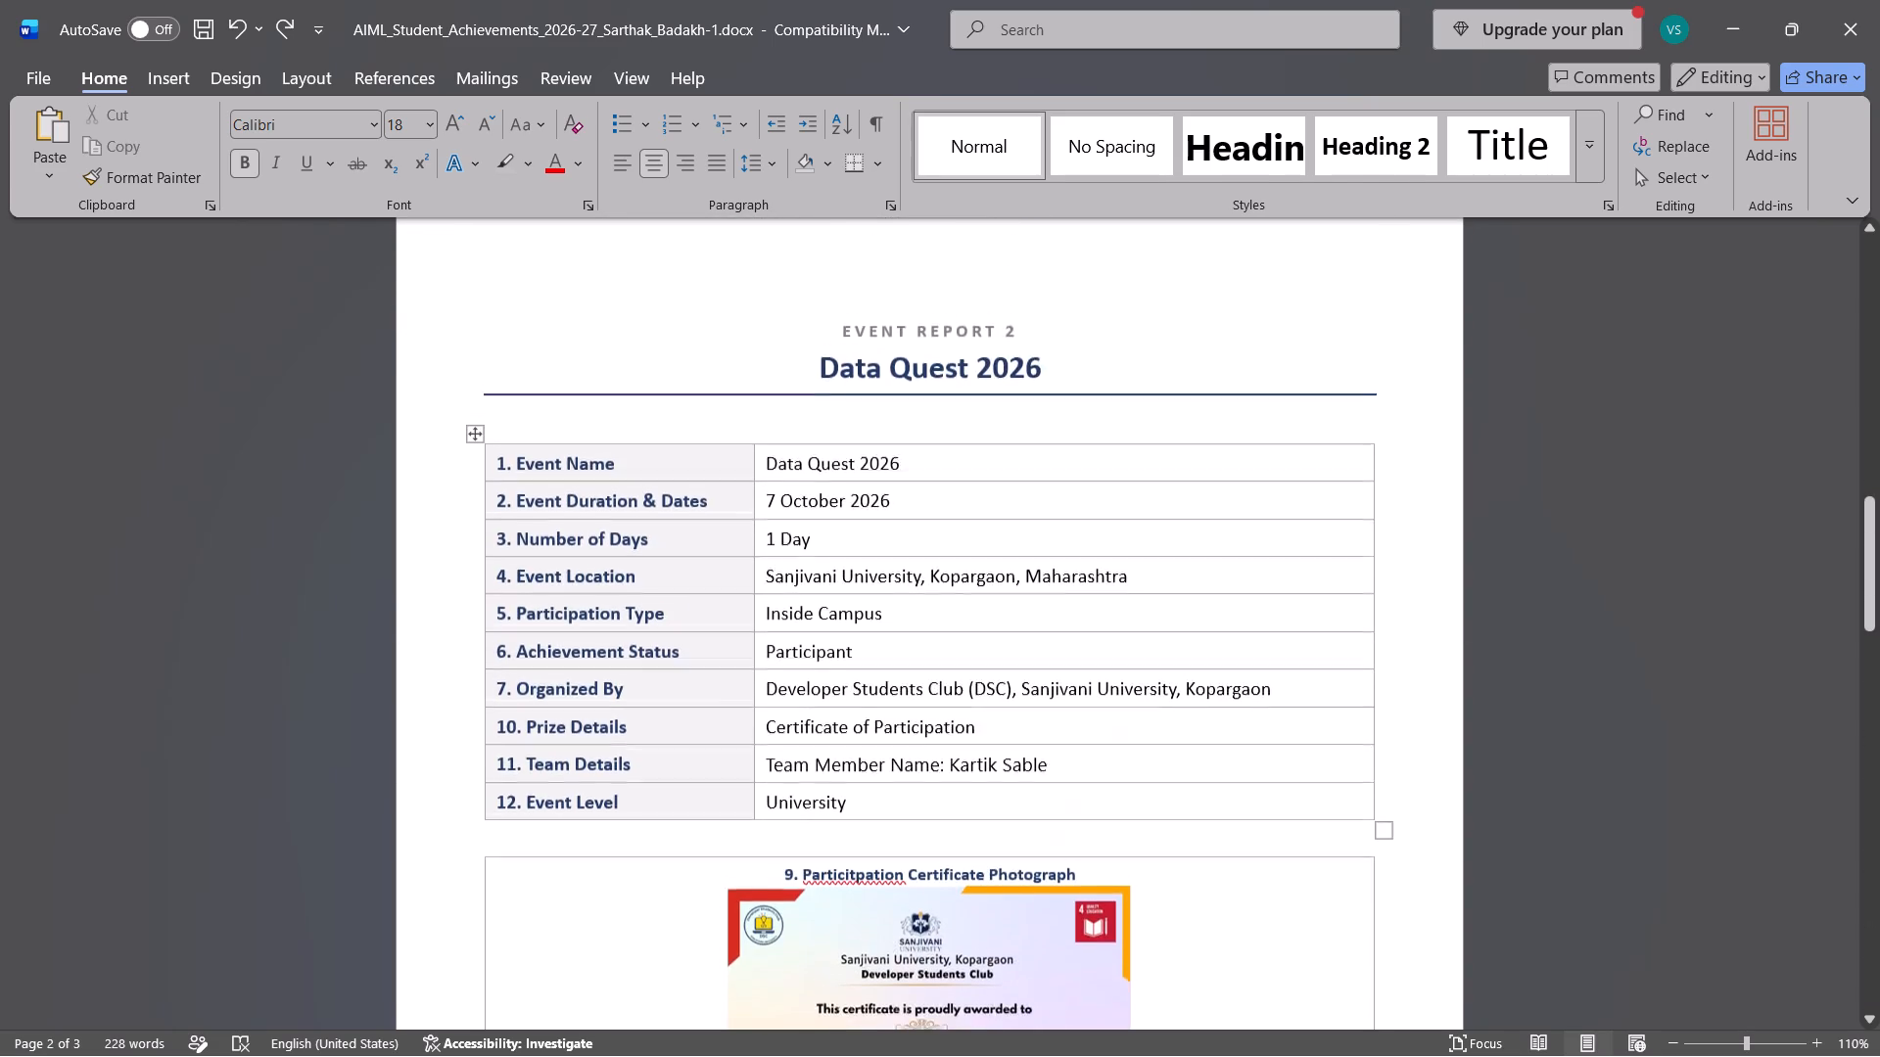
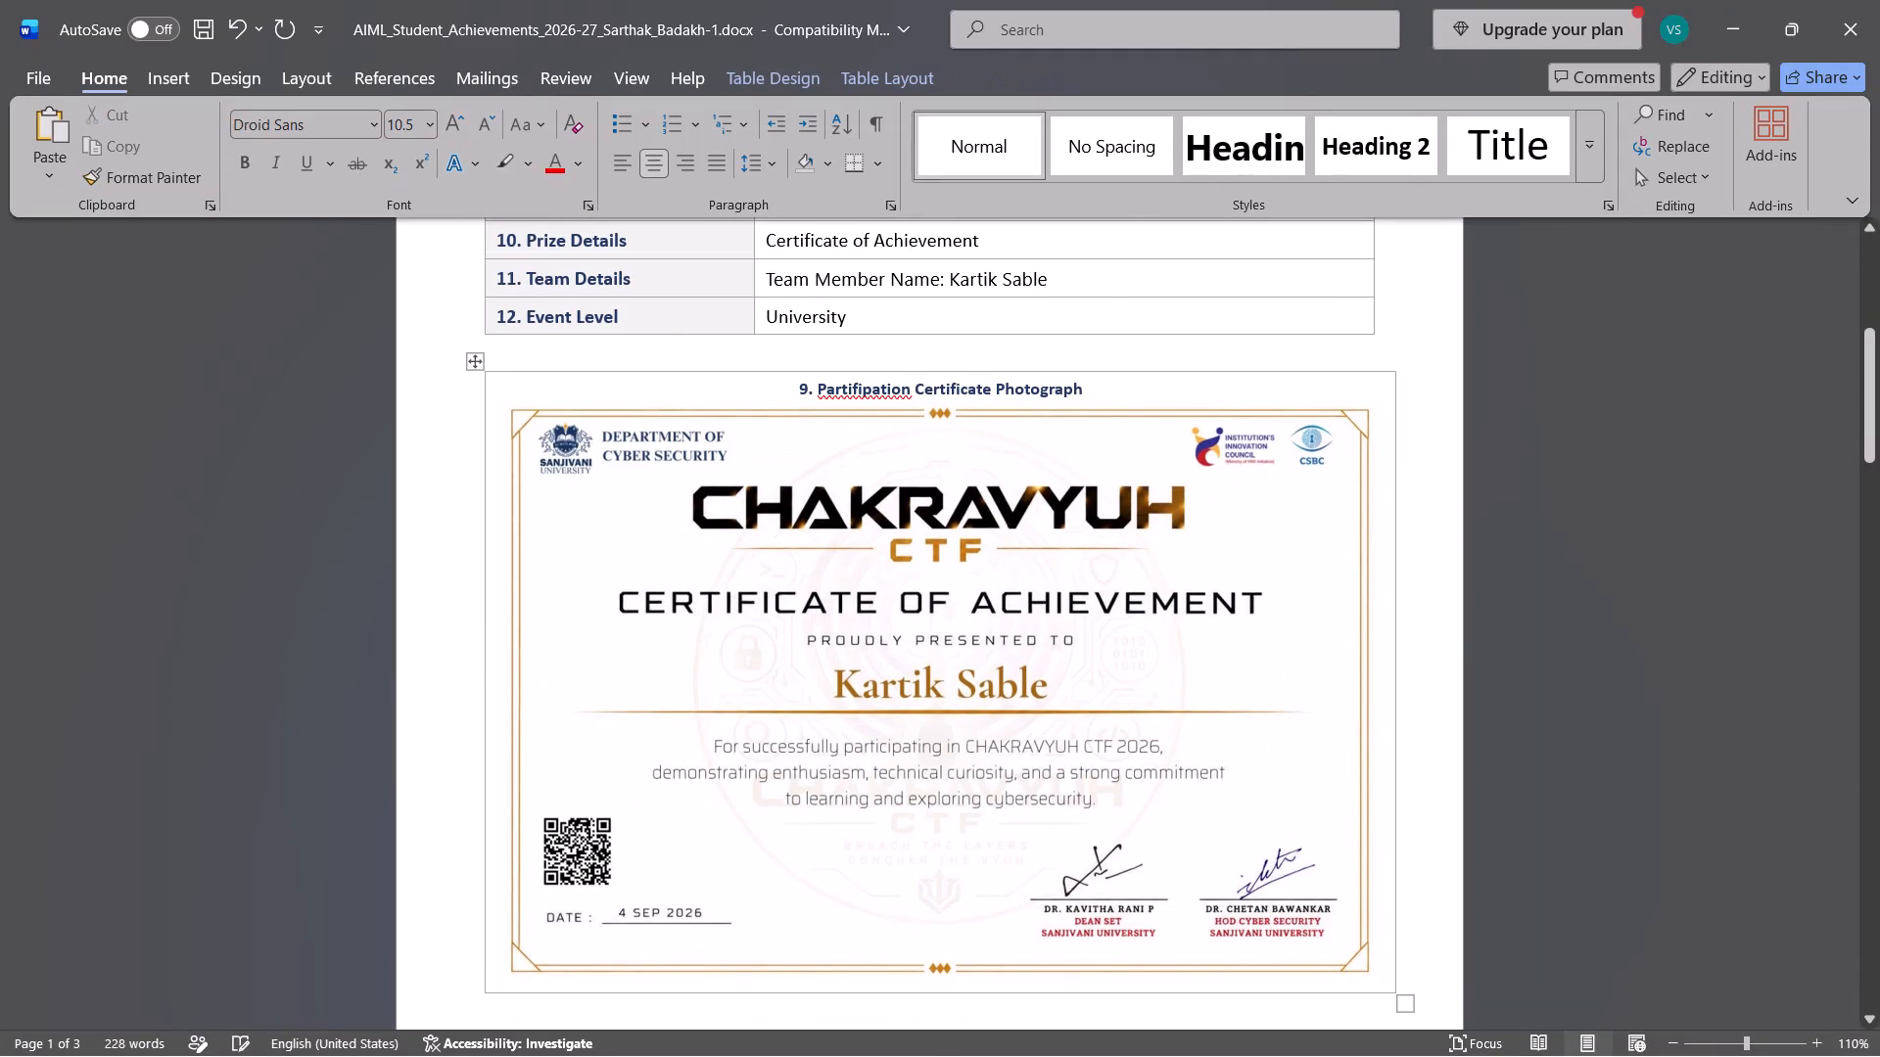
Narrow the Chakravyuh CTF certificate image from its side, keeping its height, so its frame lines up with the details table above.
{"action": "left_click", "coordinate": [955, 678]}
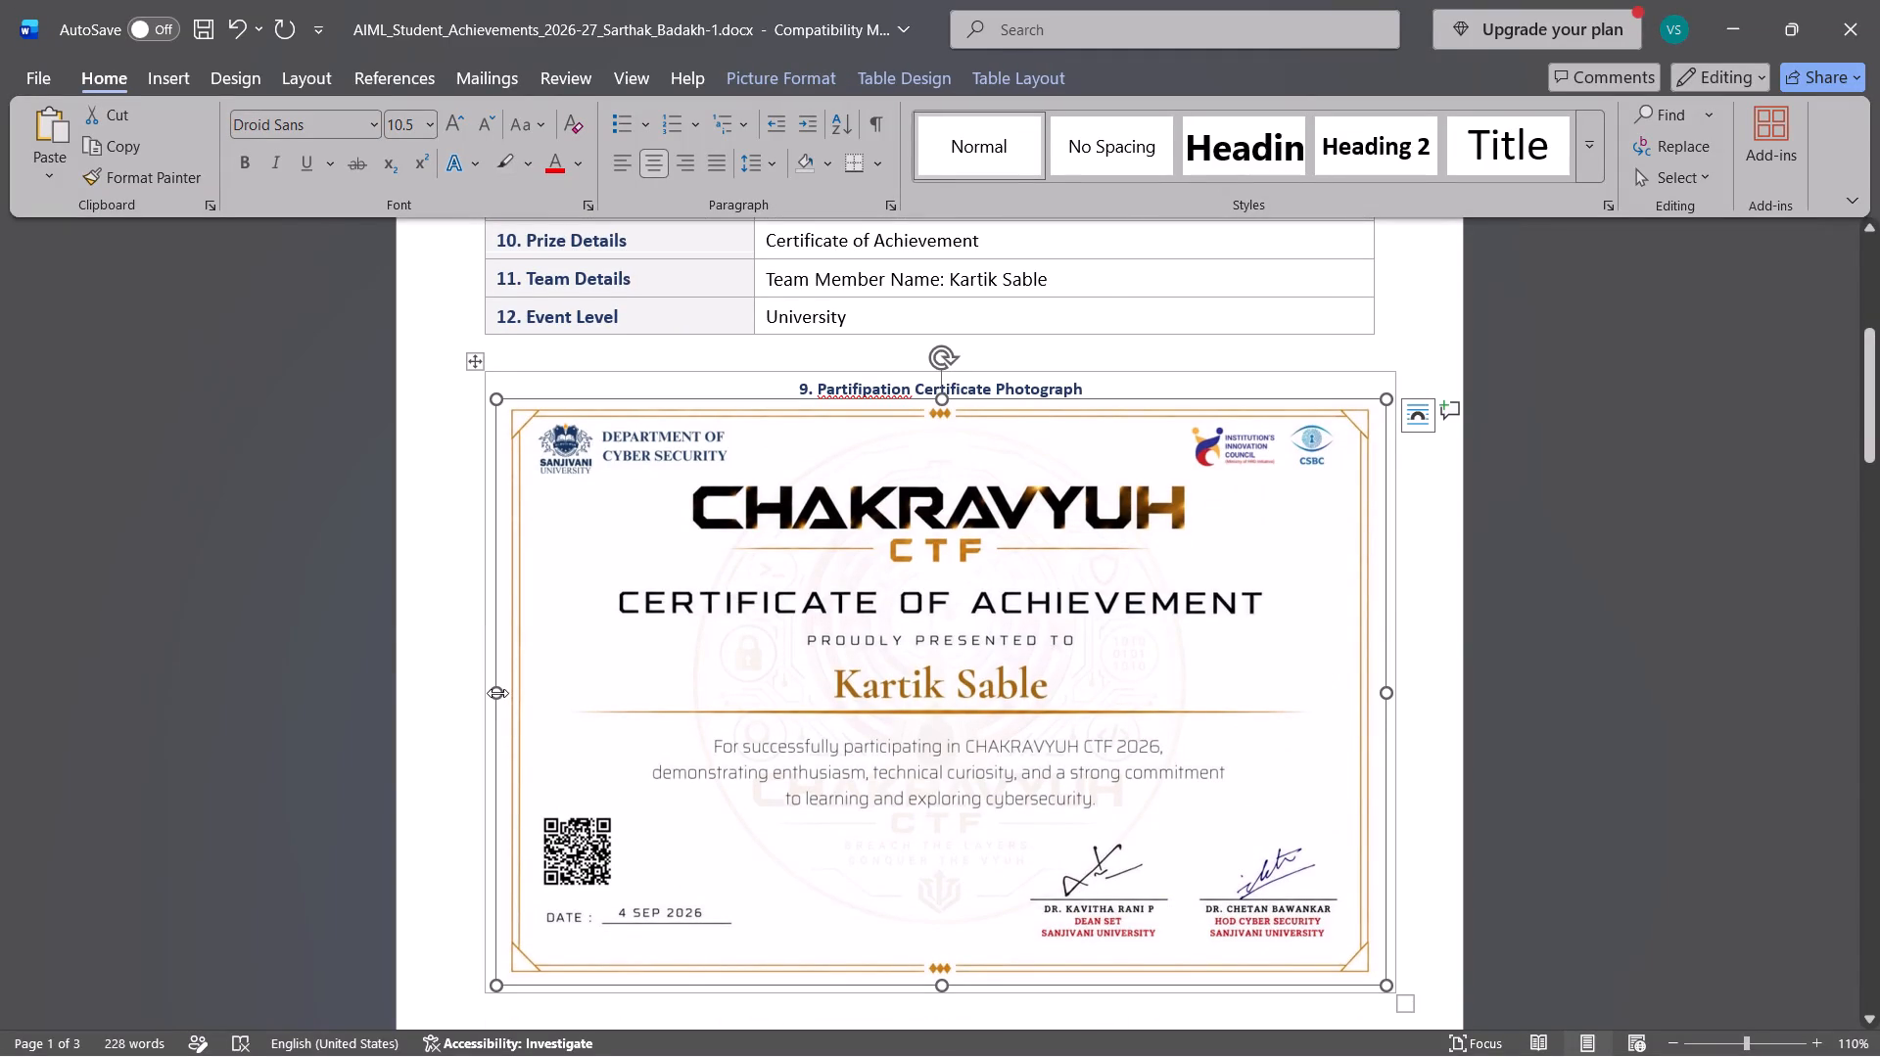
{"action": "left_click_drag", "start_coordinate": [497, 693], "coordinate": [596, 702]}
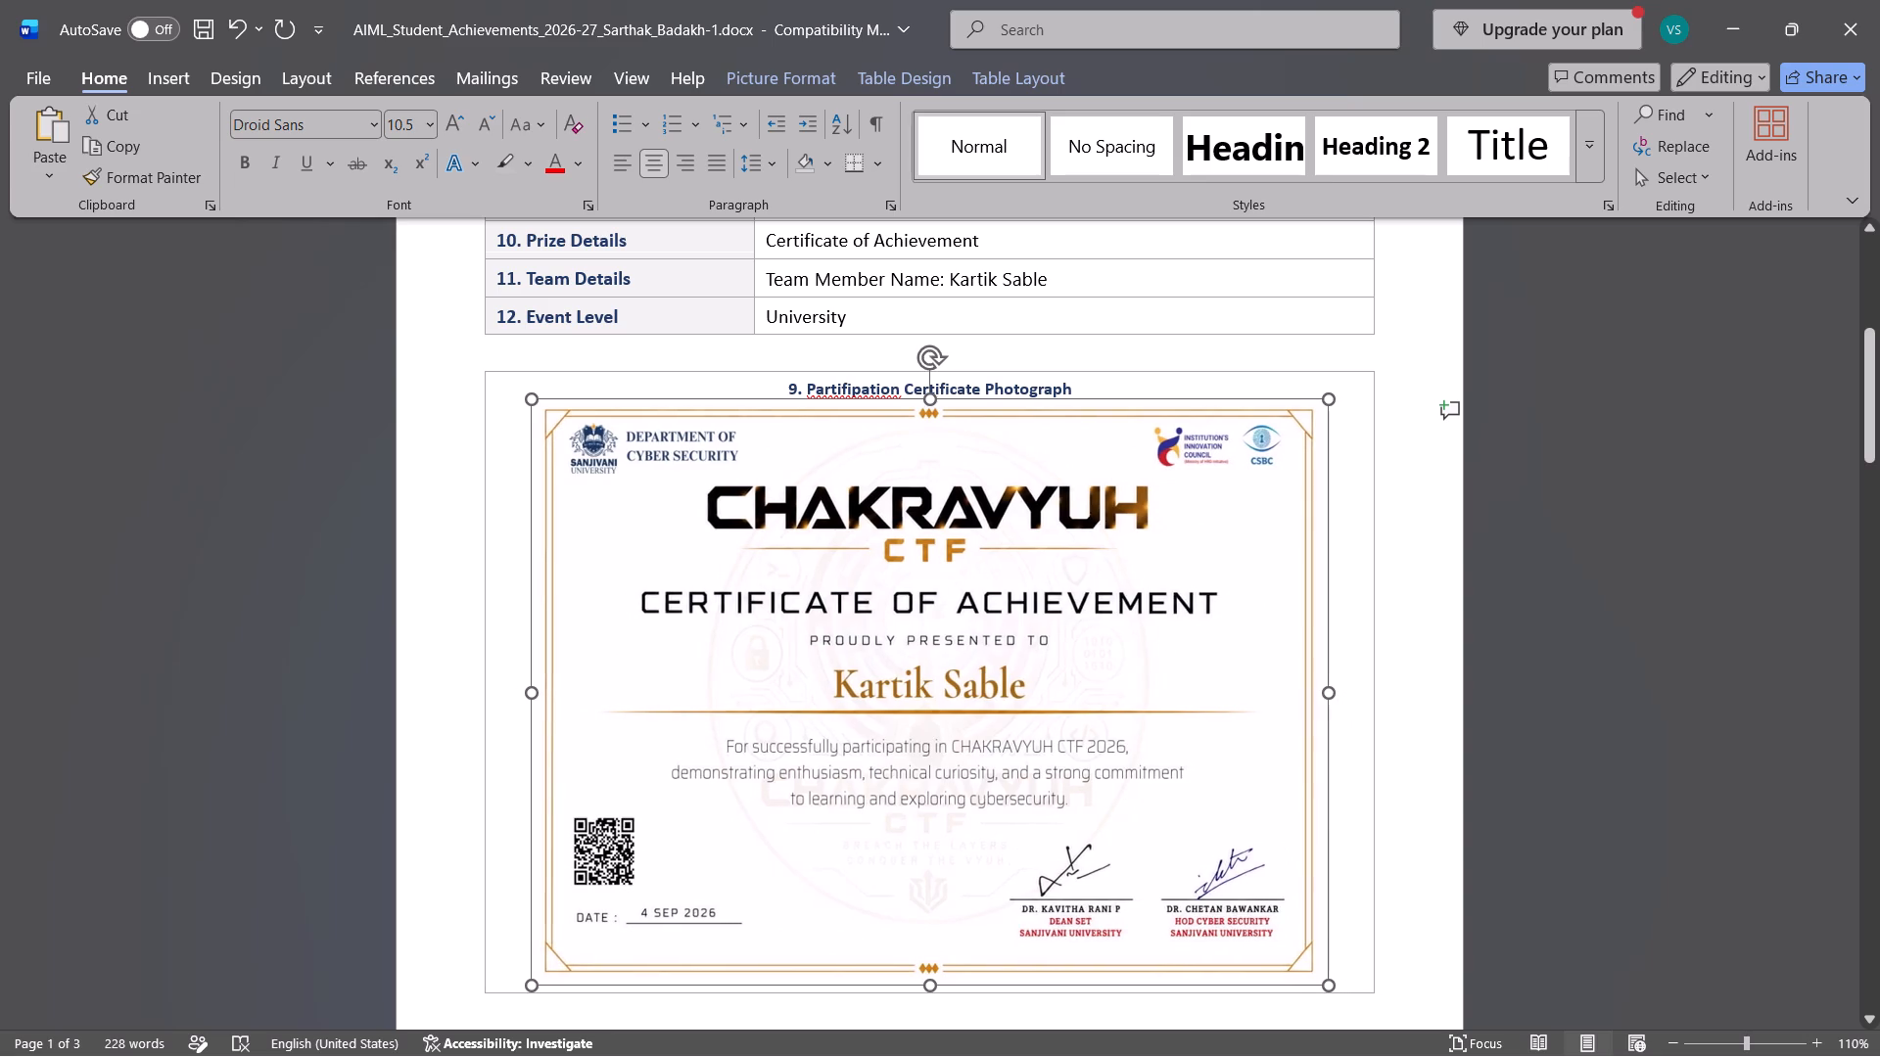
Resize the Chakravyuh CTF certificate picture on the first page, making it slightly narrower and about one-sixth shorter within its photograph frame.
{"action": "left_click_drag", "start_coordinate": [596, 702], "coordinate": [828, 670]}
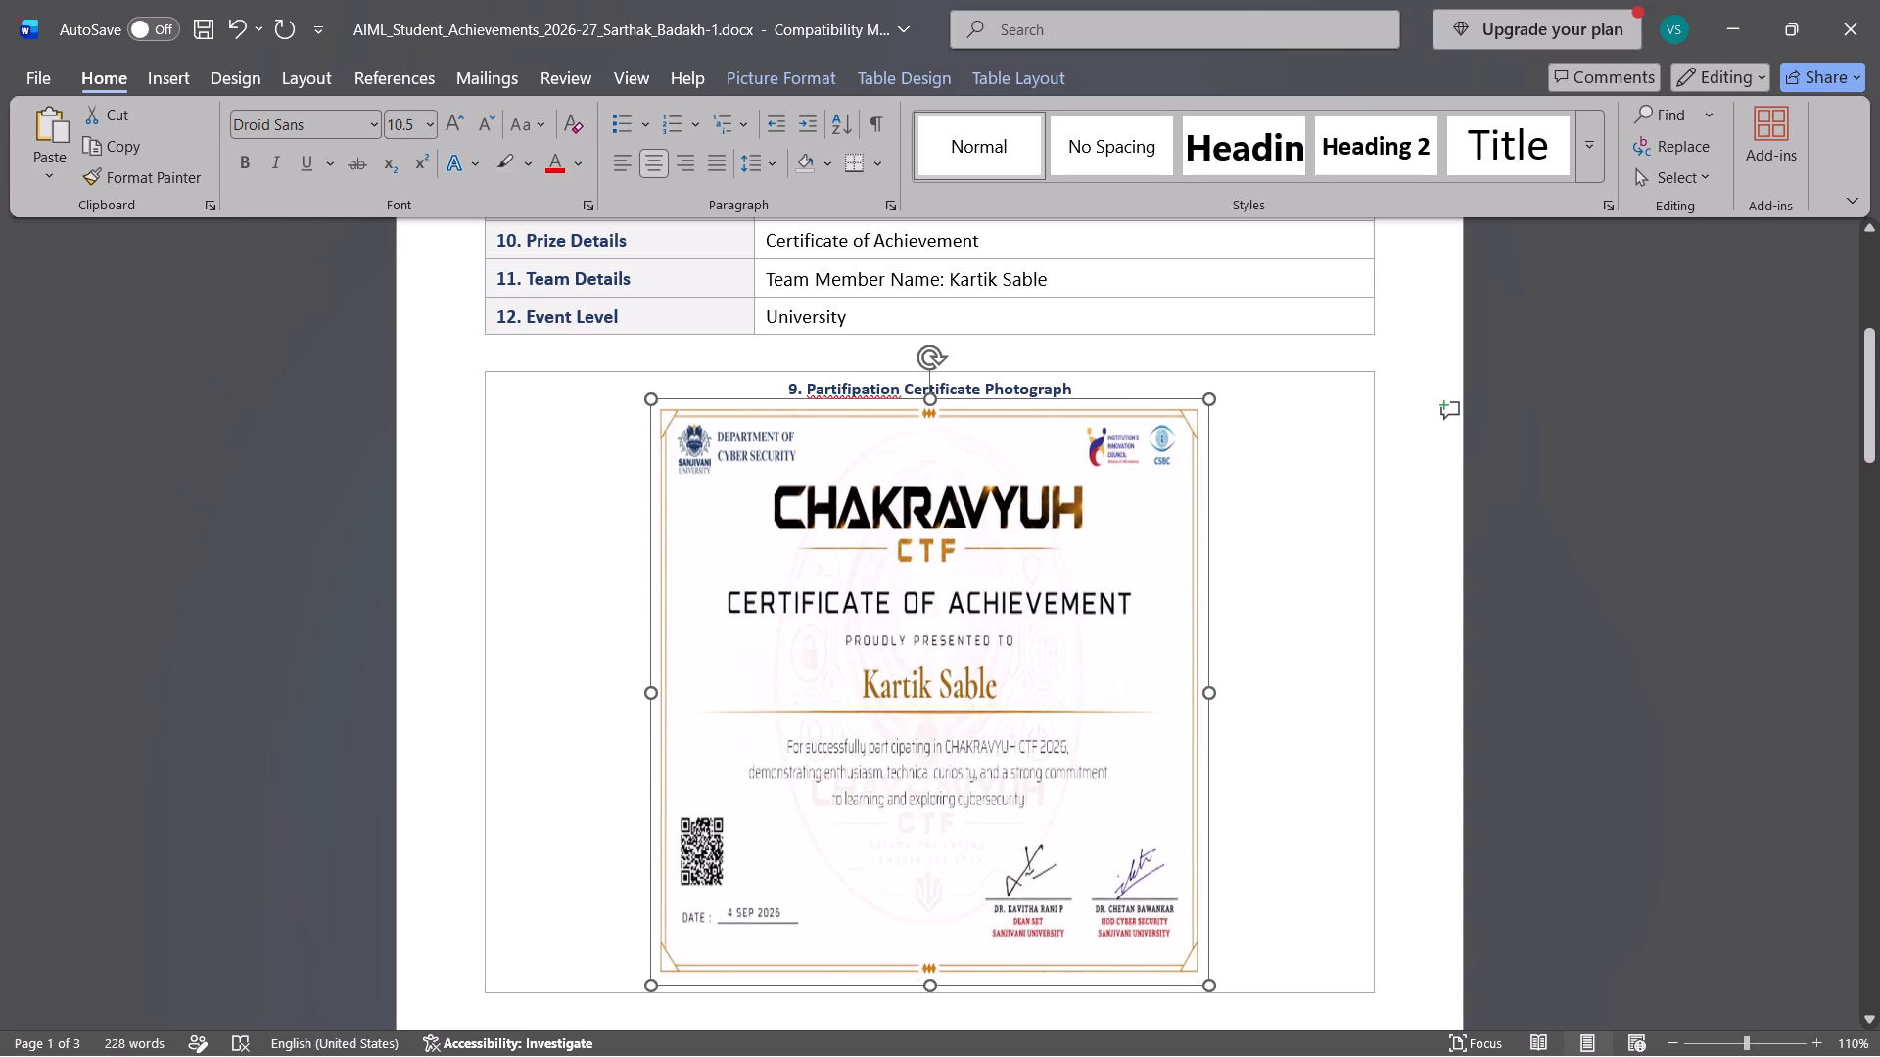
{"action": "left_click_drag", "start_coordinate": [828, 670], "coordinate": [704, 662]}
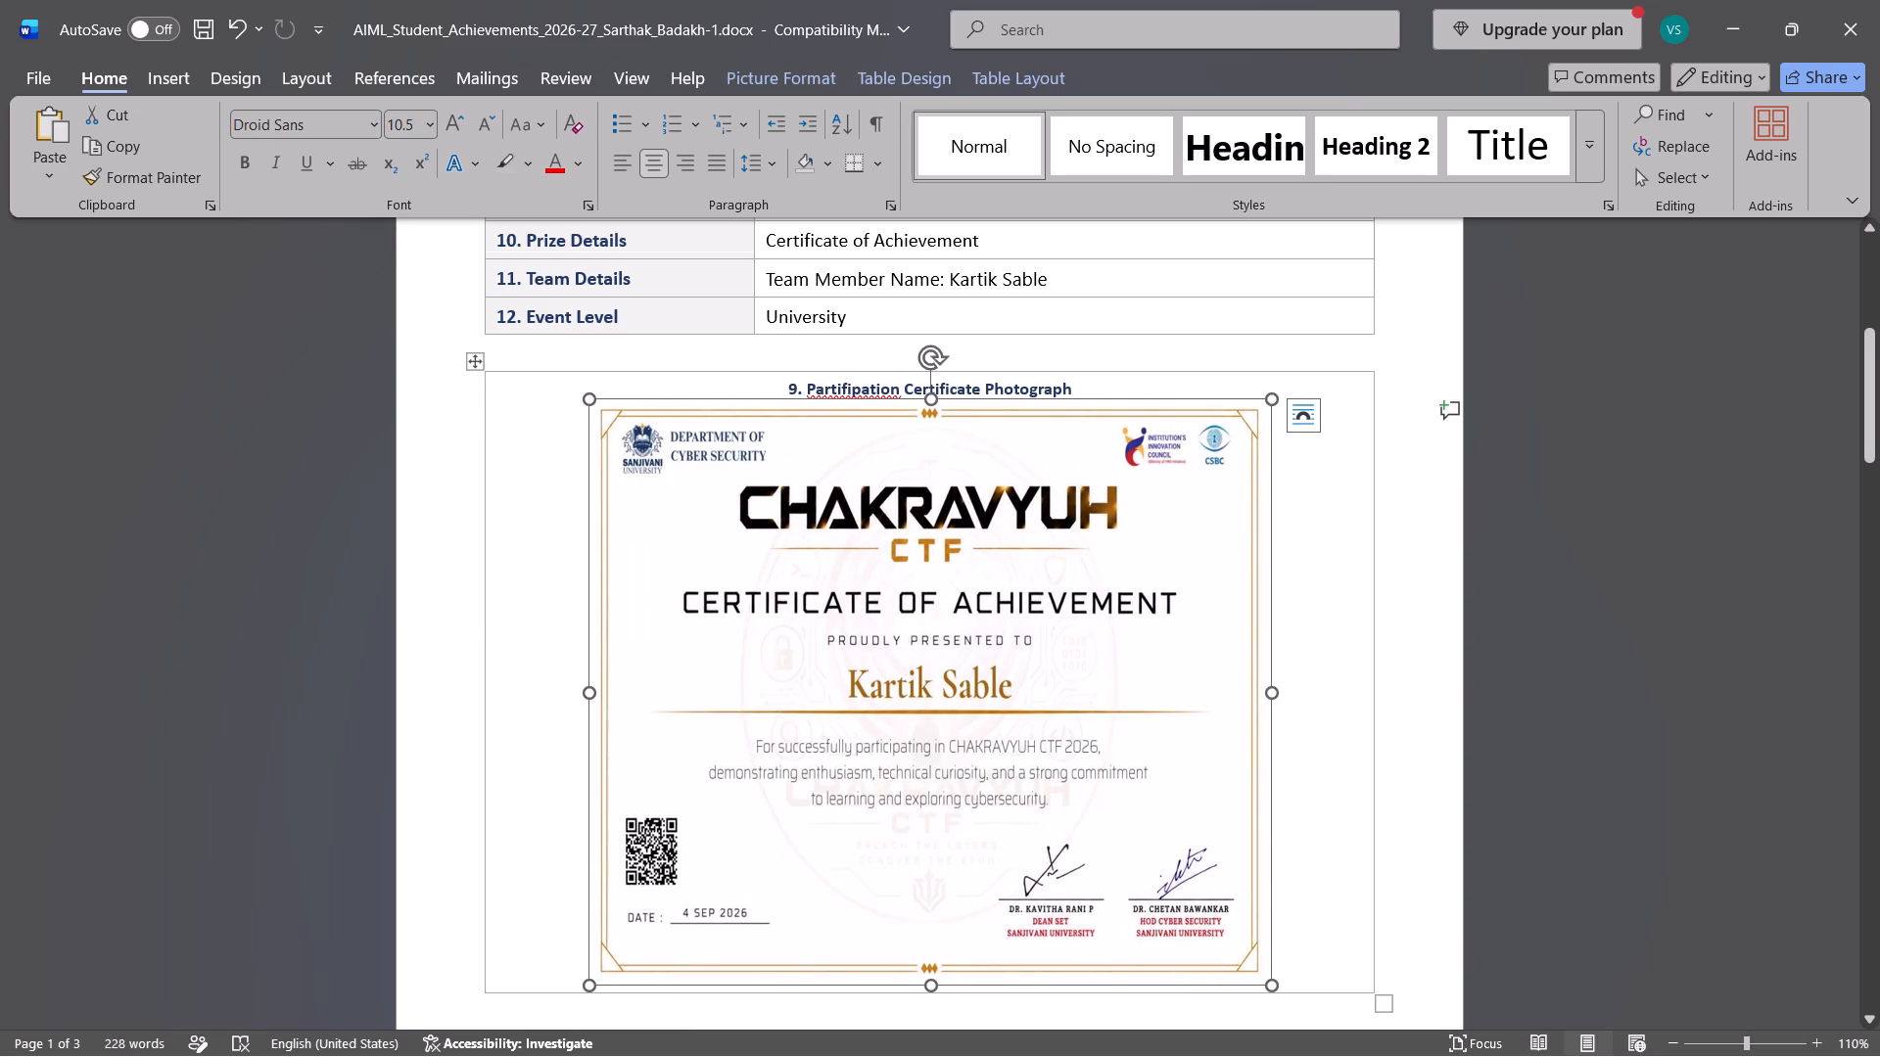
{"action": "left_click_drag", "start_coordinate": [932, 401], "coordinate": [958, 490]}
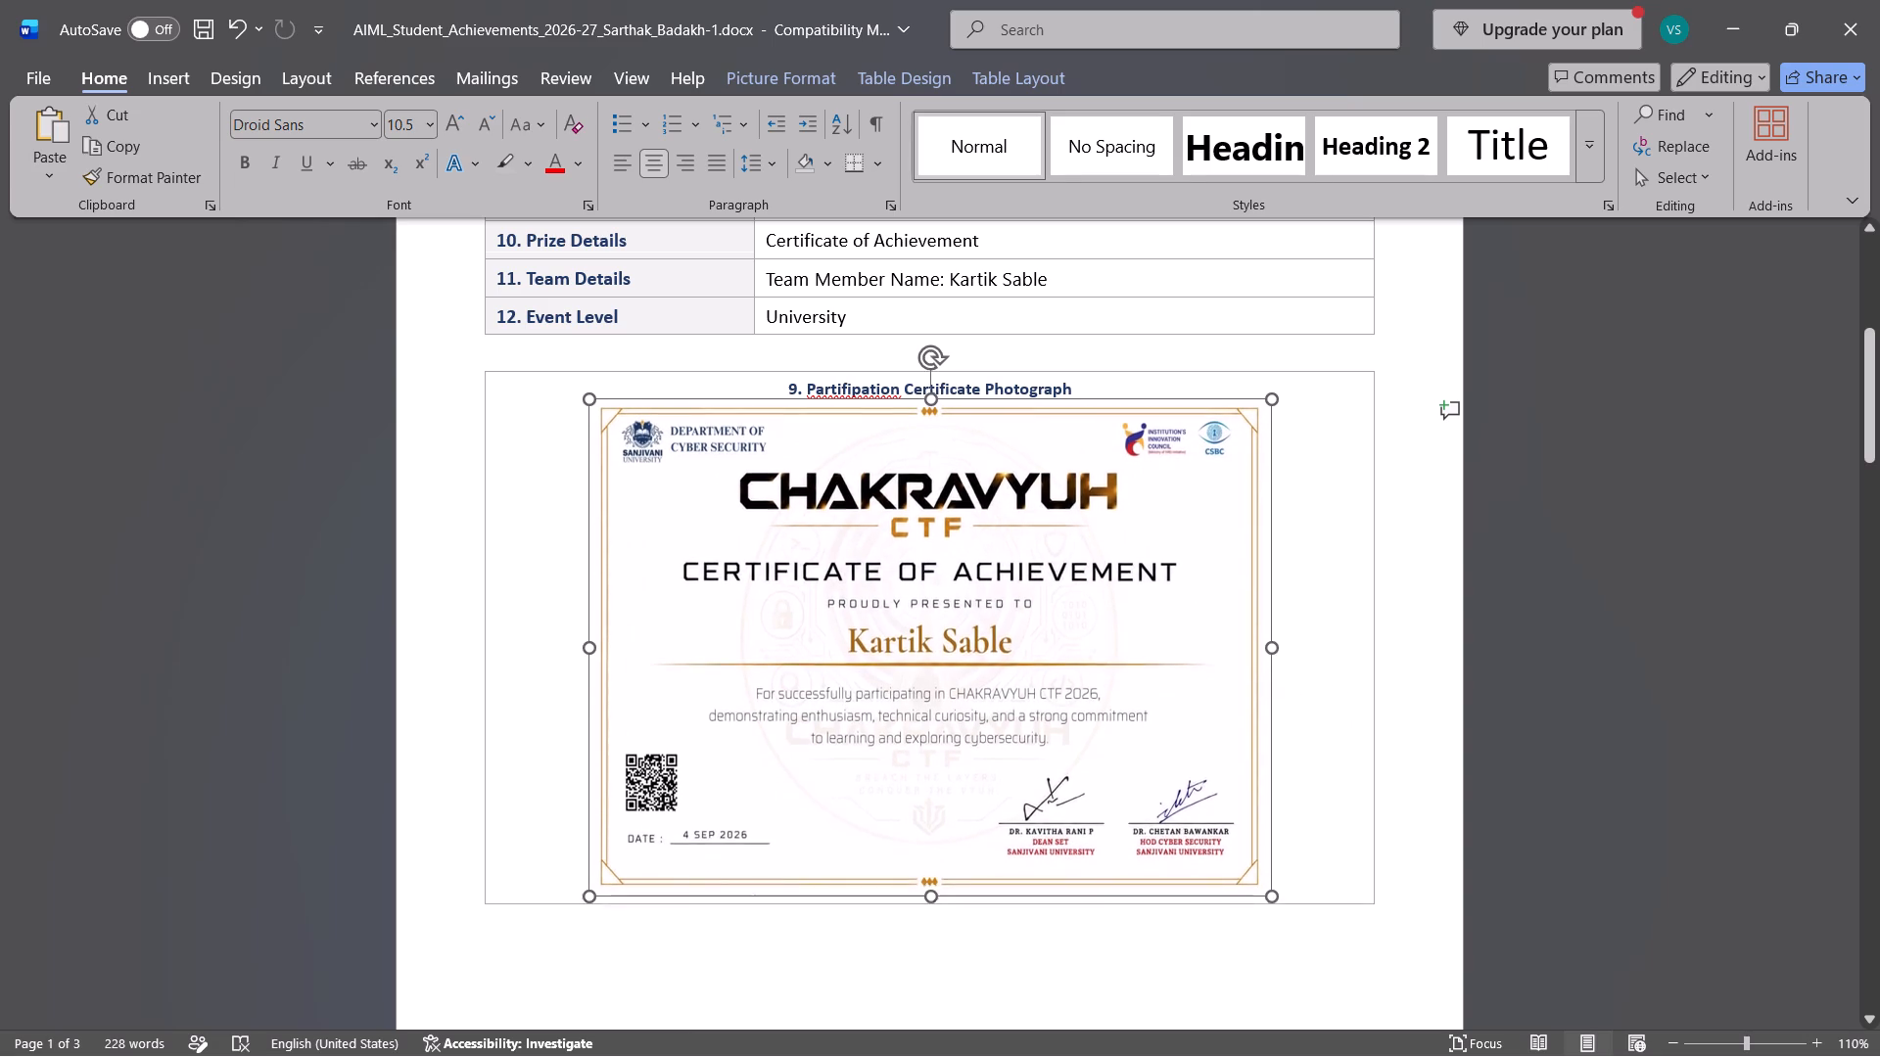
{"action": "left_click_drag", "start_coordinate": [958, 490], "coordinate": [992, 581]}
{"action": "left_click_drag", "start_coordinate": [992, 581], "coordinate": [1243, 556]}
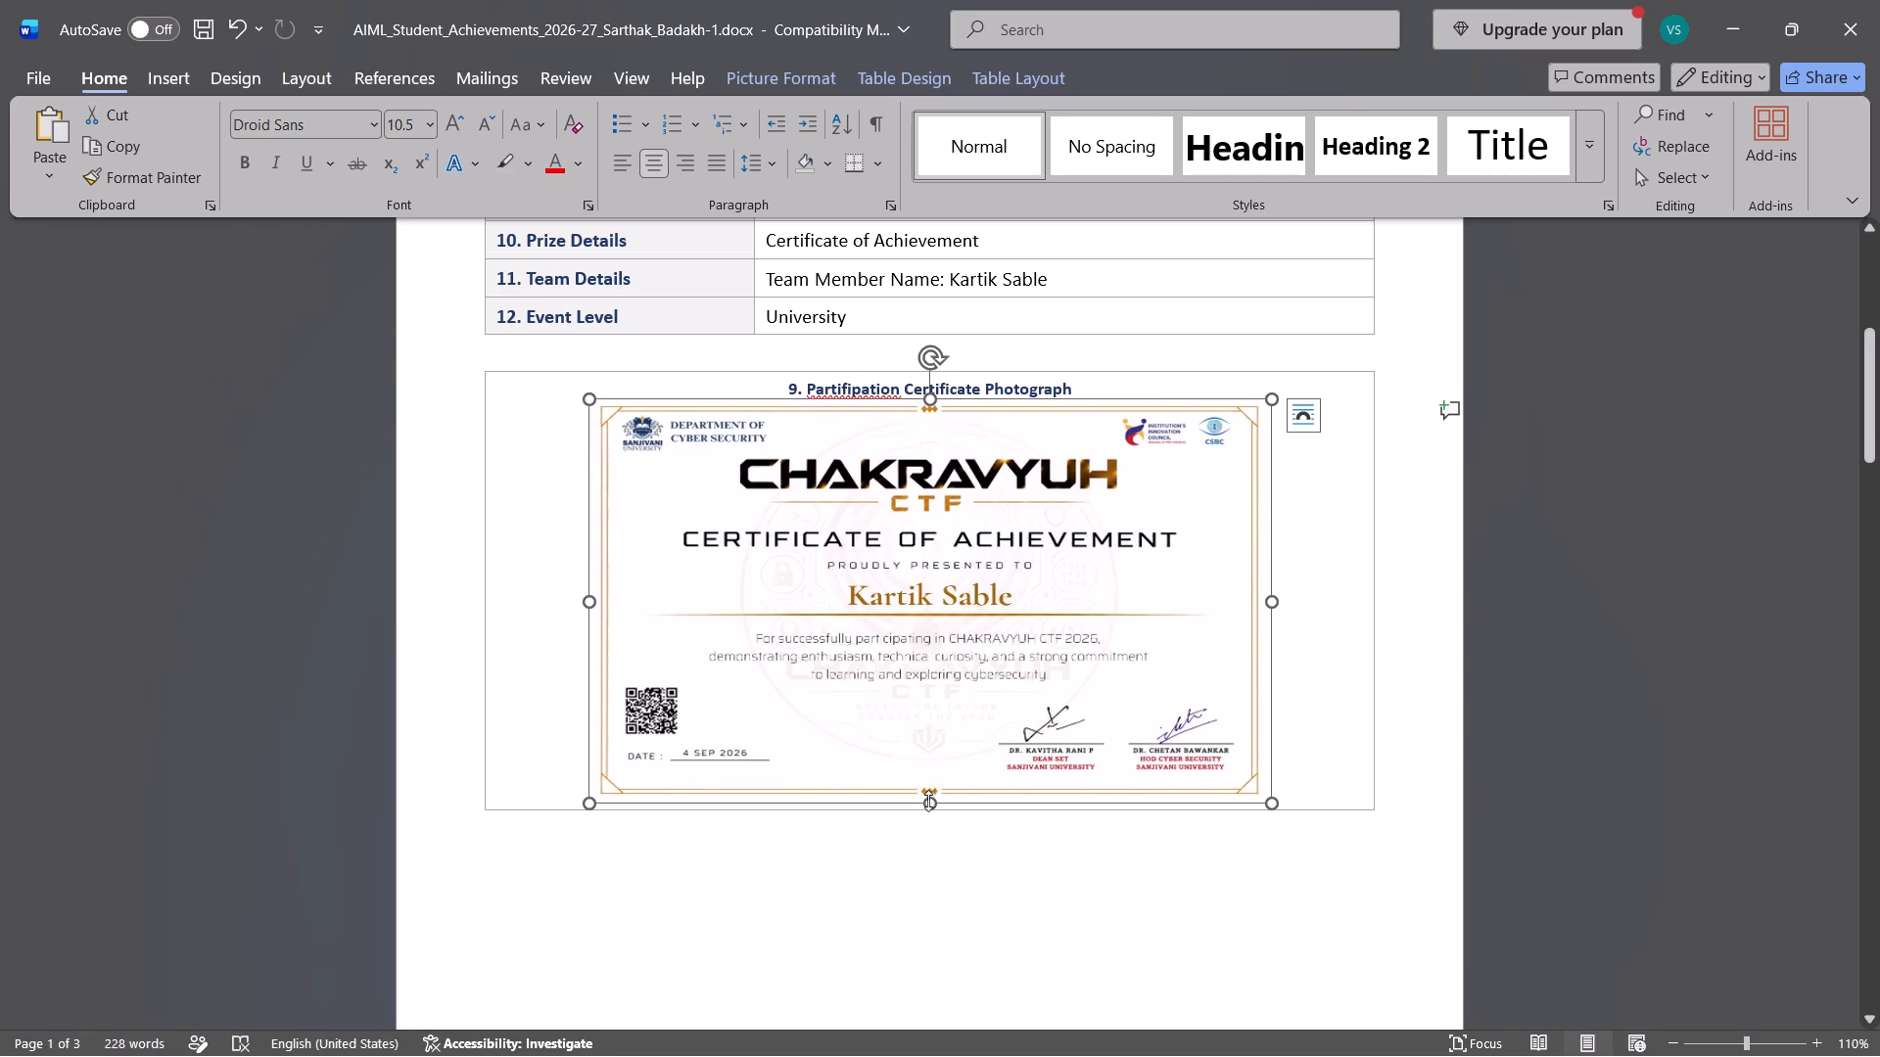
{"action": "left_click_drag", "start_coordinate": [932, 801], "coordinate": [925, 780]}
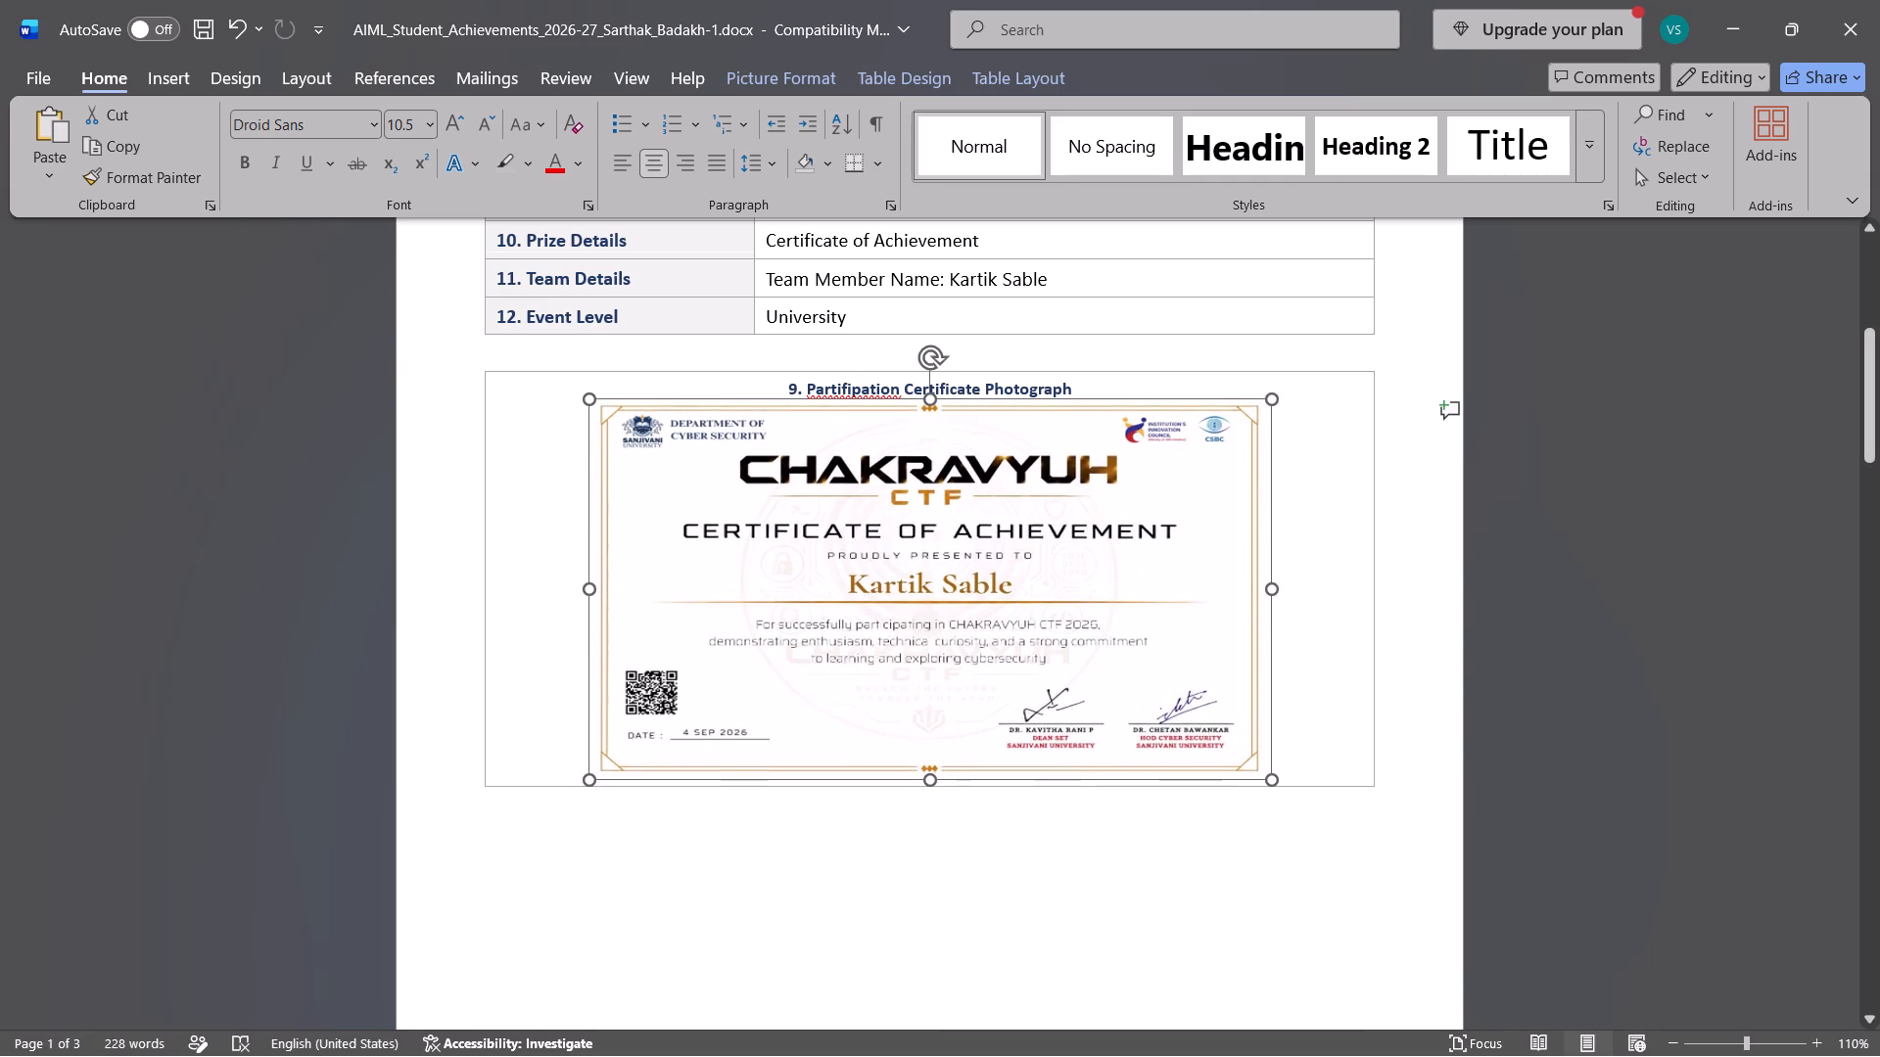
{"action": "left_click_drag", "start_coordinate": [925, 780], "coordinate": [928, 782]}
{"action": "left_click", "coordinate": [941, 519]}
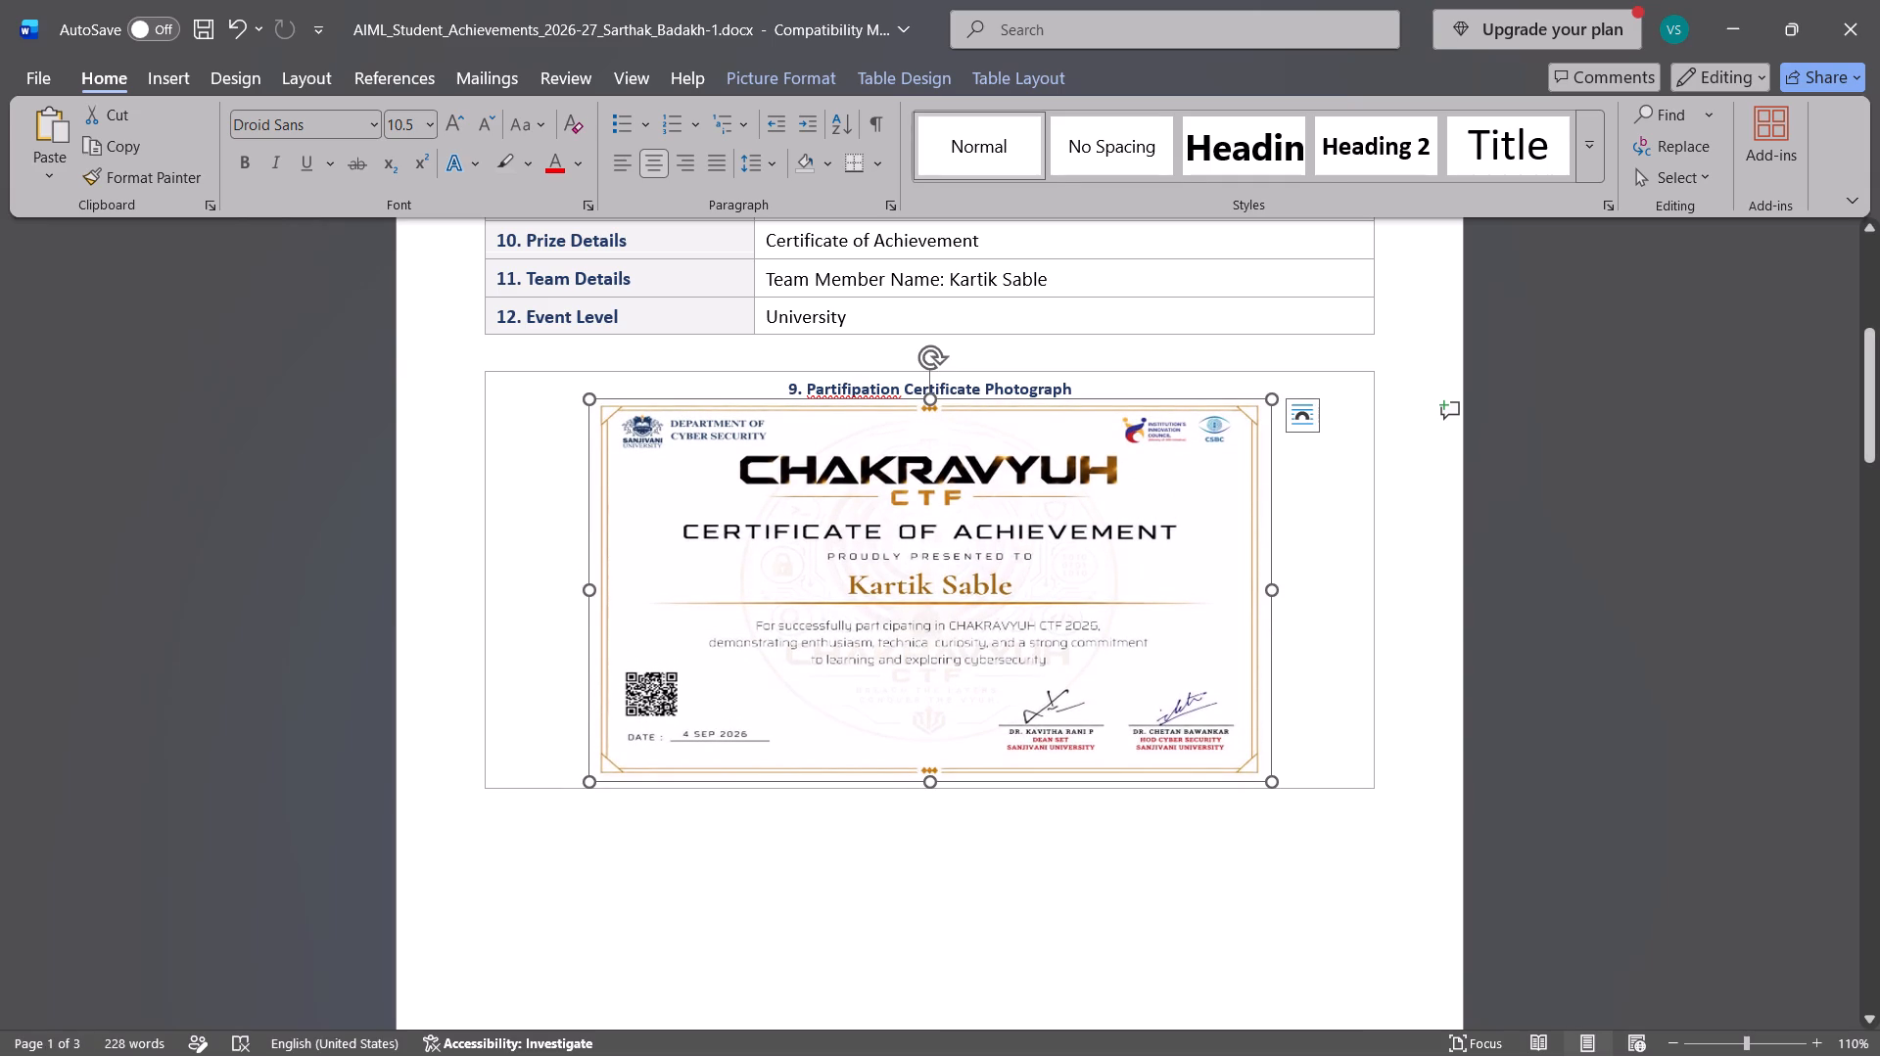
{"action": "scroll", "coordinate": [941, 519], "scroll_direction": "up", "scroll_amount": 2}
{"action": "scroll", "coordinate": [941, 519], "scroll_direction": "down", "scroll_amount": 1}
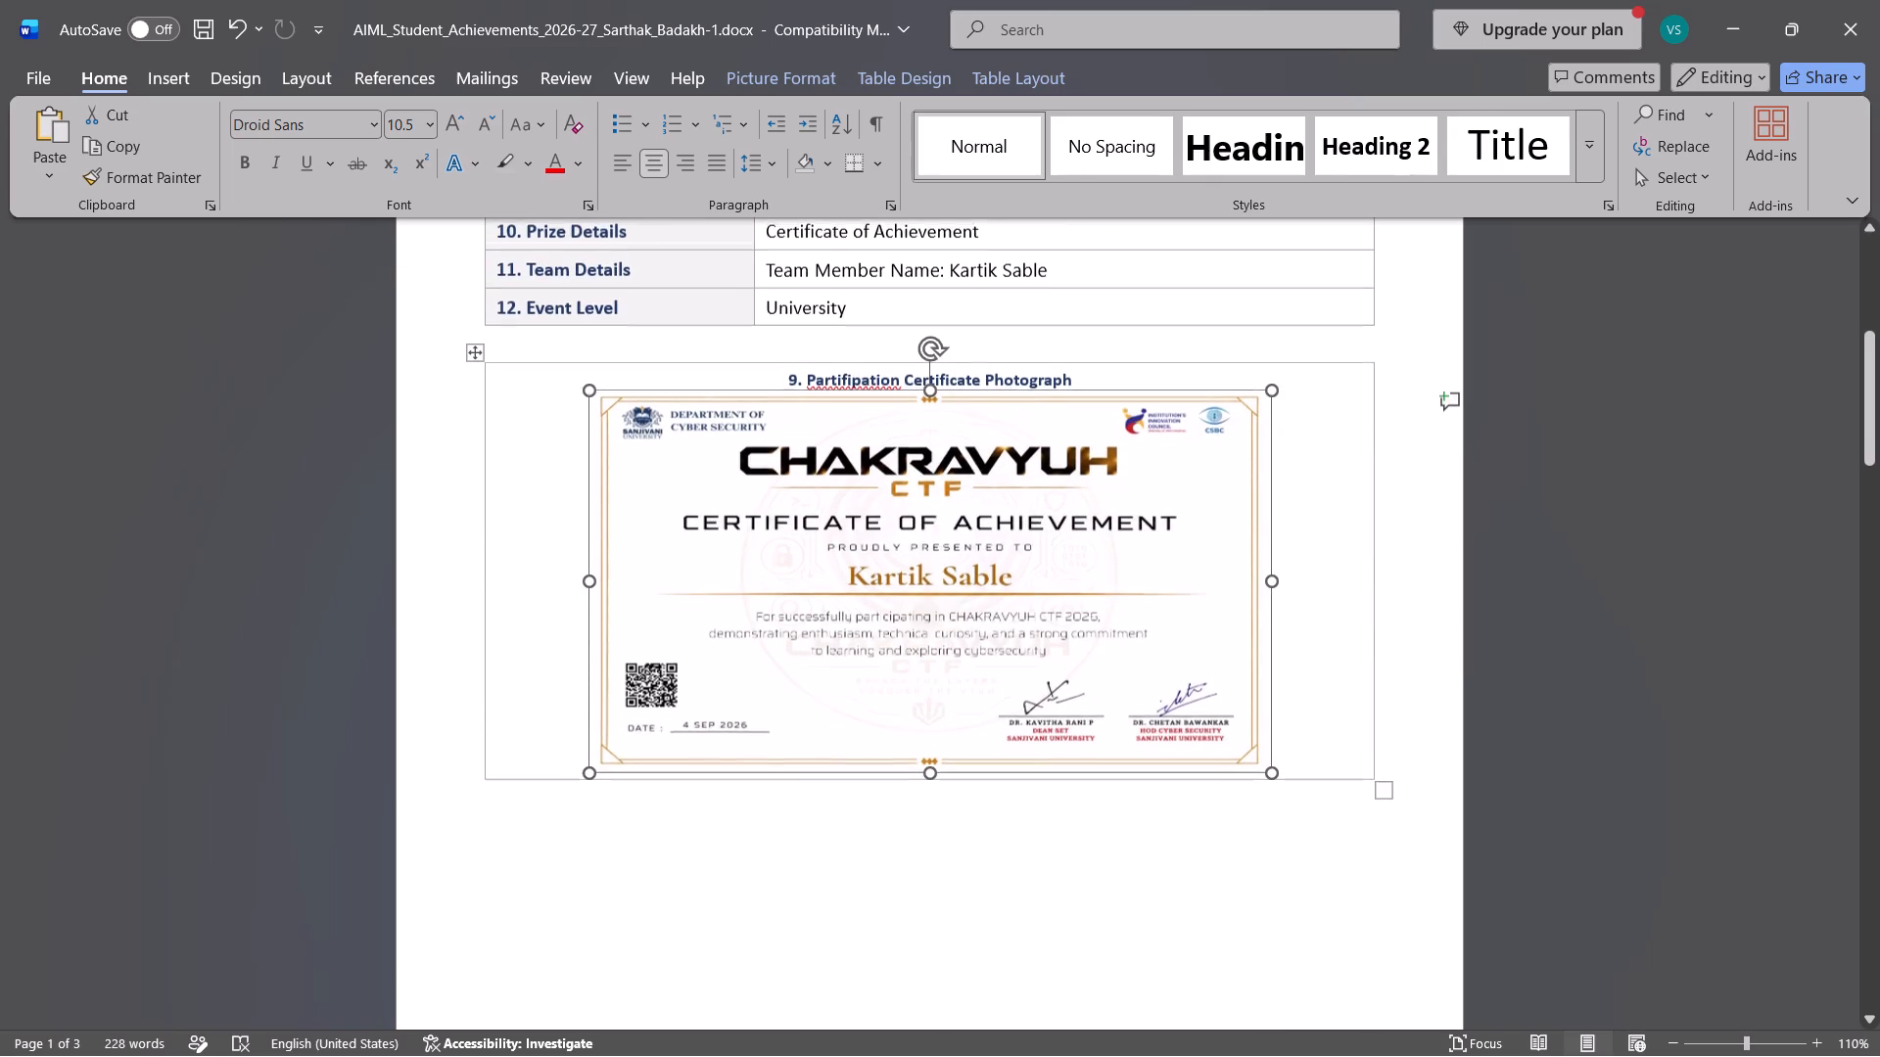
{"action": "left_click", "coordinate": [941, 519]}
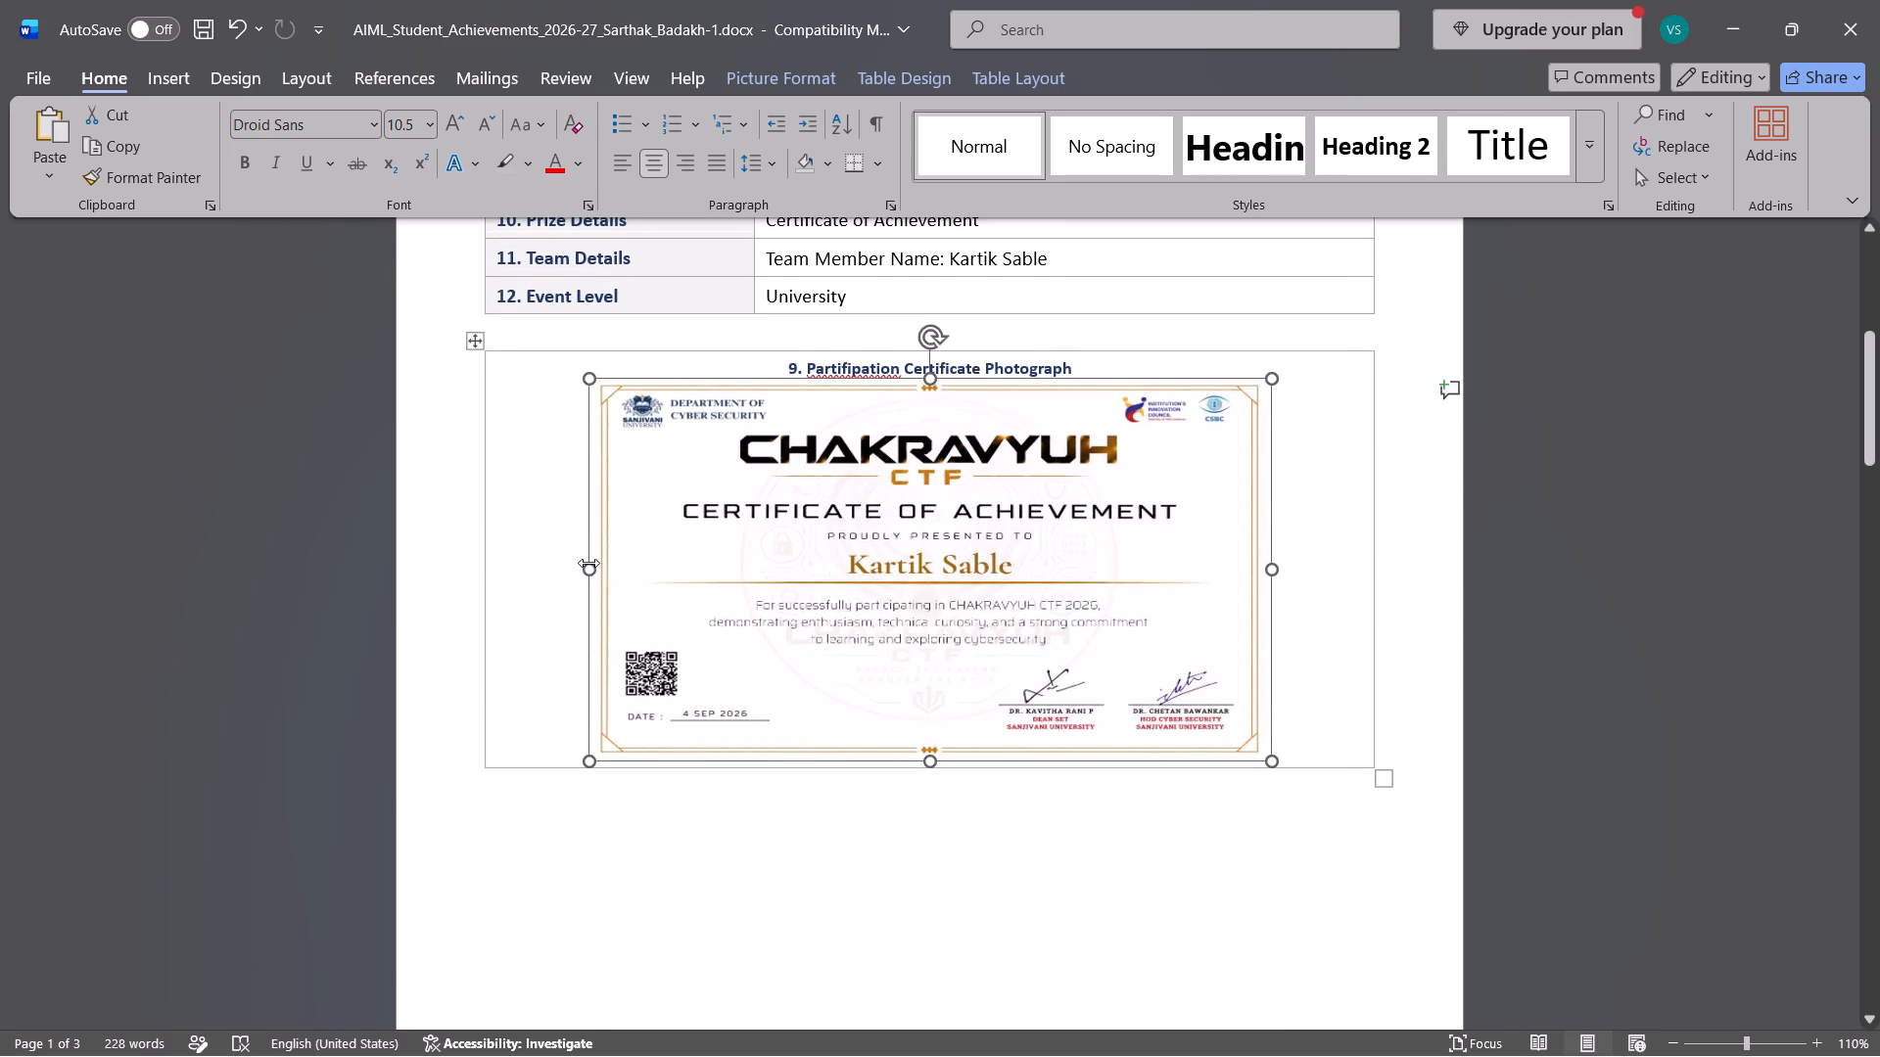
{"action": "left_click_drag", "start_coordinate": [588, 563], "coordinate": [607, 568]}
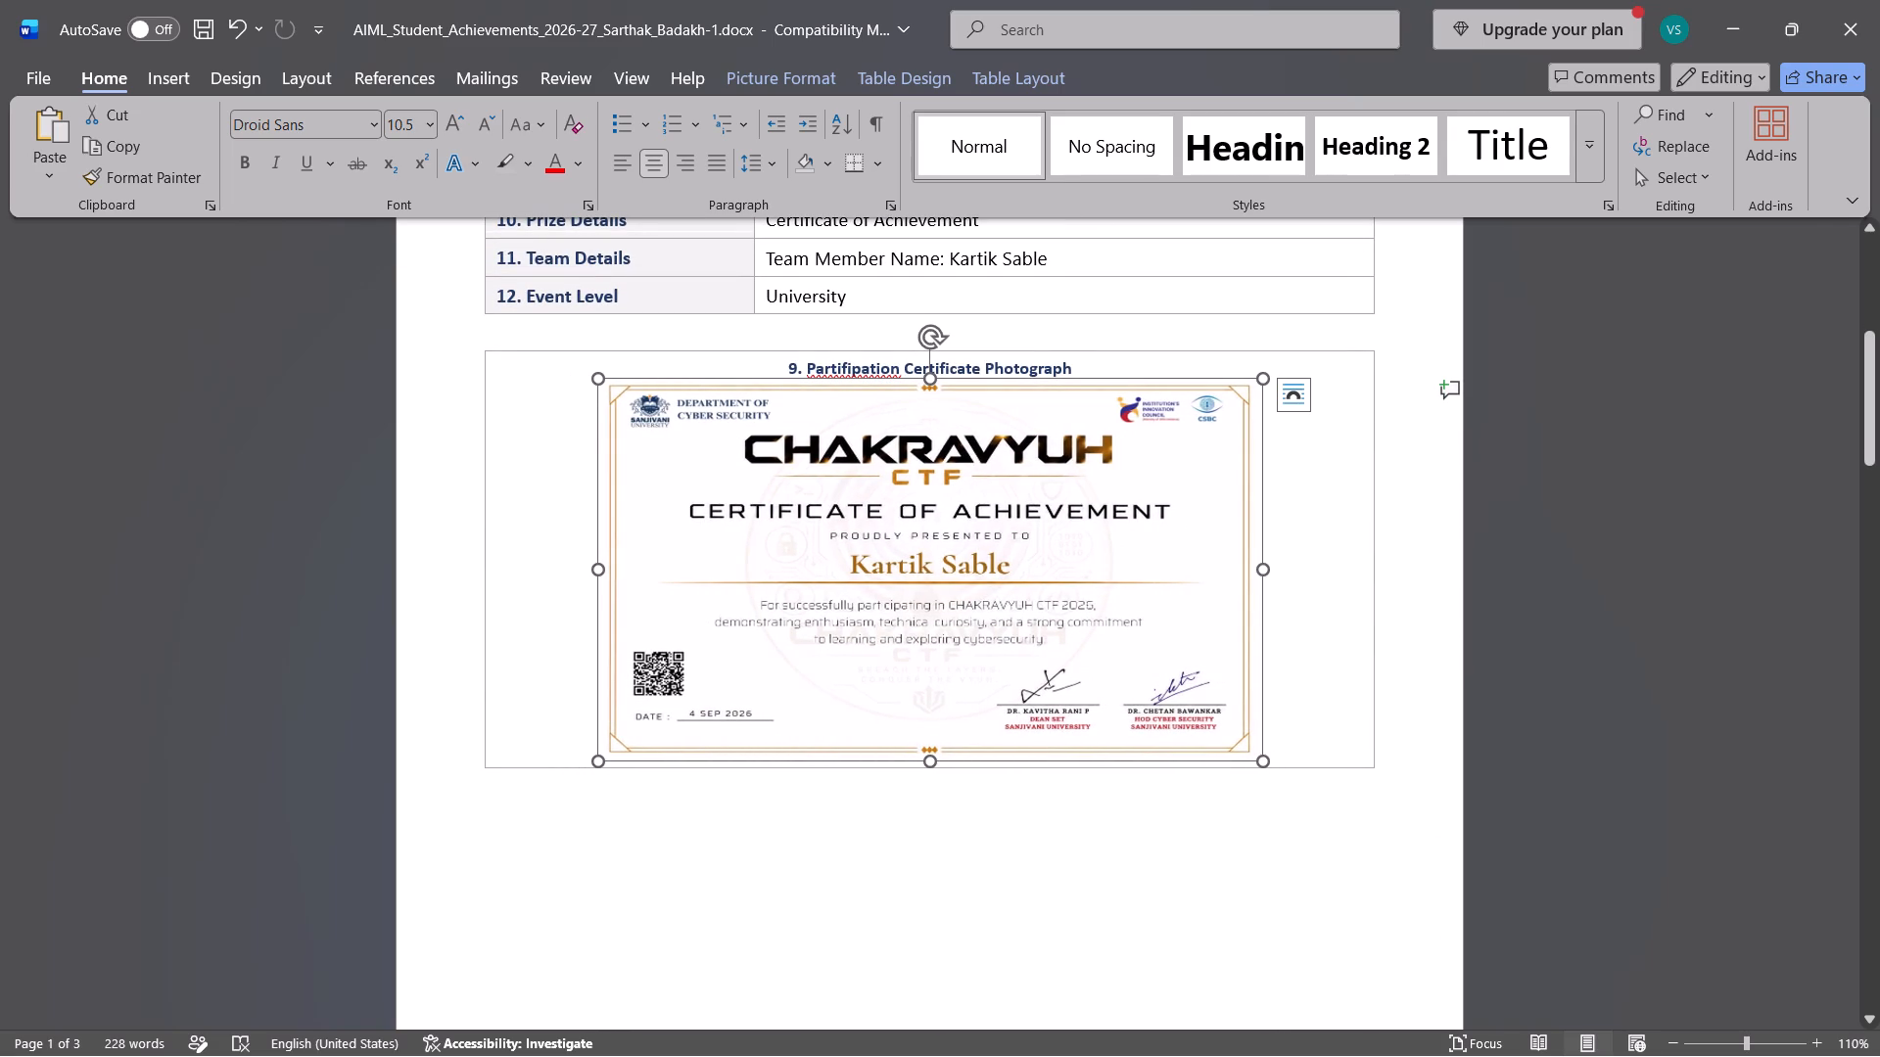
{"action": "left_click_drag", "start_coordinate": [930, 757], "coordinate": [949, 808]}
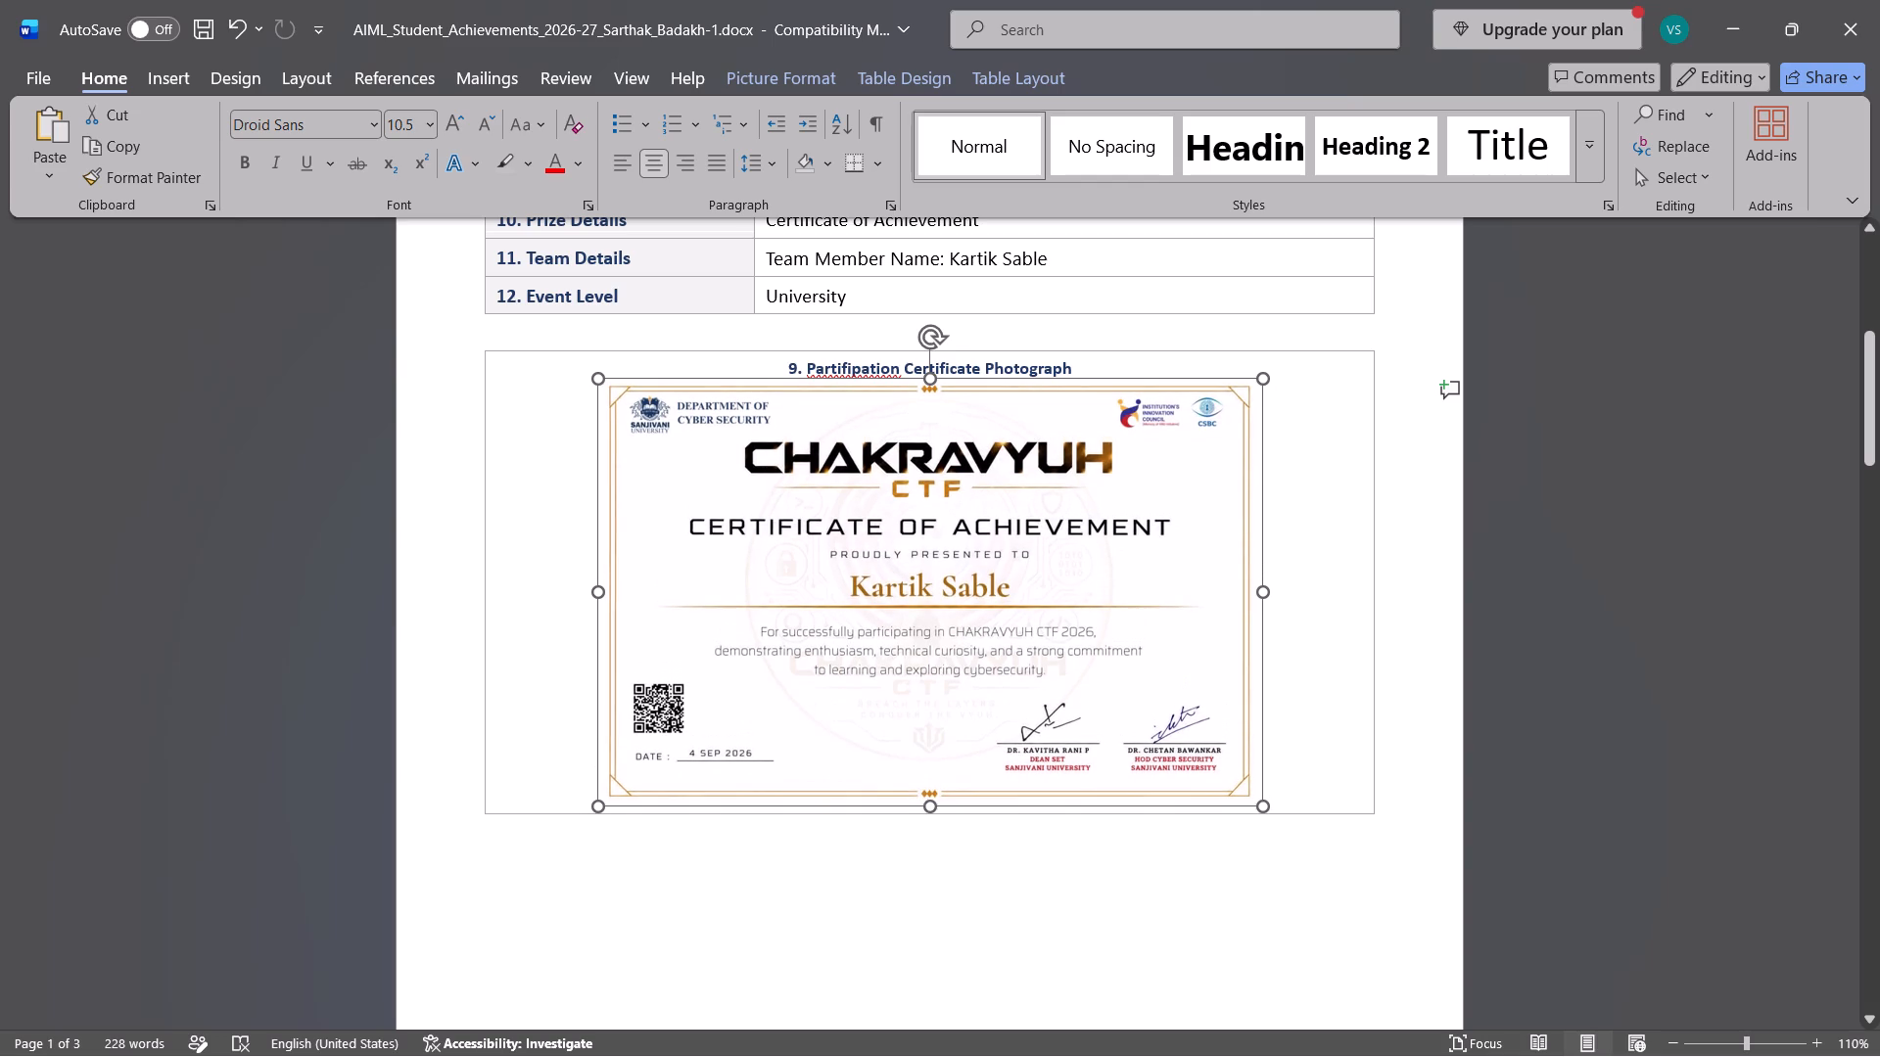
{"action": "left_click_drag", "start_coordinate": [949, 808], "coordinate": [963, 867]}
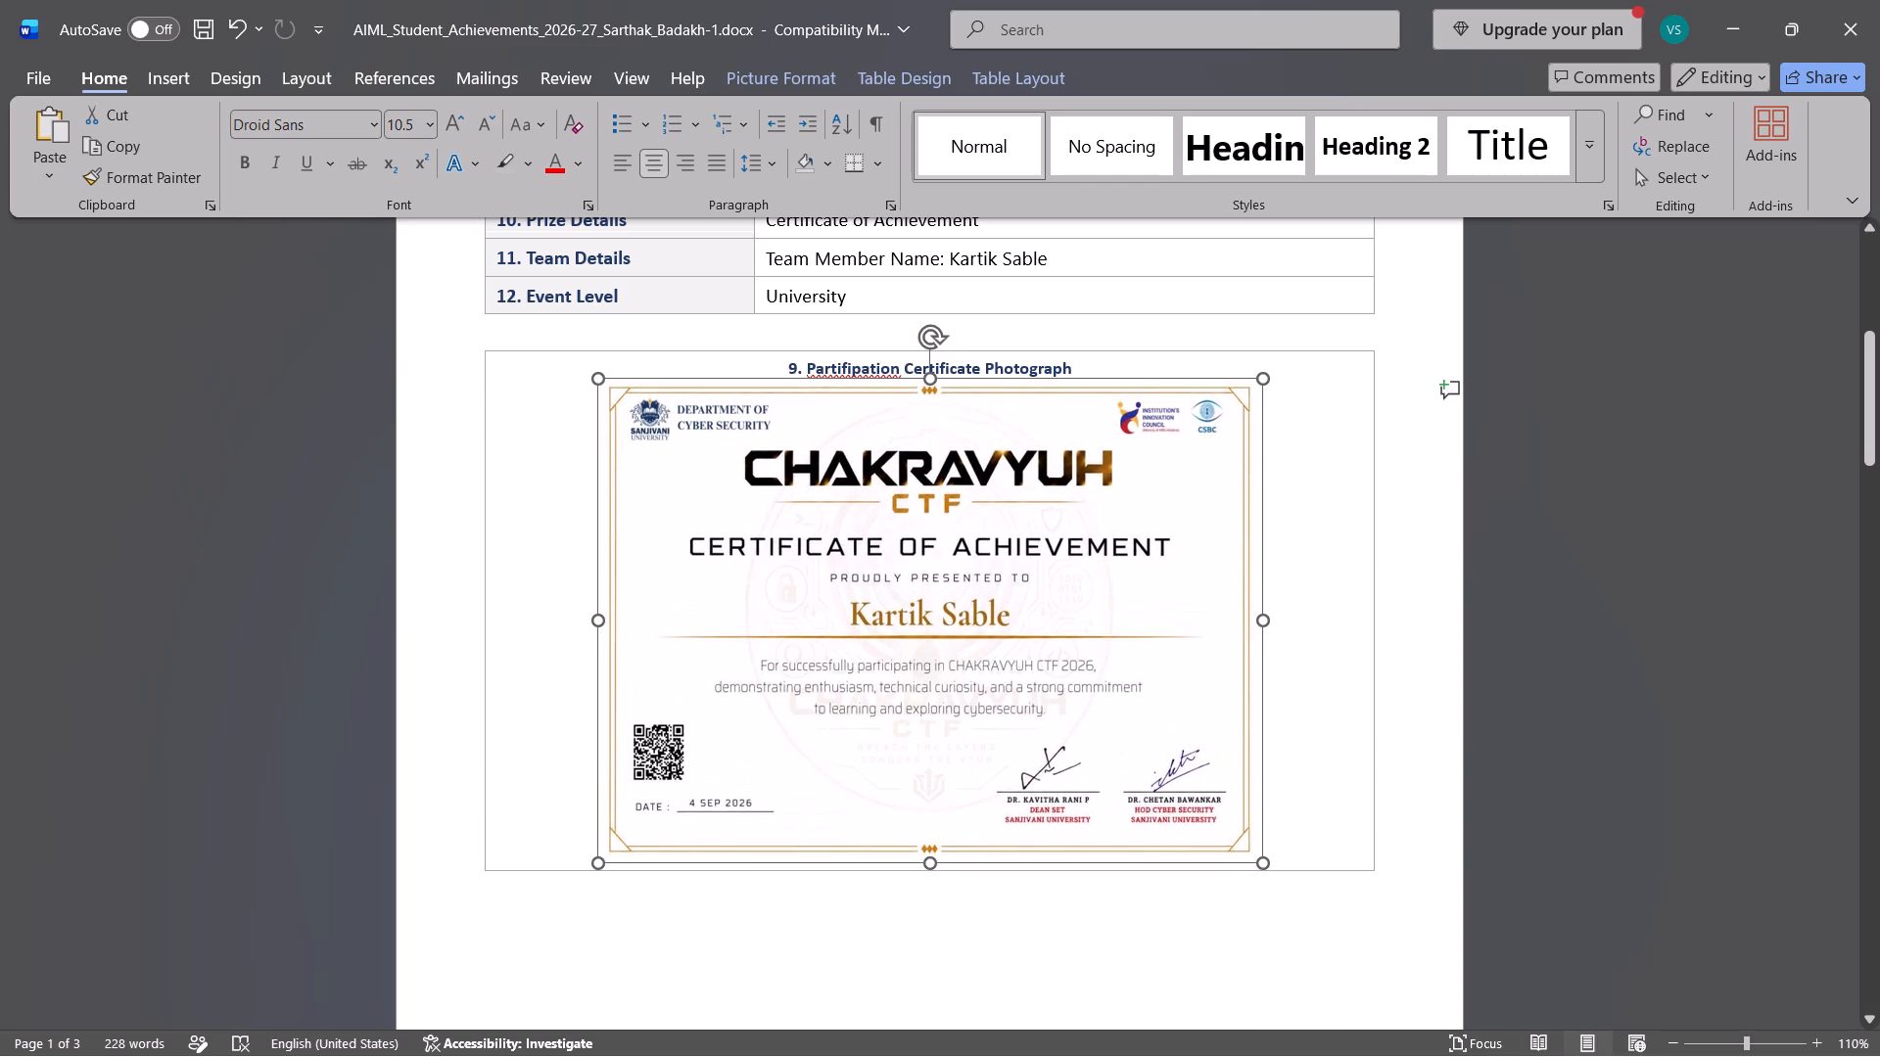
{"action": "left_click_drag", "start_coordinate": [963, 867], "coordinate": [963, 868]}
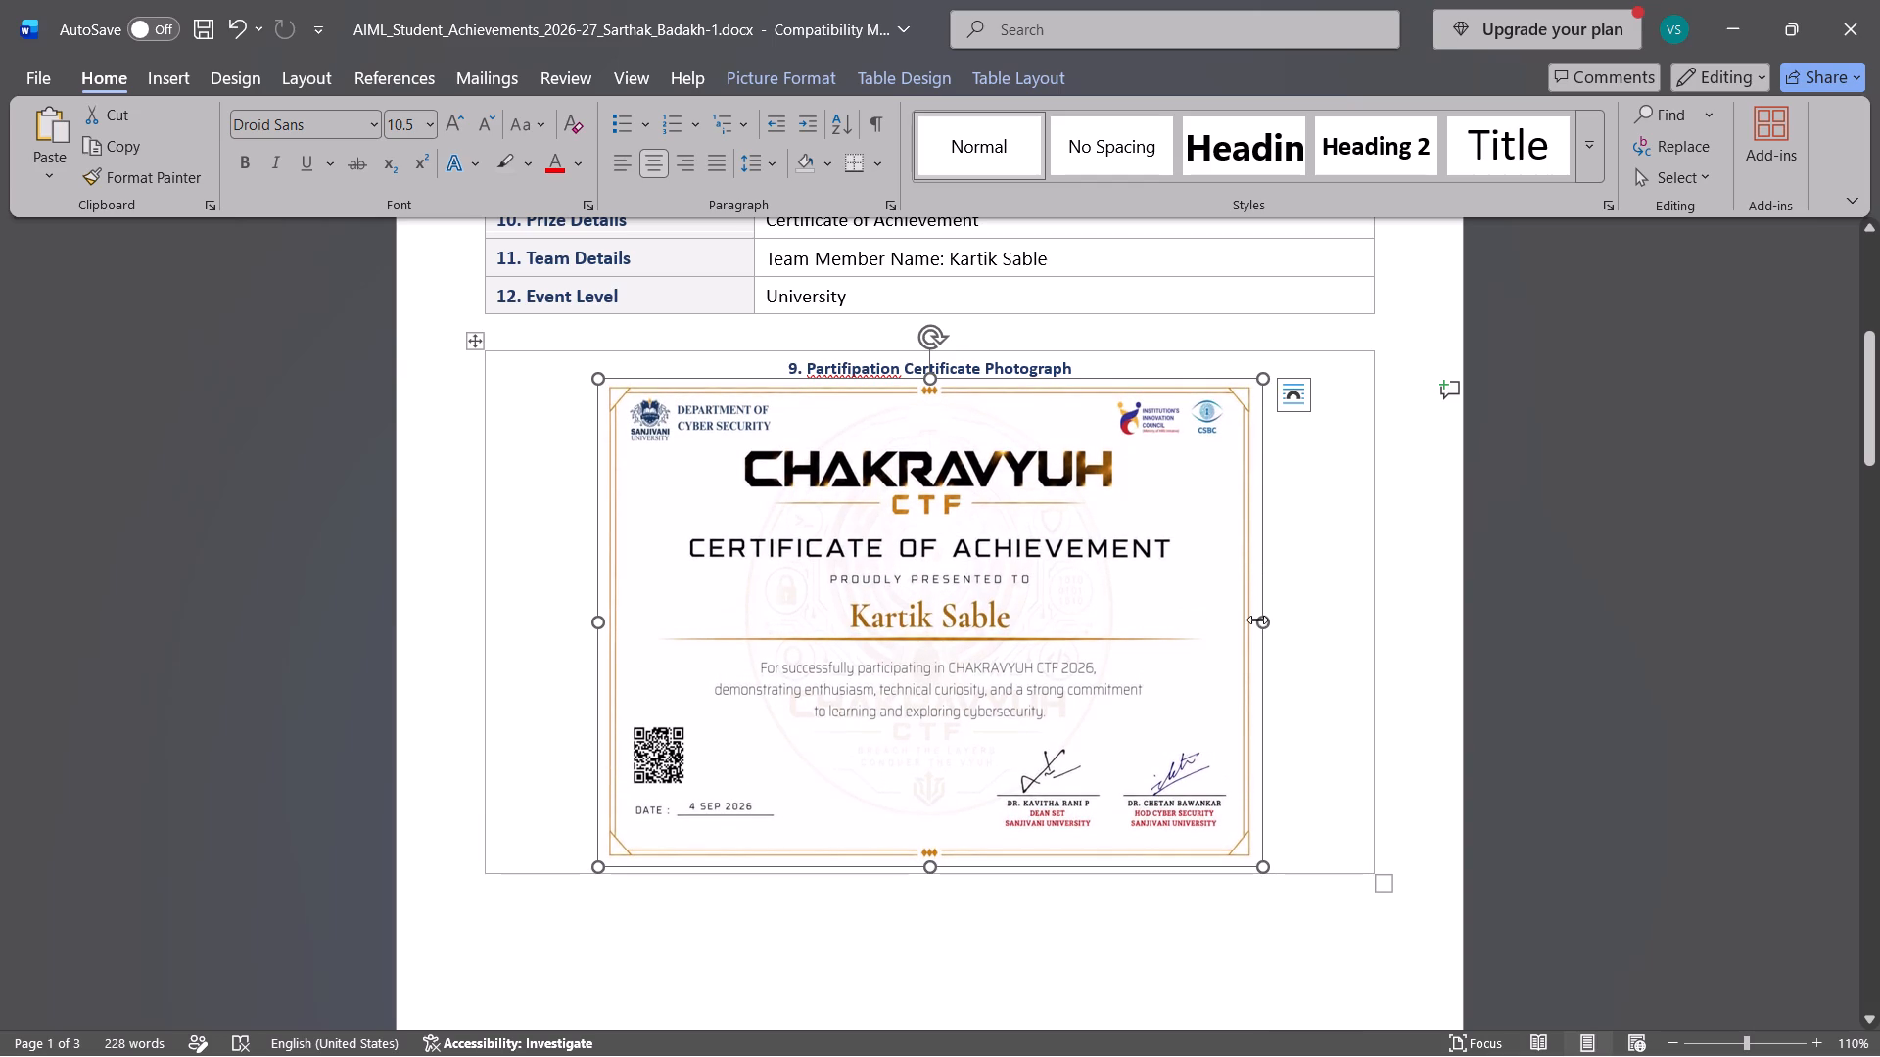
{"action": "left_click_drag", "start_coordinate": [1257, 619], "coordinate": [1371, 621]}
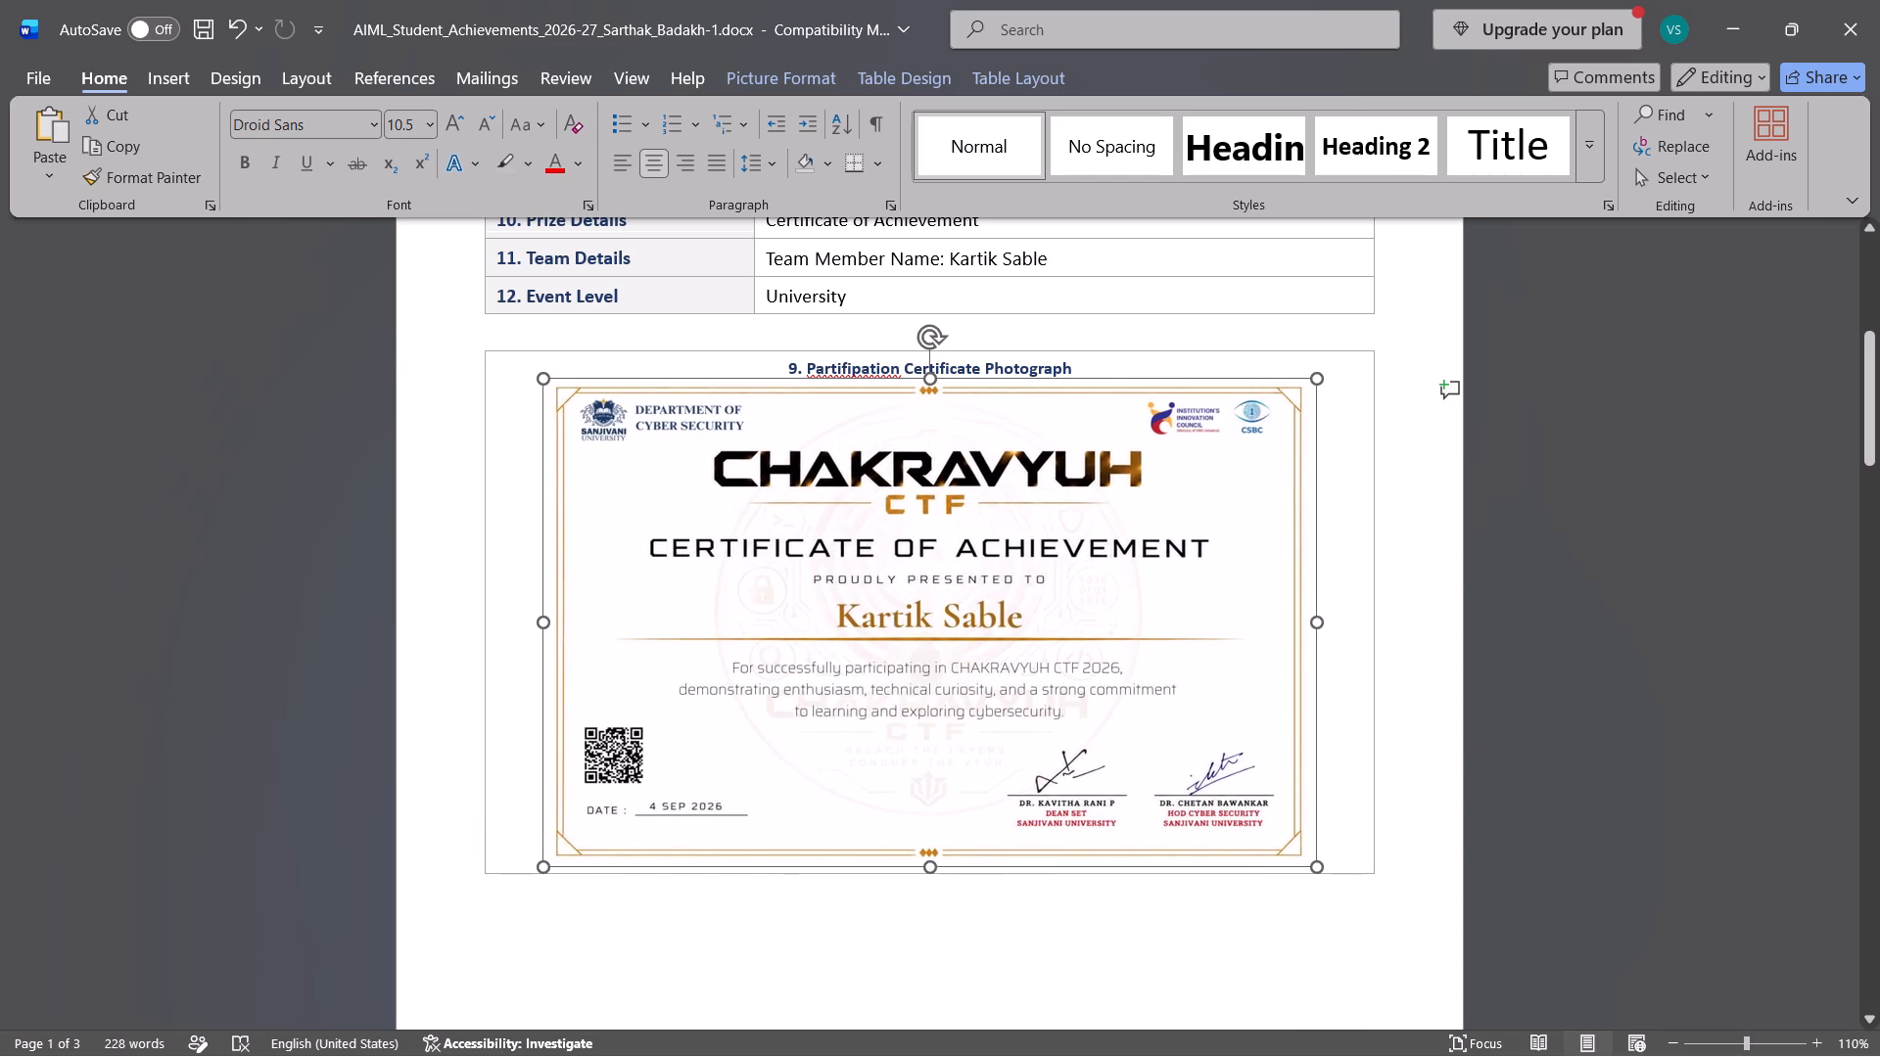
{"action": "left_click_drag", "start_coordinate": [1371, 621], "coordinate": [1372, 622]}
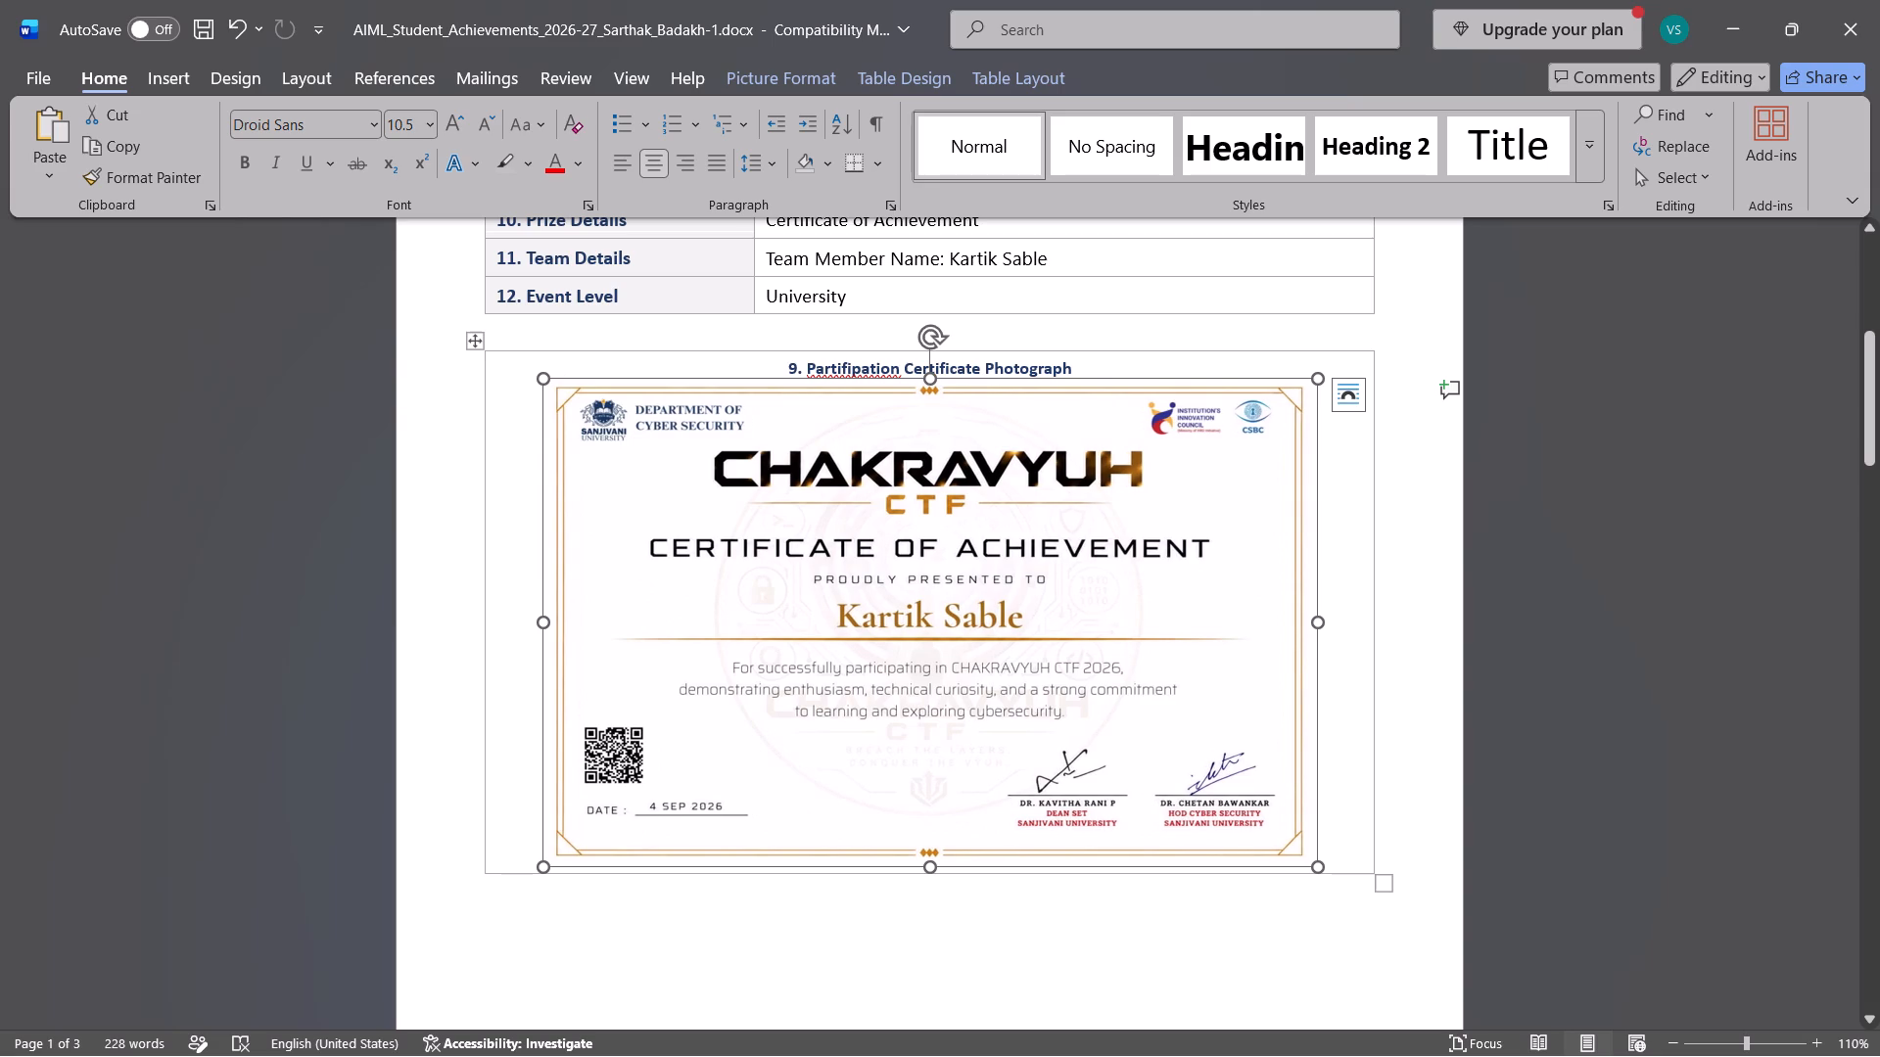
{"action": "left_click", "coordinate": [1372, 622]}
{"action": "left_click", "coordinate": [1077, 943]}
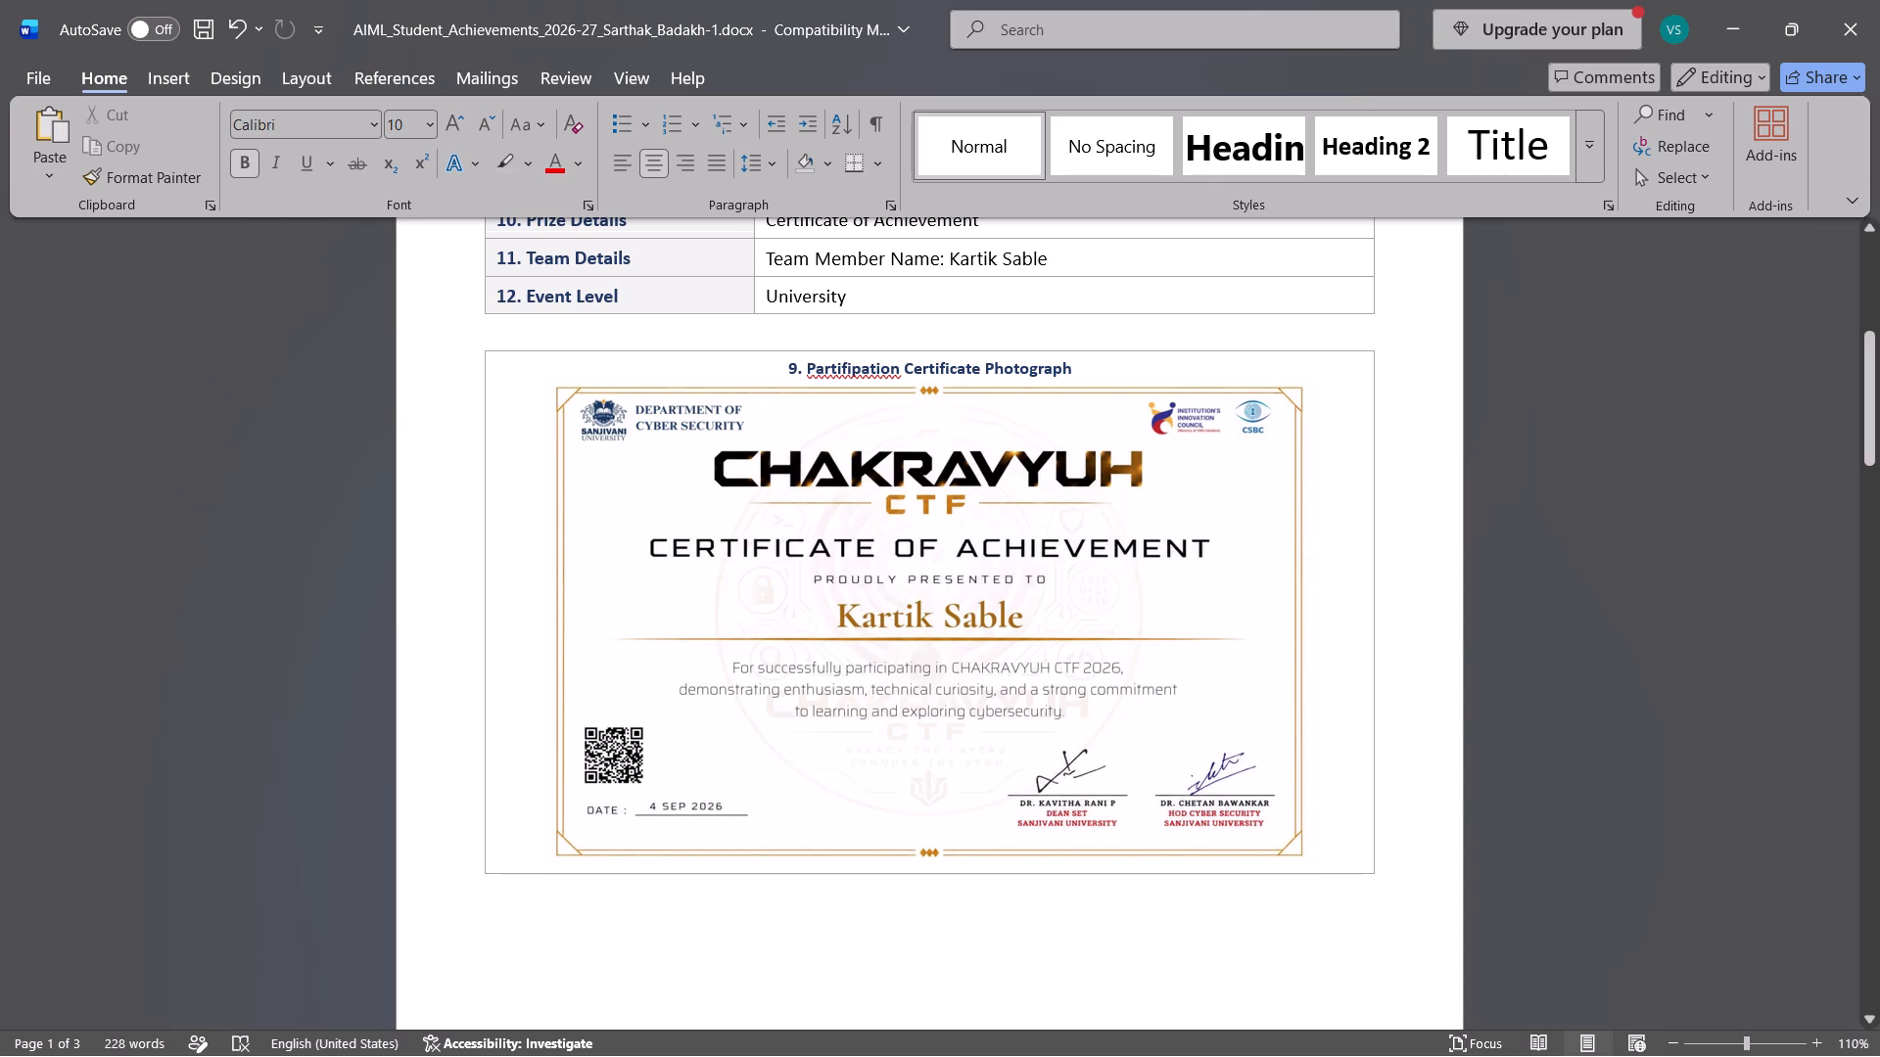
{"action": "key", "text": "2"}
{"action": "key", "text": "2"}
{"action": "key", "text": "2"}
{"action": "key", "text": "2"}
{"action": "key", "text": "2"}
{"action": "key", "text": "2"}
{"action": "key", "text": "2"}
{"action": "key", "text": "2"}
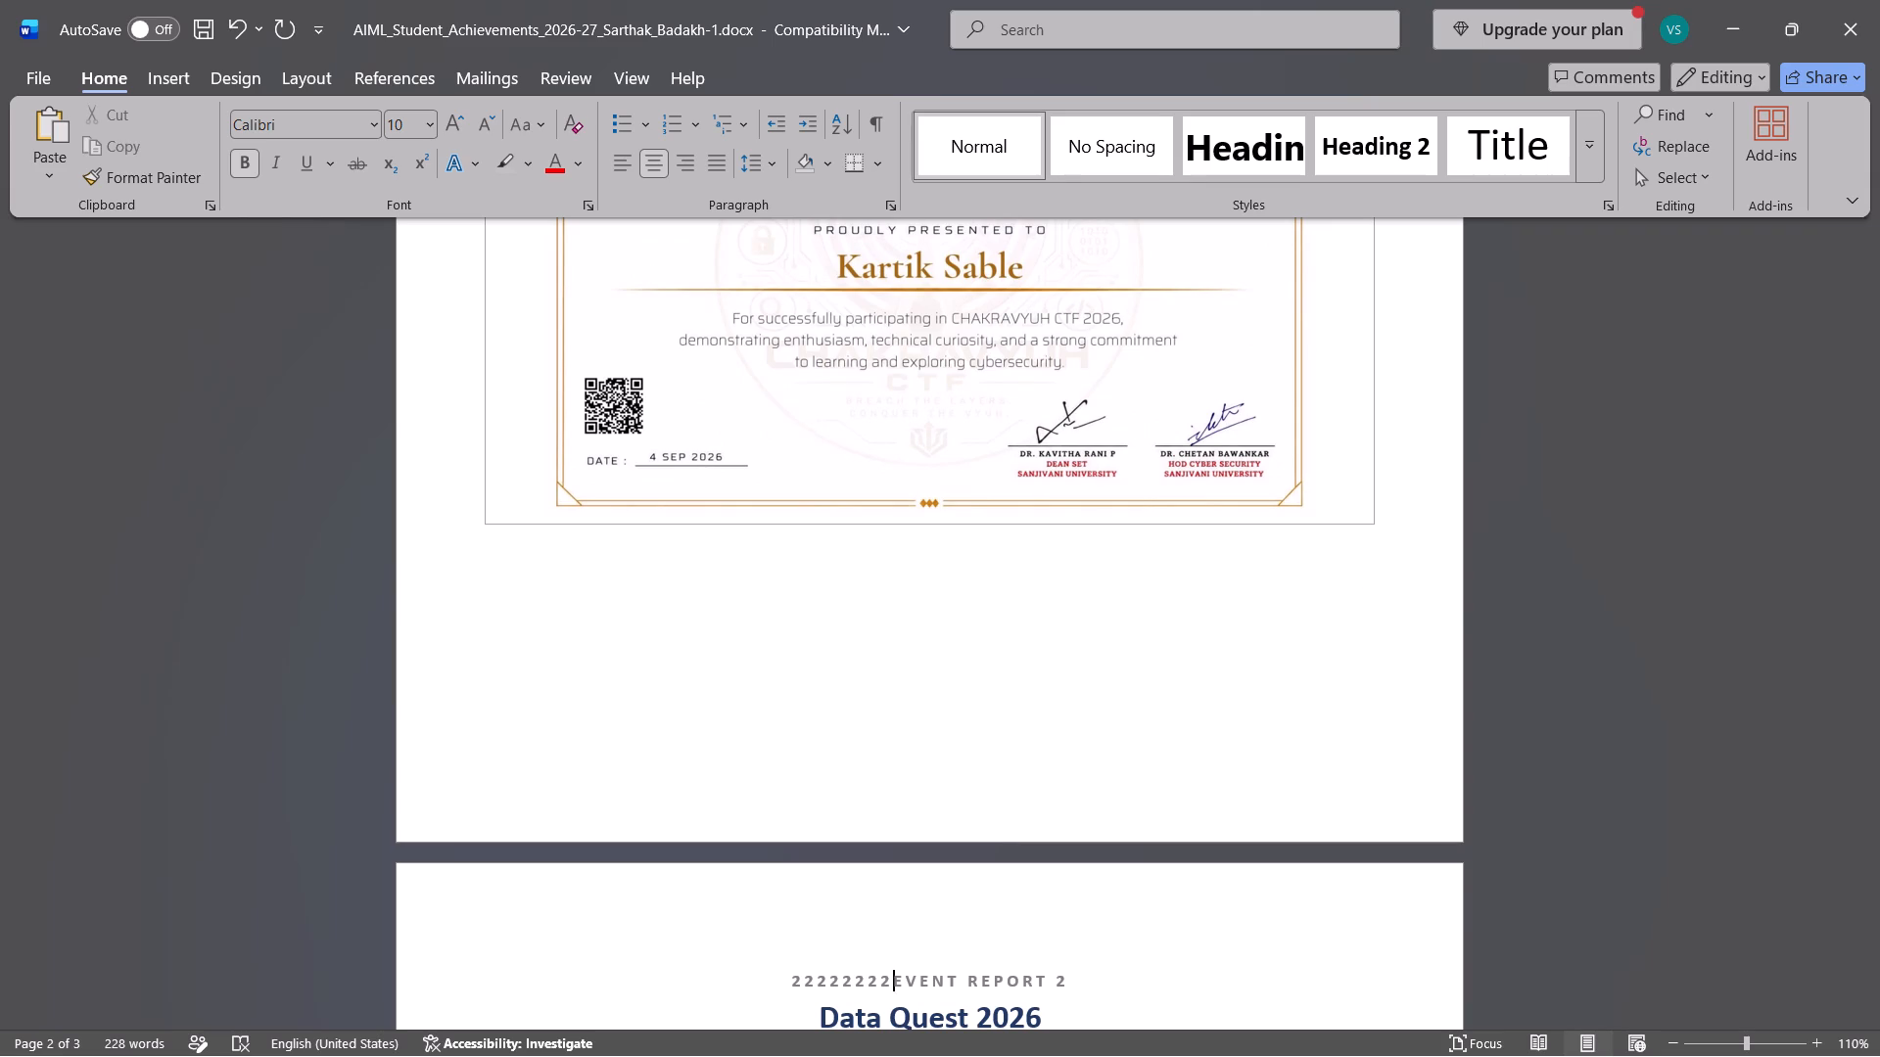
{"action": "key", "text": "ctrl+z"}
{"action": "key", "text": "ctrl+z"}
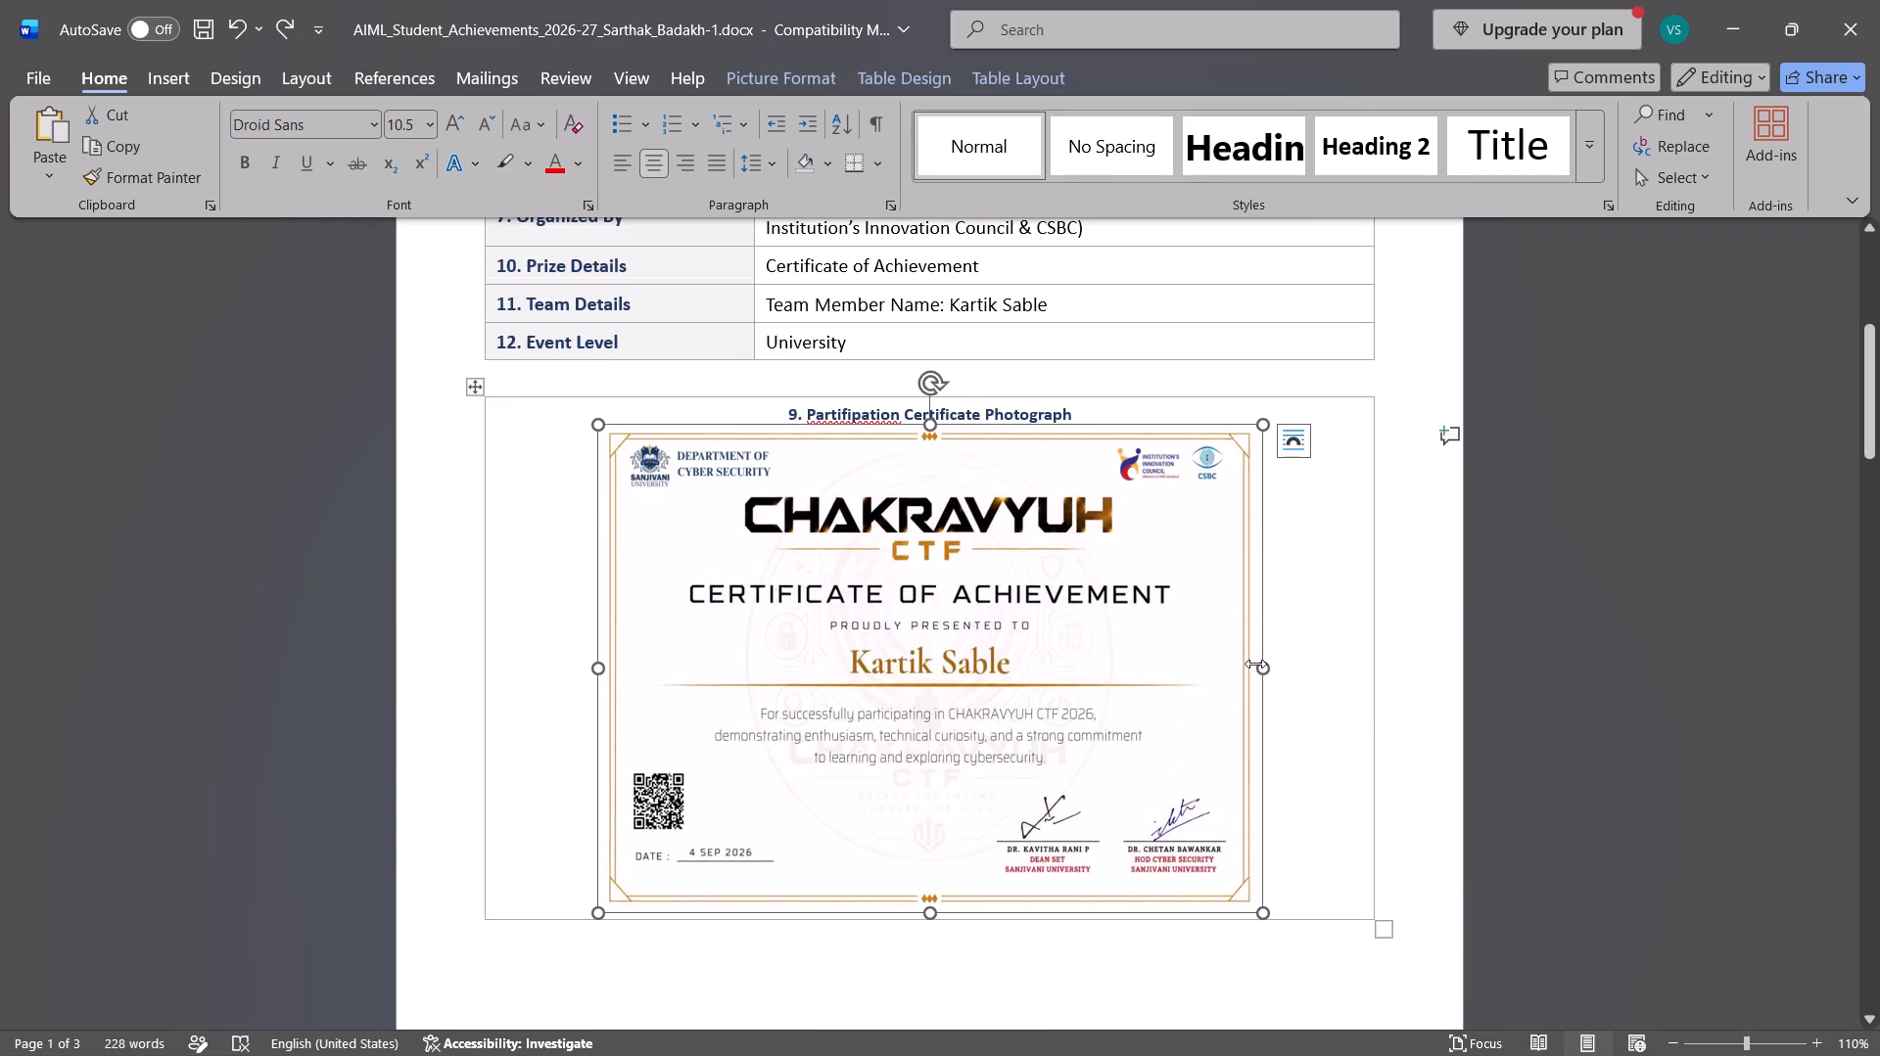
Widen the Chakravyuh CTF certificate picture by about 15 percent within its photograph frame, keeping its height, and deselect it.
{"action": "left_click_drag", "start_coordinate": [1255, 664], "coordinate": [1360, 662]}
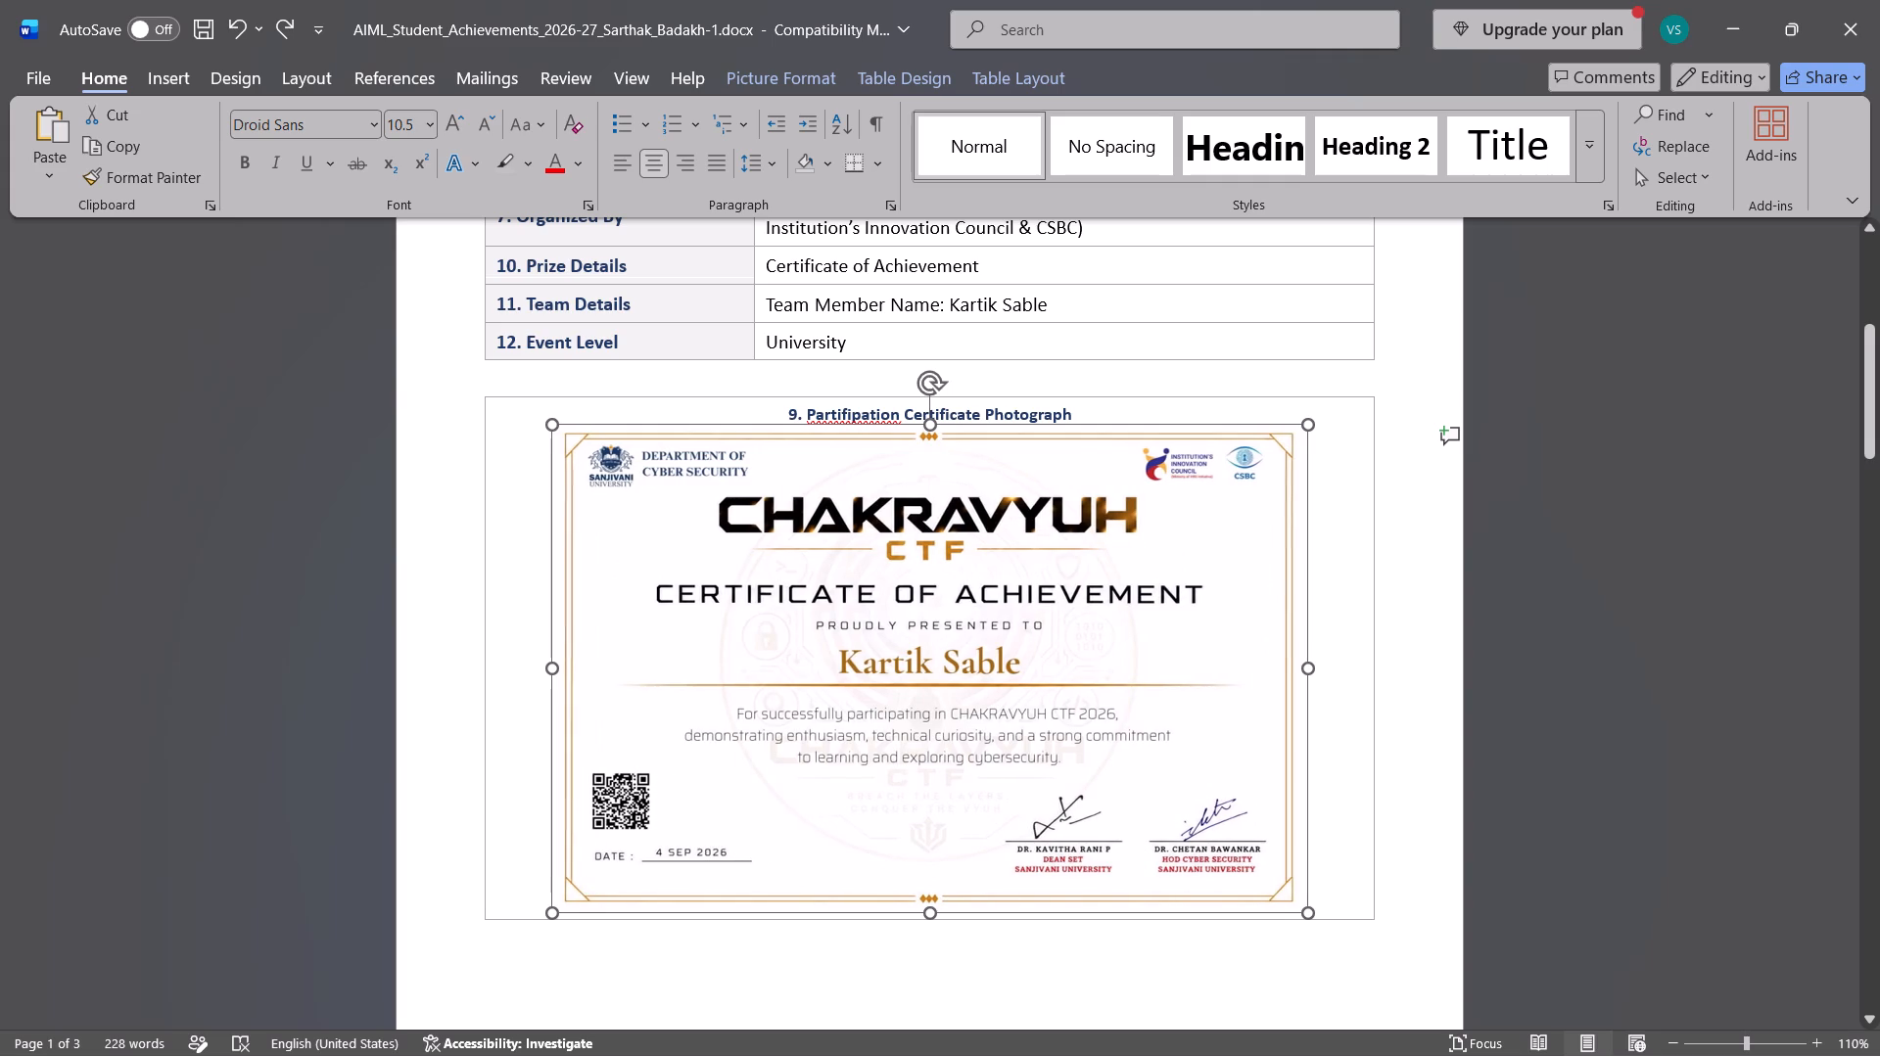
{"action": "left_click_drag", "start_coordinate": [1360, 662], "coordinate": [1365, 662]}
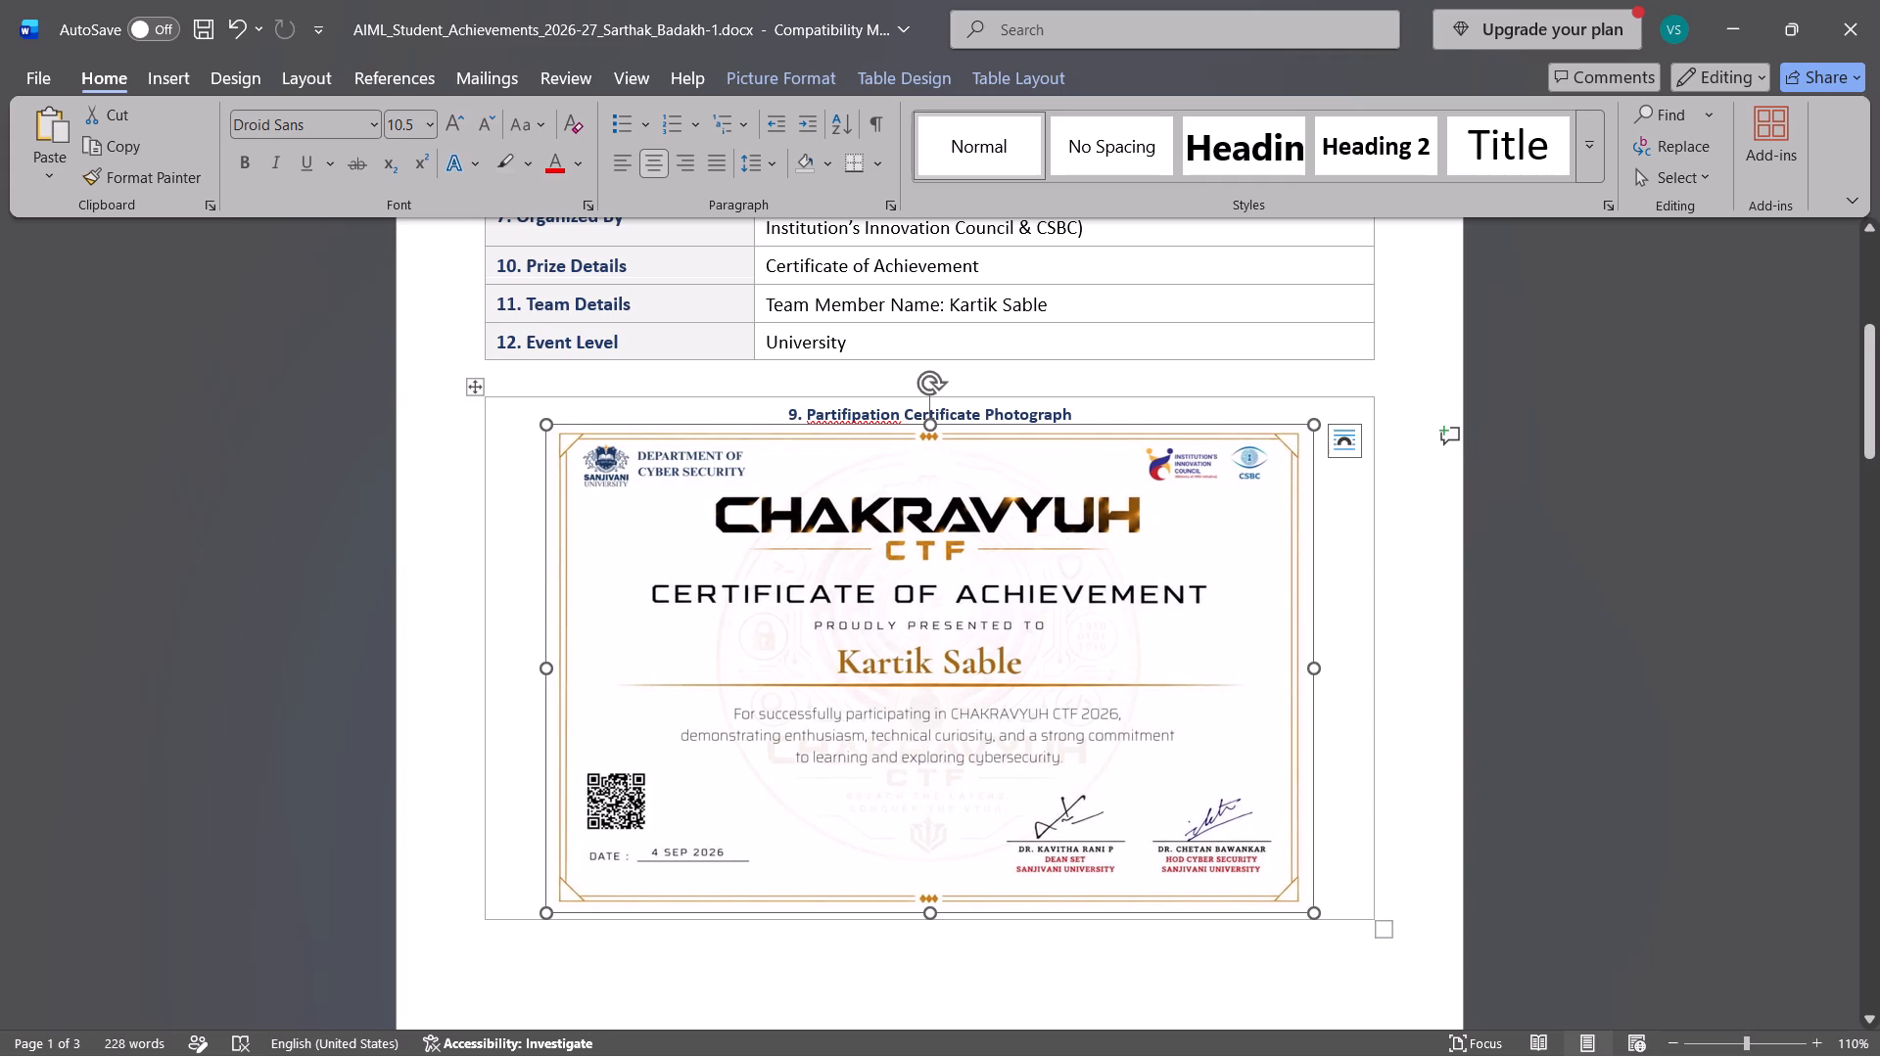
{"action": "left_click", "coordinate": [1205, 998]}
{"action": "left_click", "coordinate": [1205, 998]}
{"action": "scroll", "coordinate": [1052, 751], "scroll_direction": "down", "scroll_amount": 1}
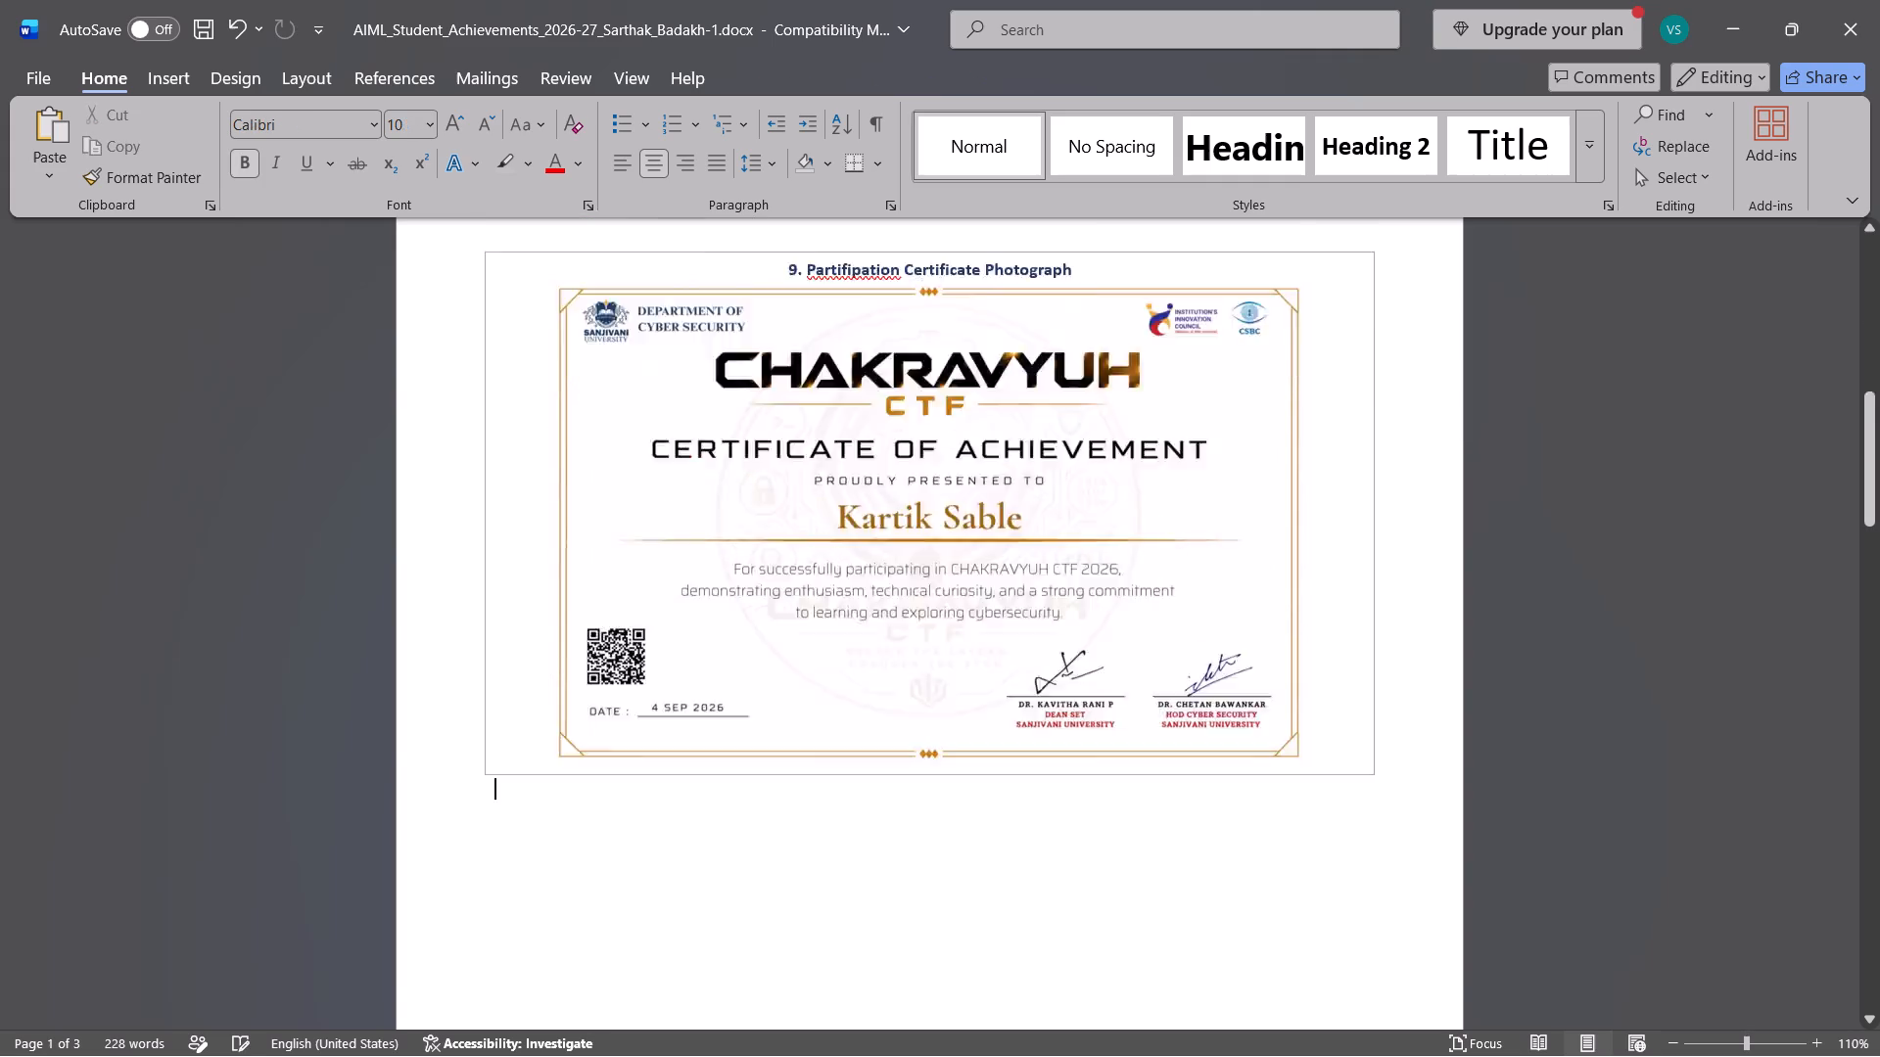
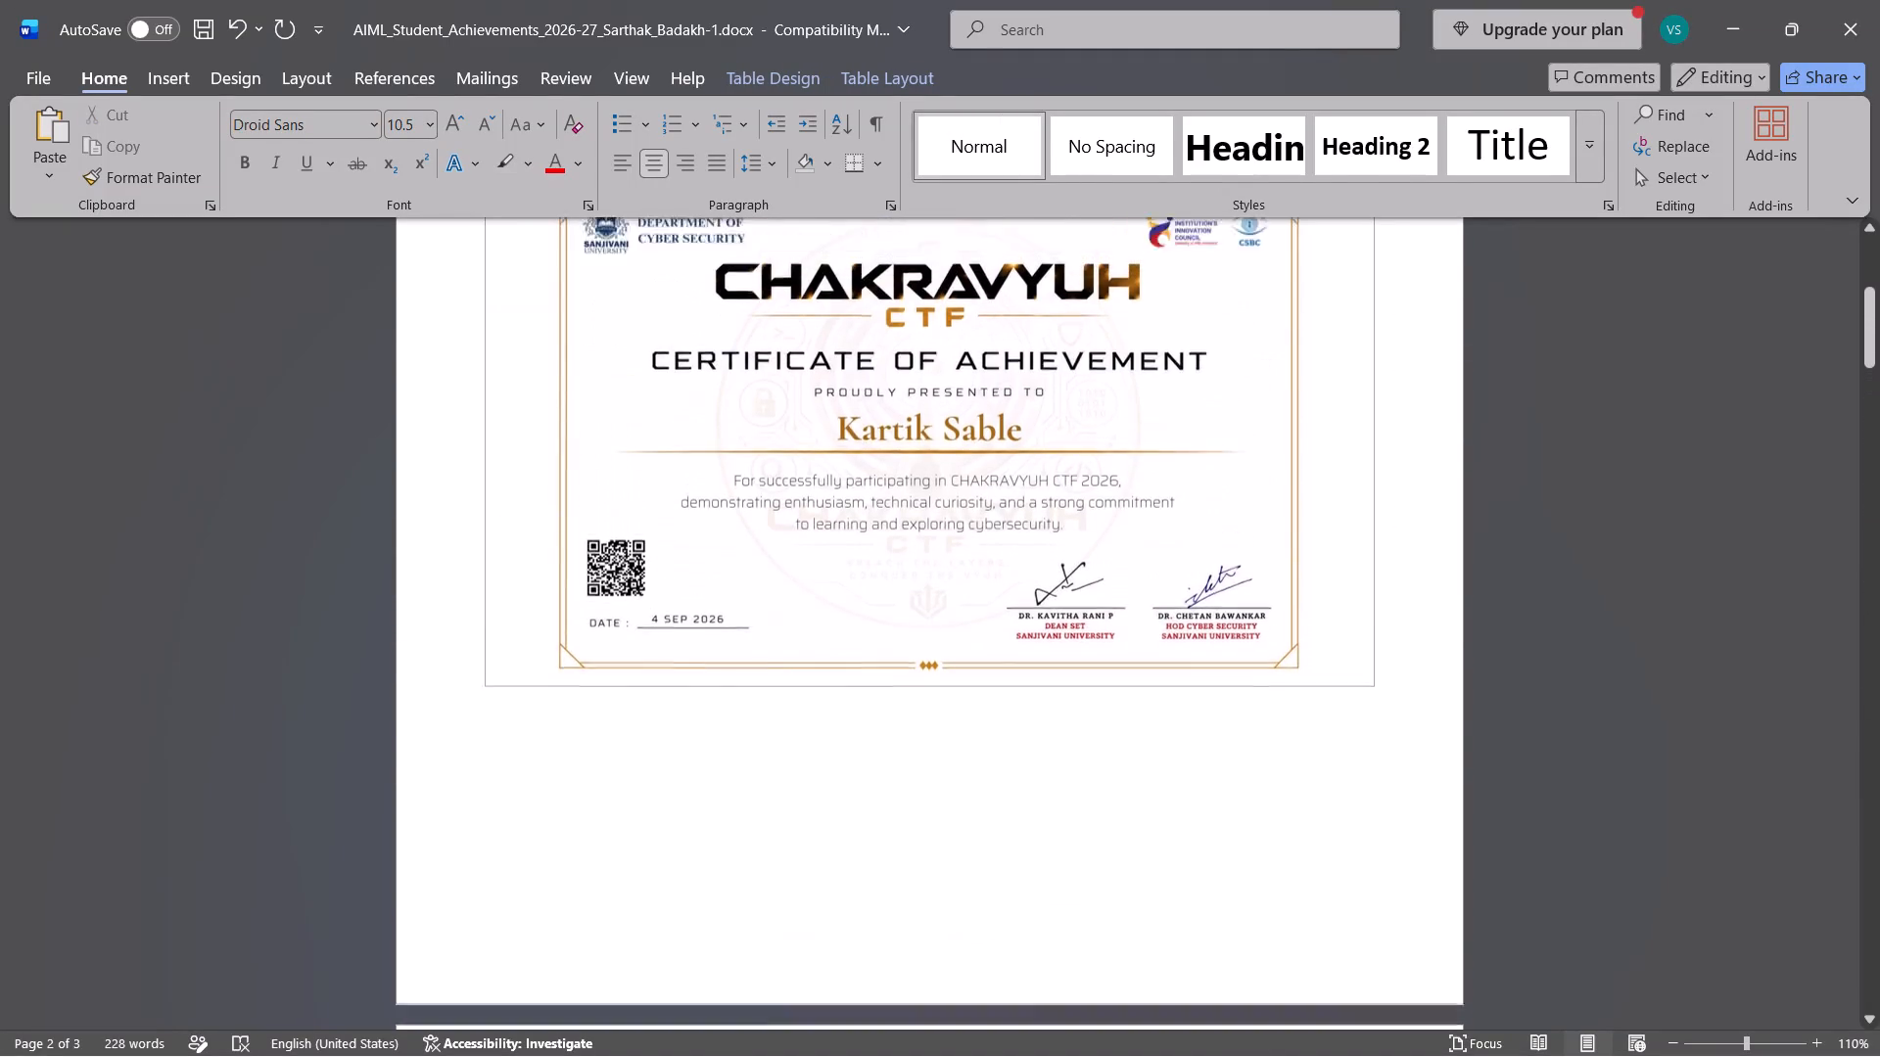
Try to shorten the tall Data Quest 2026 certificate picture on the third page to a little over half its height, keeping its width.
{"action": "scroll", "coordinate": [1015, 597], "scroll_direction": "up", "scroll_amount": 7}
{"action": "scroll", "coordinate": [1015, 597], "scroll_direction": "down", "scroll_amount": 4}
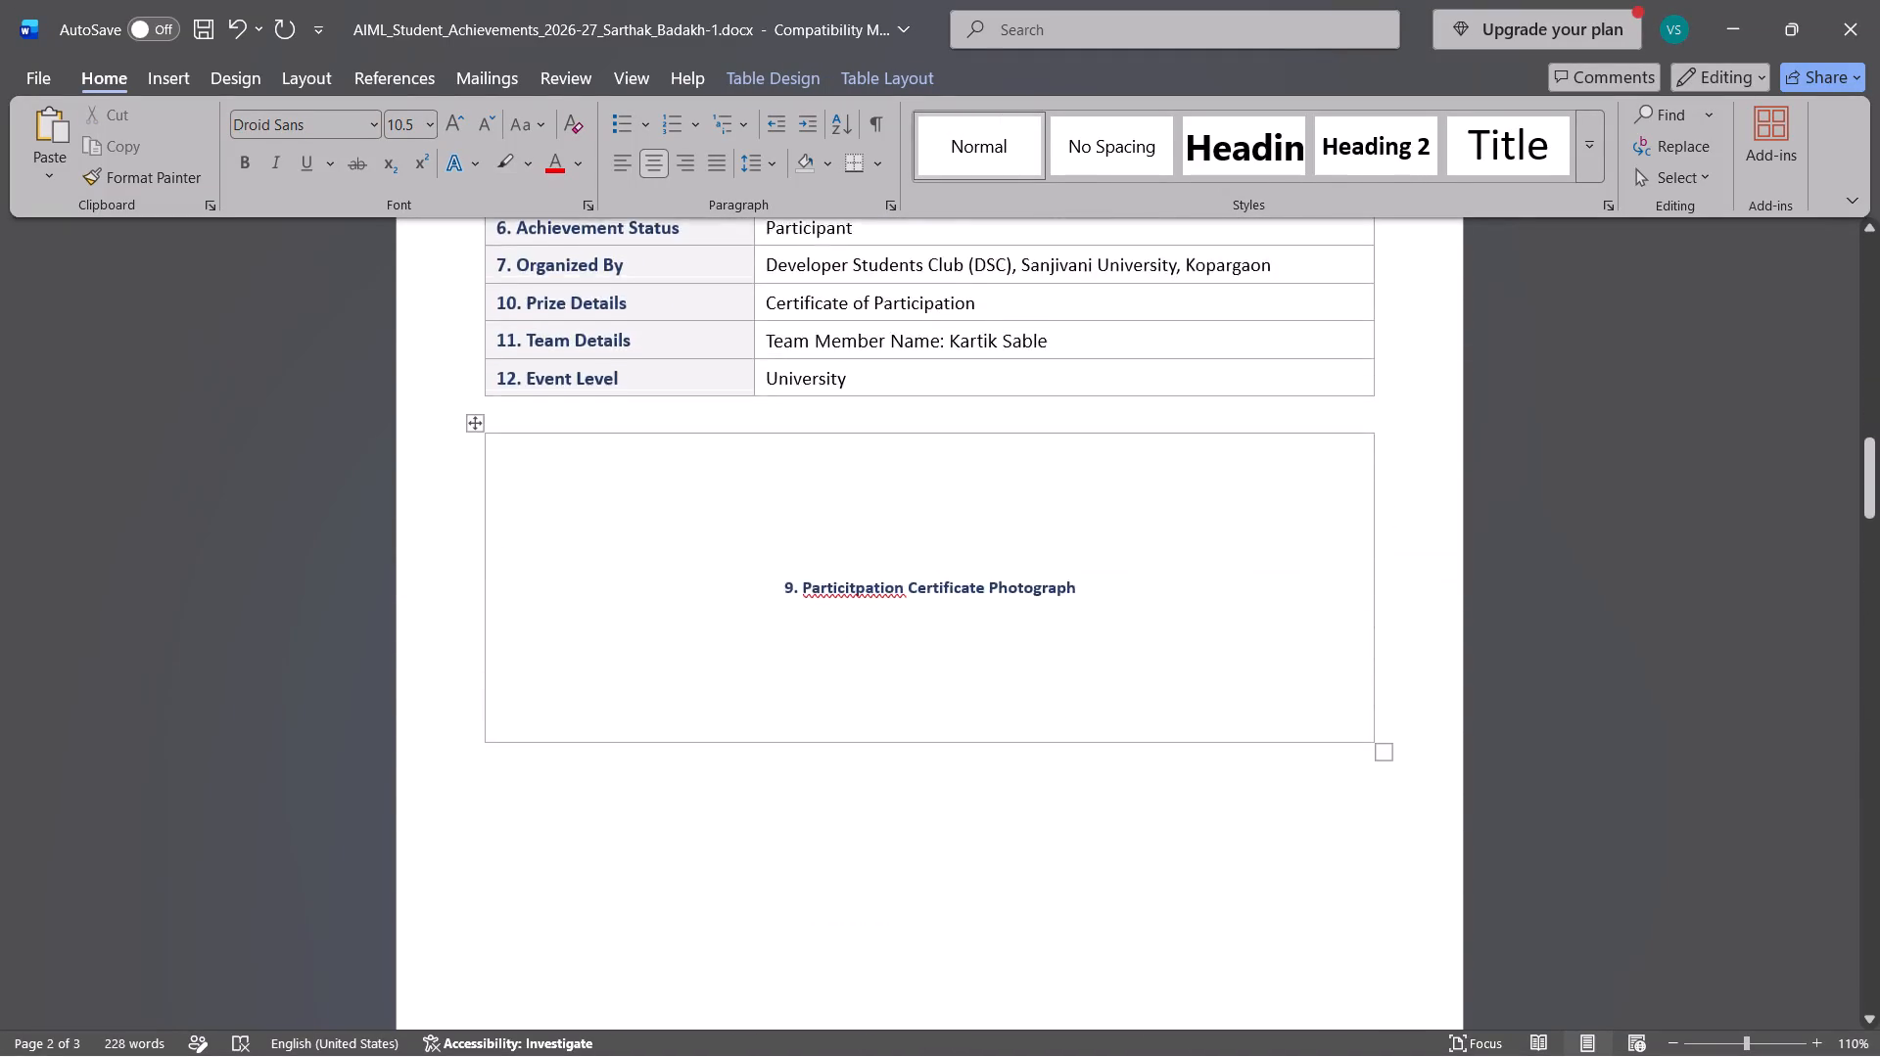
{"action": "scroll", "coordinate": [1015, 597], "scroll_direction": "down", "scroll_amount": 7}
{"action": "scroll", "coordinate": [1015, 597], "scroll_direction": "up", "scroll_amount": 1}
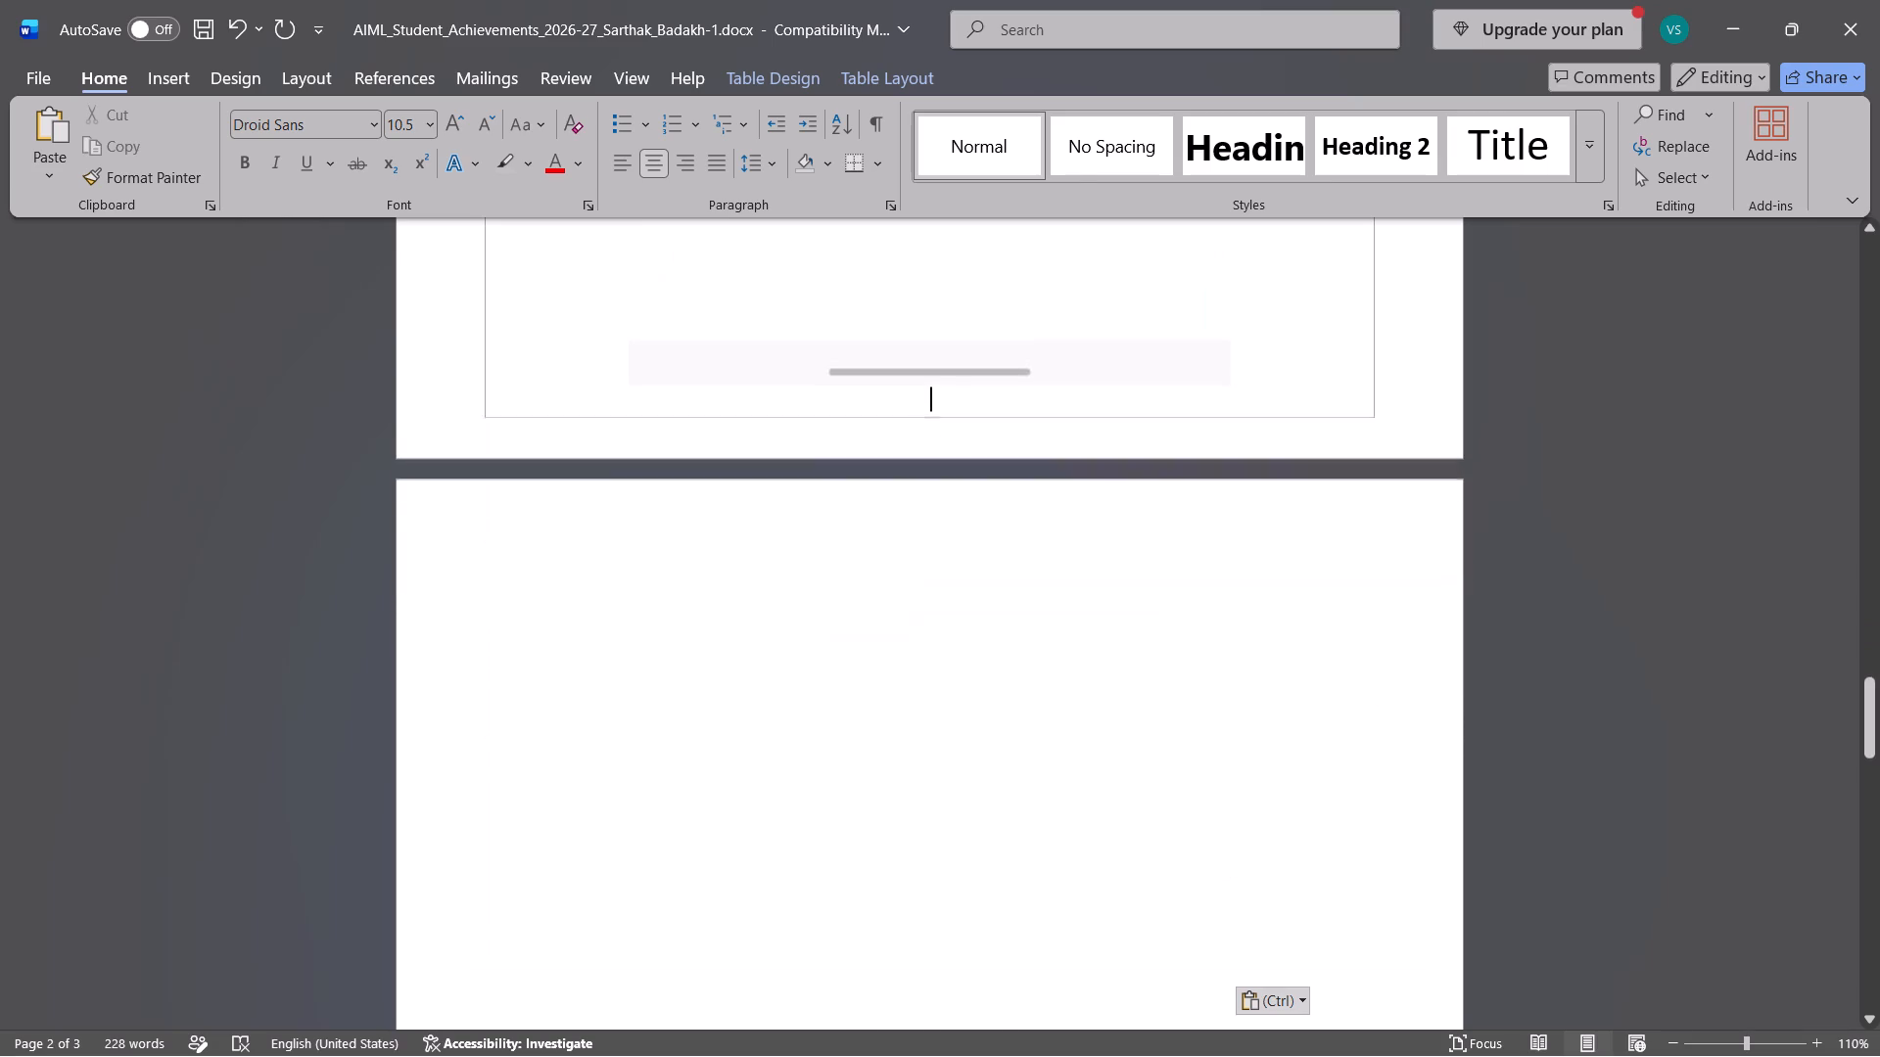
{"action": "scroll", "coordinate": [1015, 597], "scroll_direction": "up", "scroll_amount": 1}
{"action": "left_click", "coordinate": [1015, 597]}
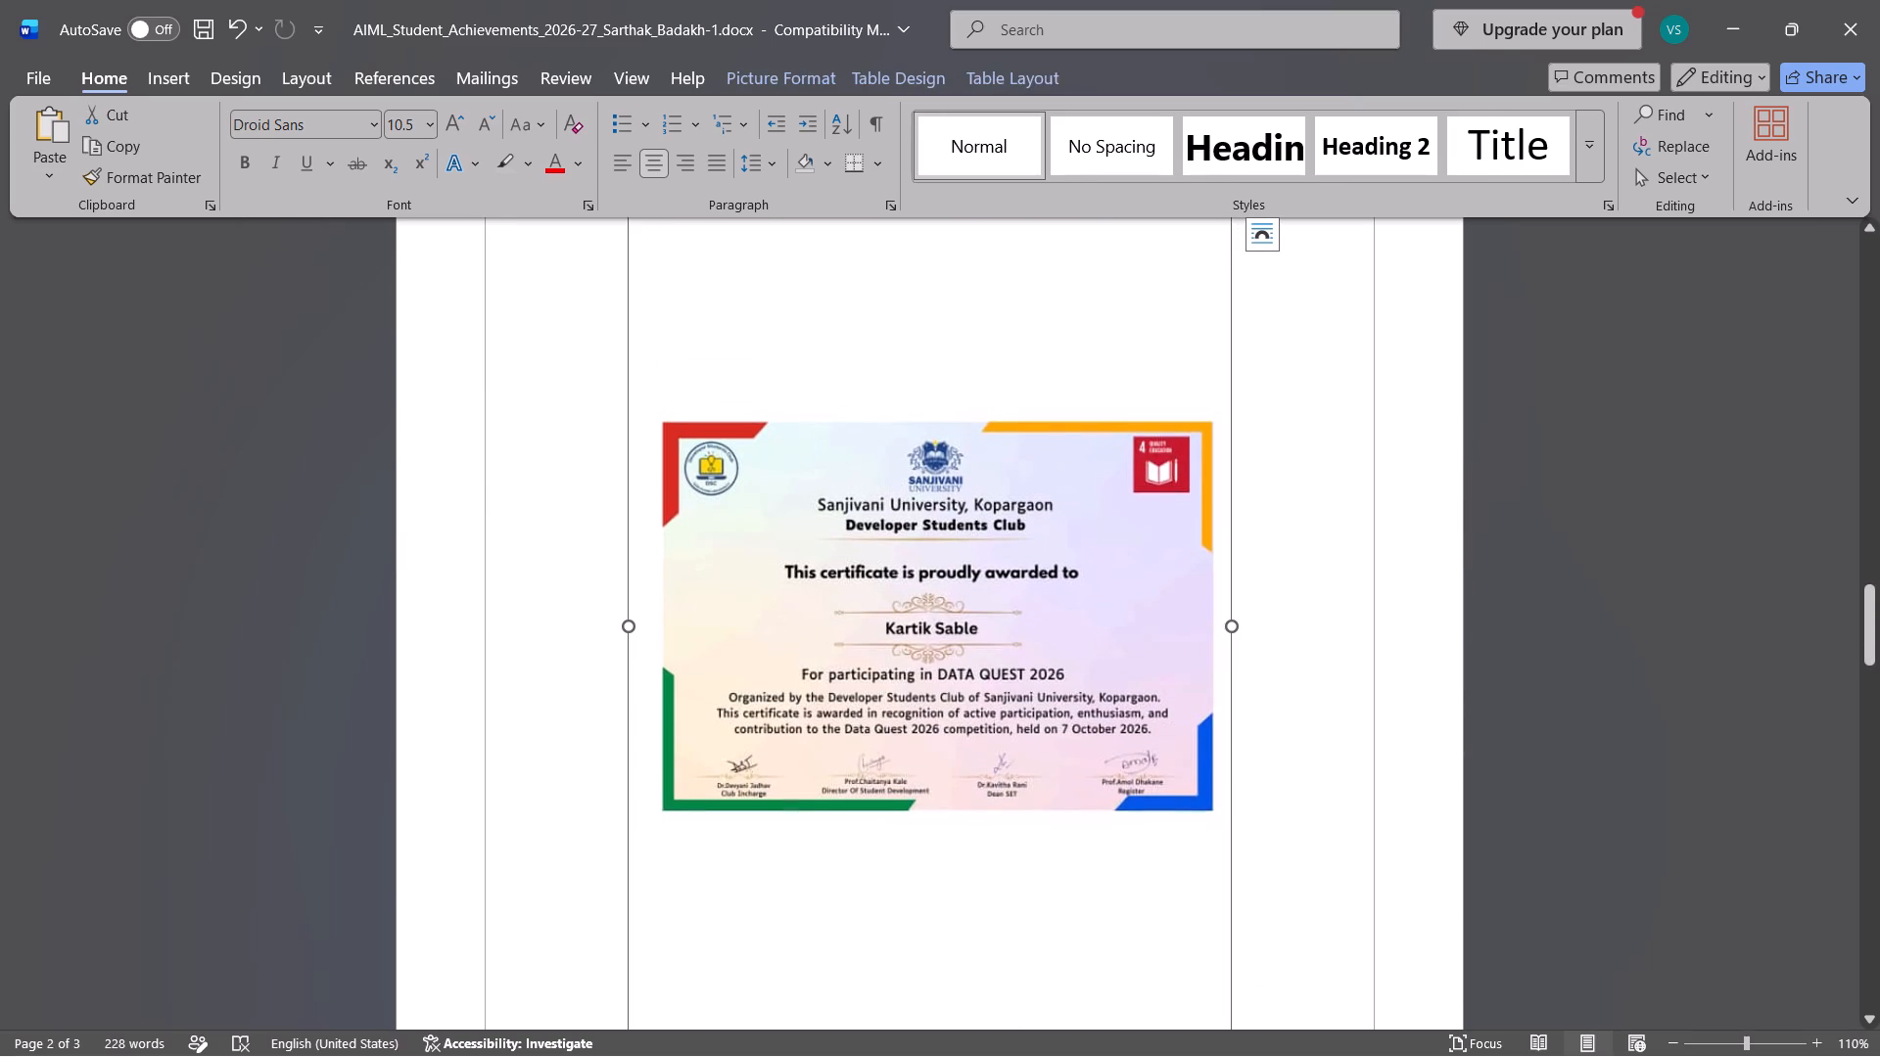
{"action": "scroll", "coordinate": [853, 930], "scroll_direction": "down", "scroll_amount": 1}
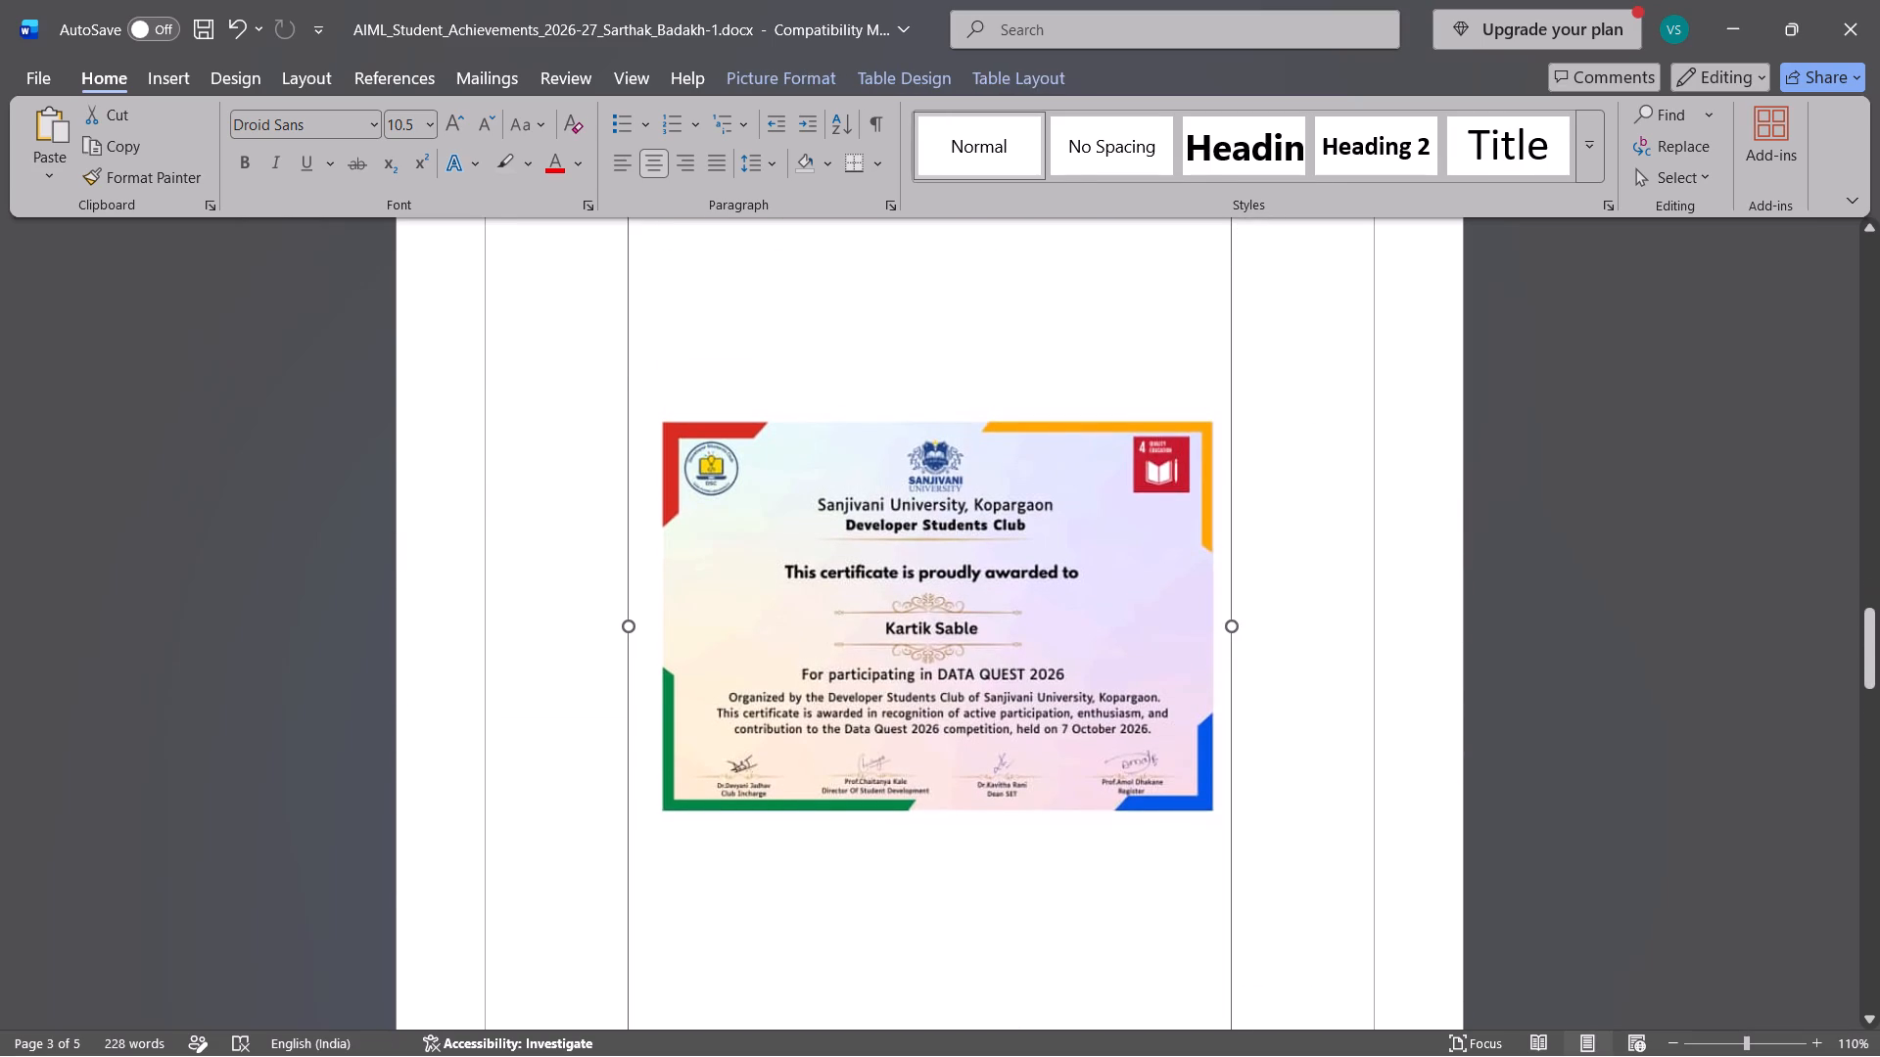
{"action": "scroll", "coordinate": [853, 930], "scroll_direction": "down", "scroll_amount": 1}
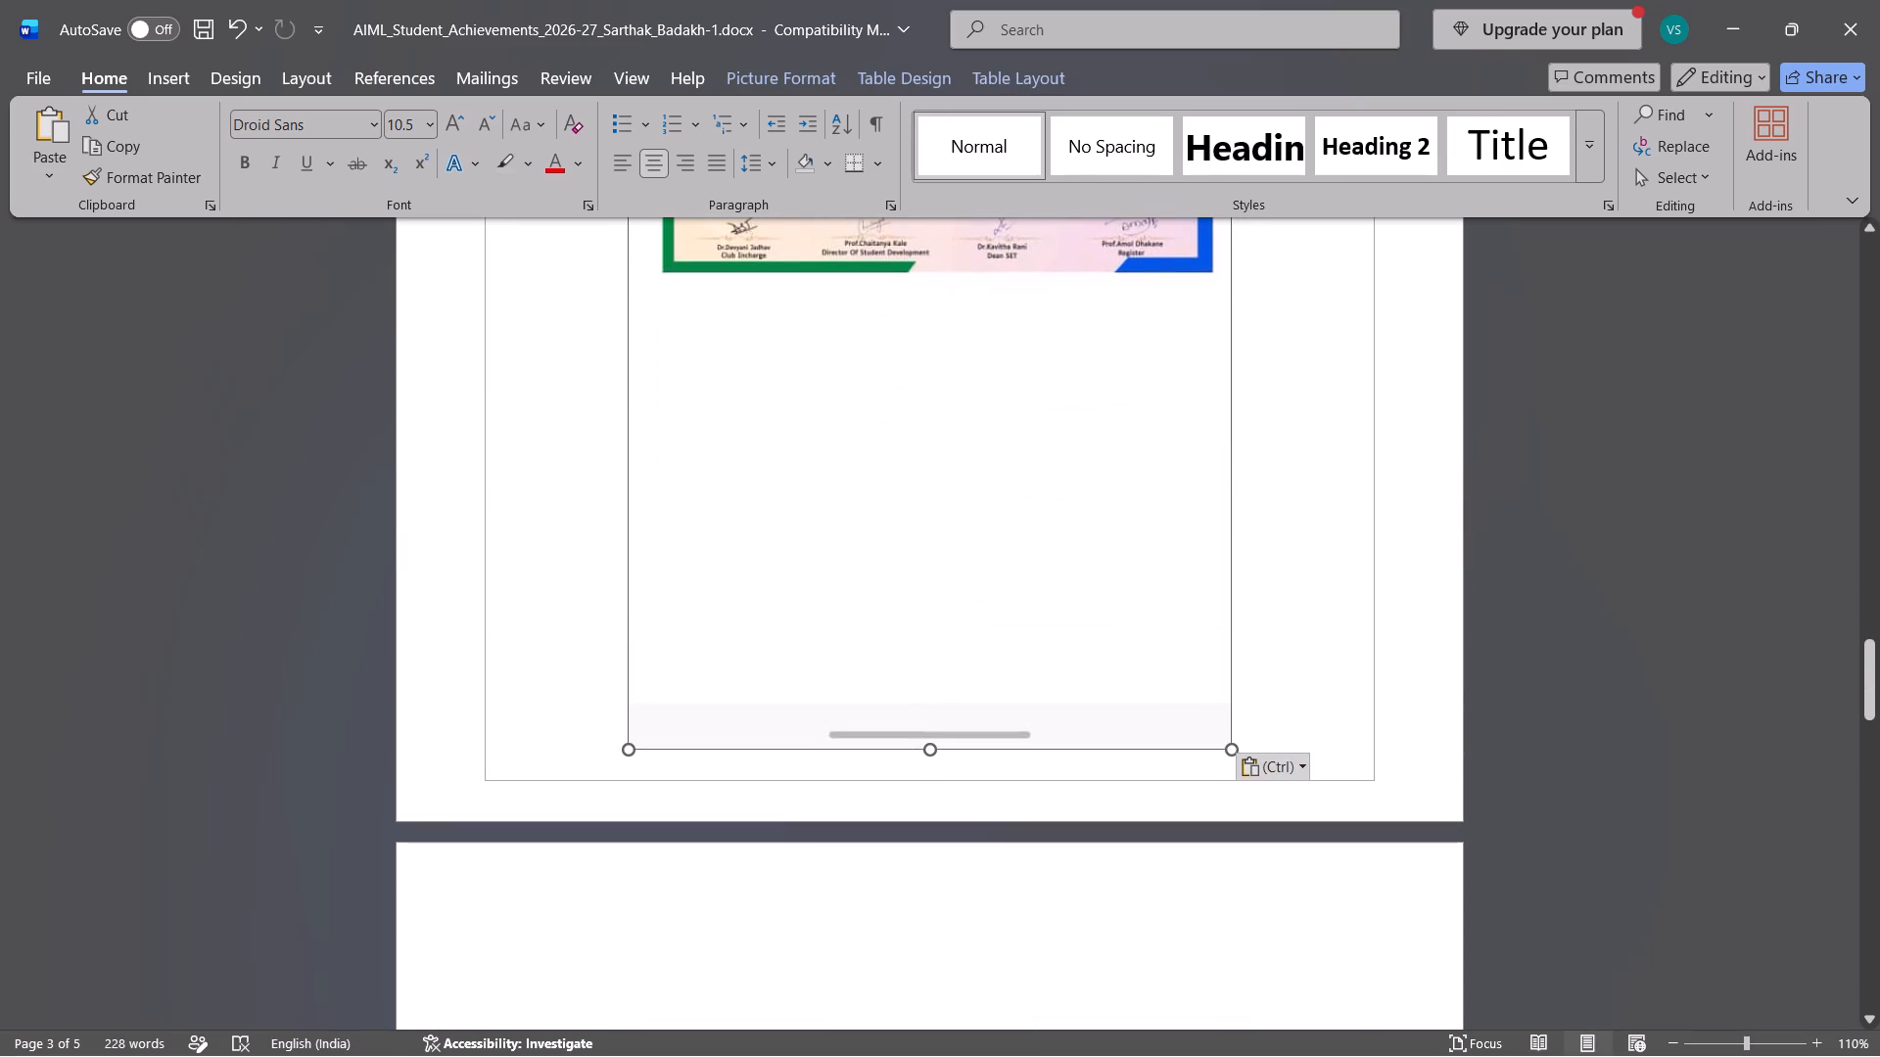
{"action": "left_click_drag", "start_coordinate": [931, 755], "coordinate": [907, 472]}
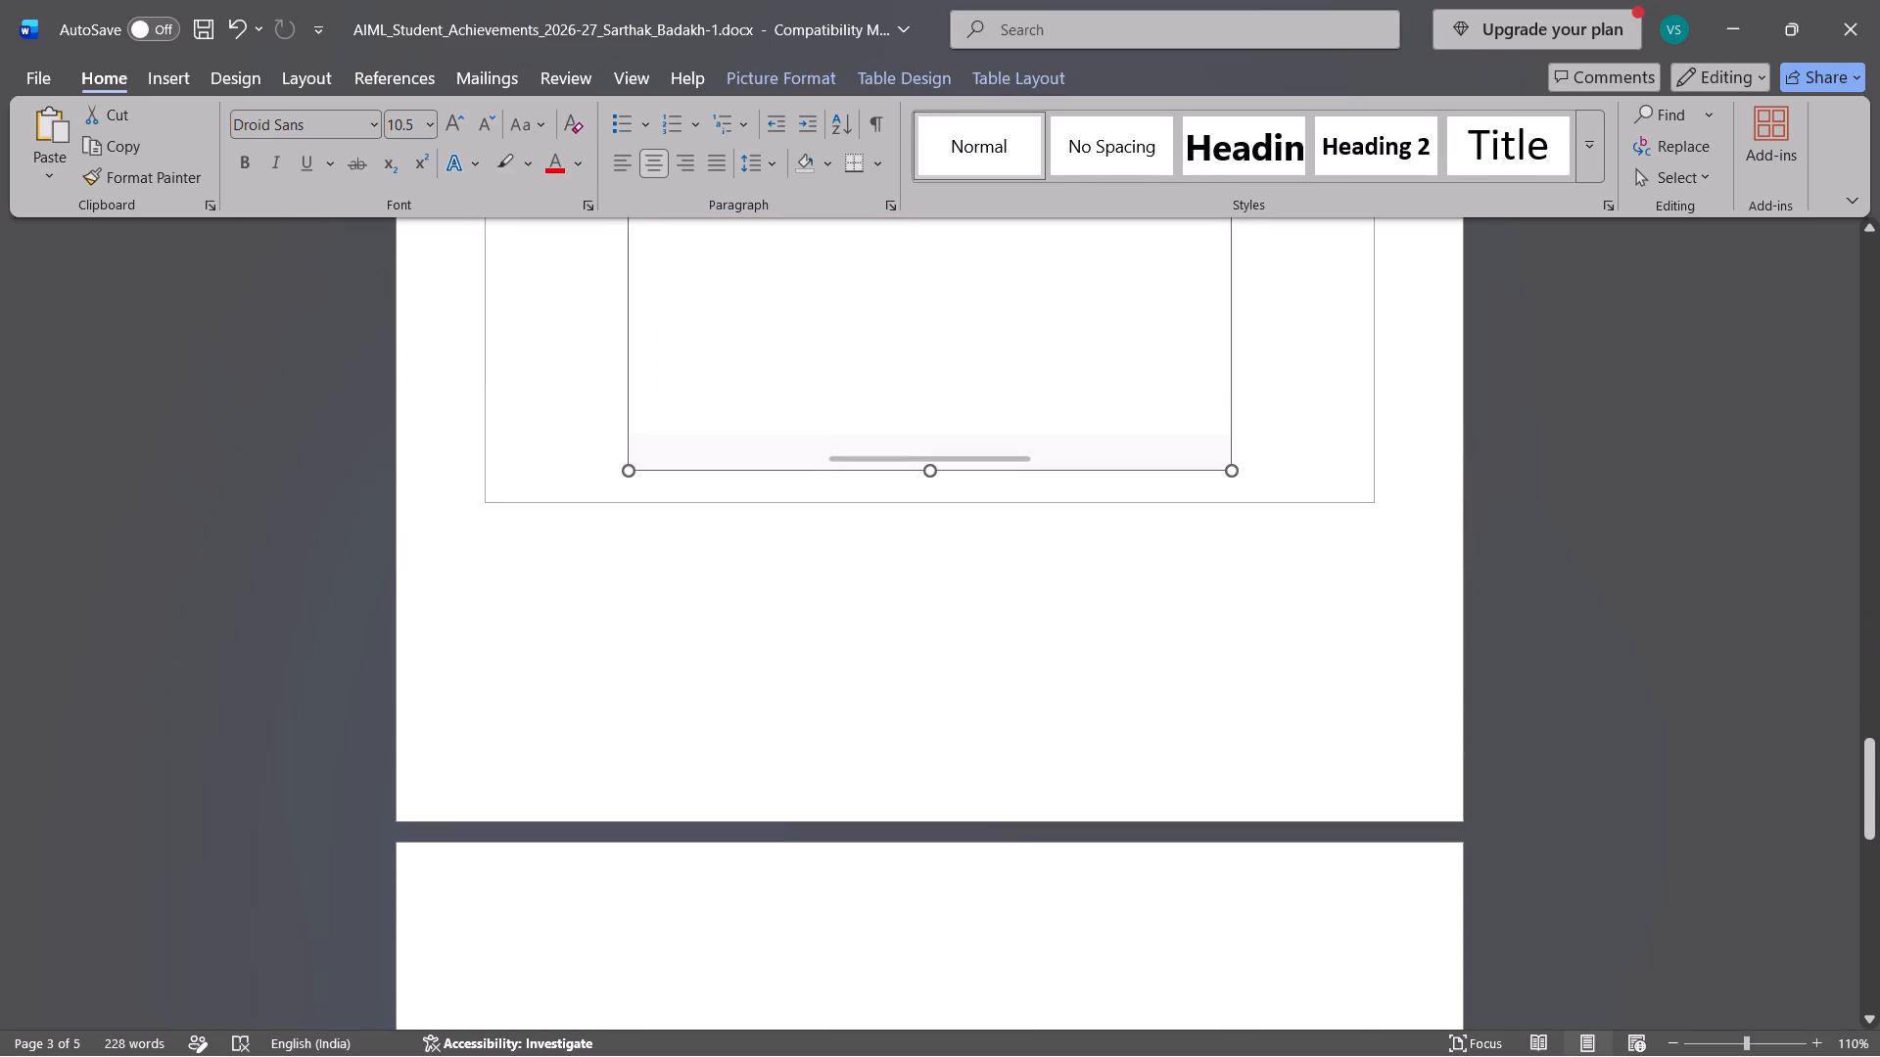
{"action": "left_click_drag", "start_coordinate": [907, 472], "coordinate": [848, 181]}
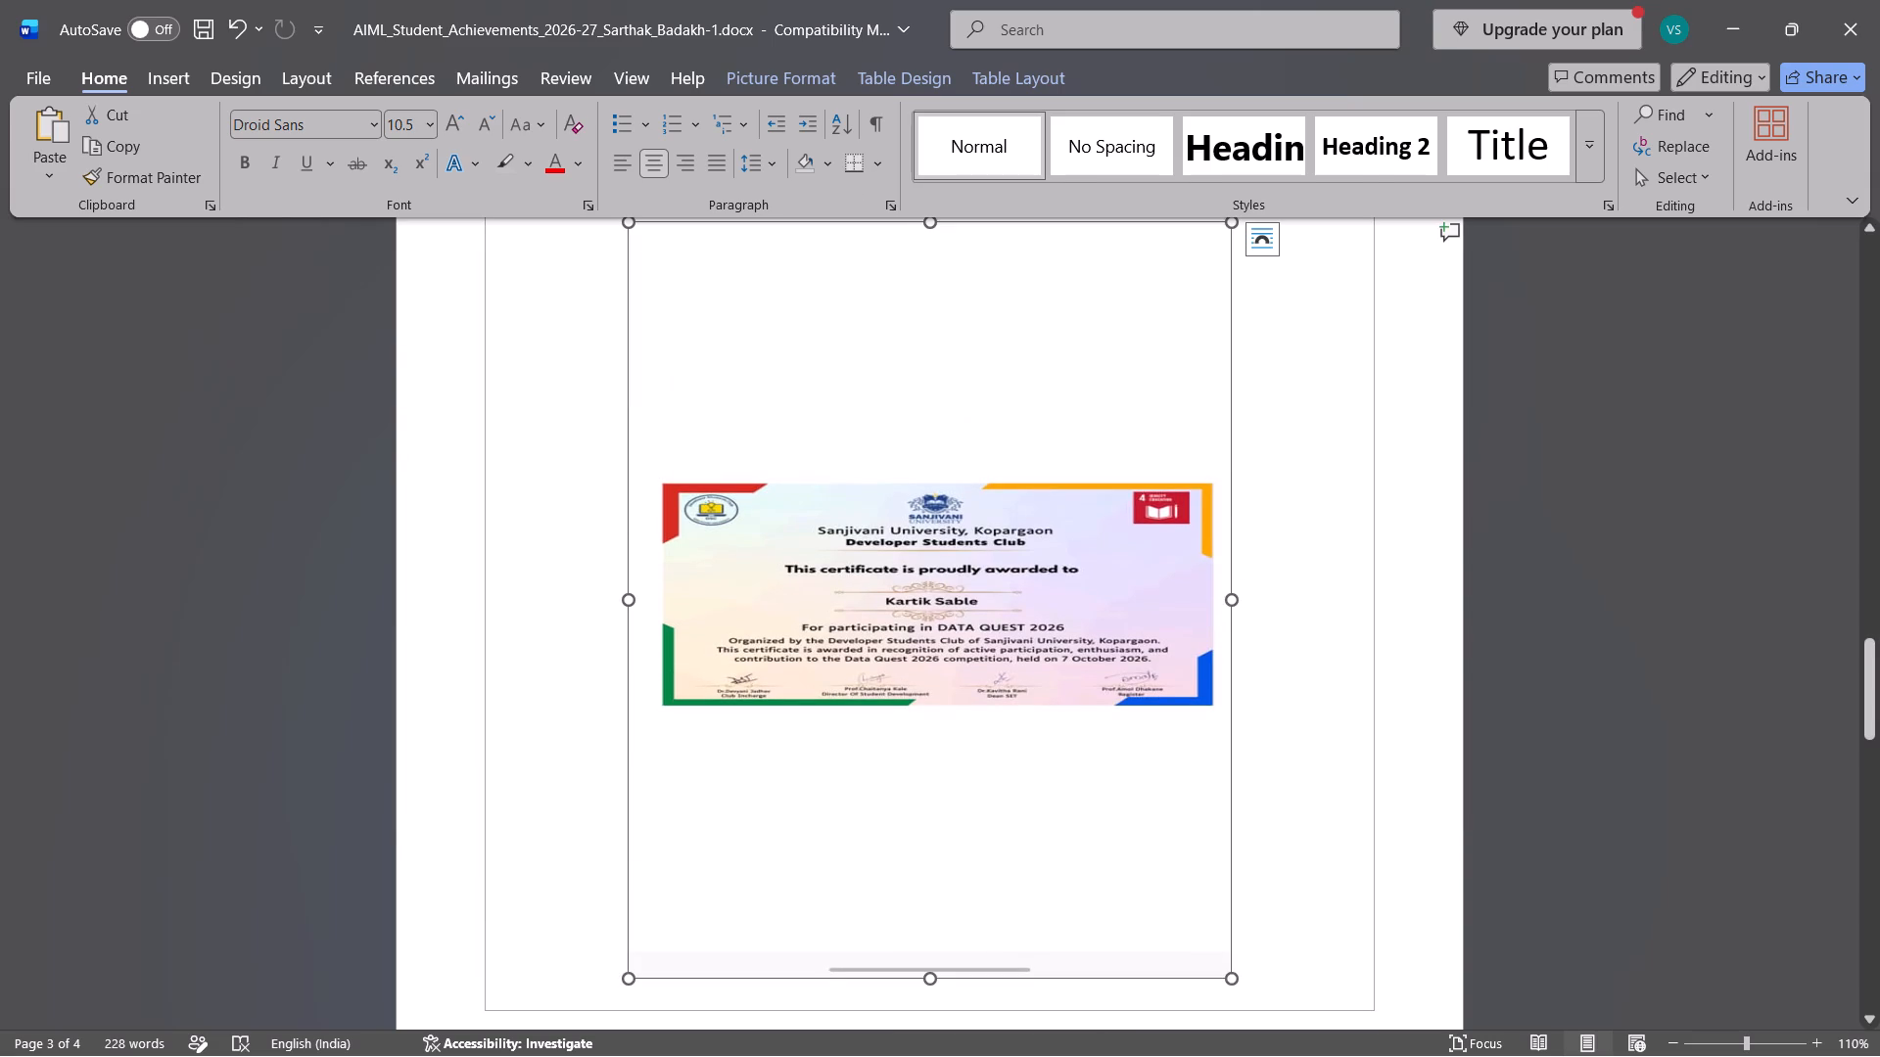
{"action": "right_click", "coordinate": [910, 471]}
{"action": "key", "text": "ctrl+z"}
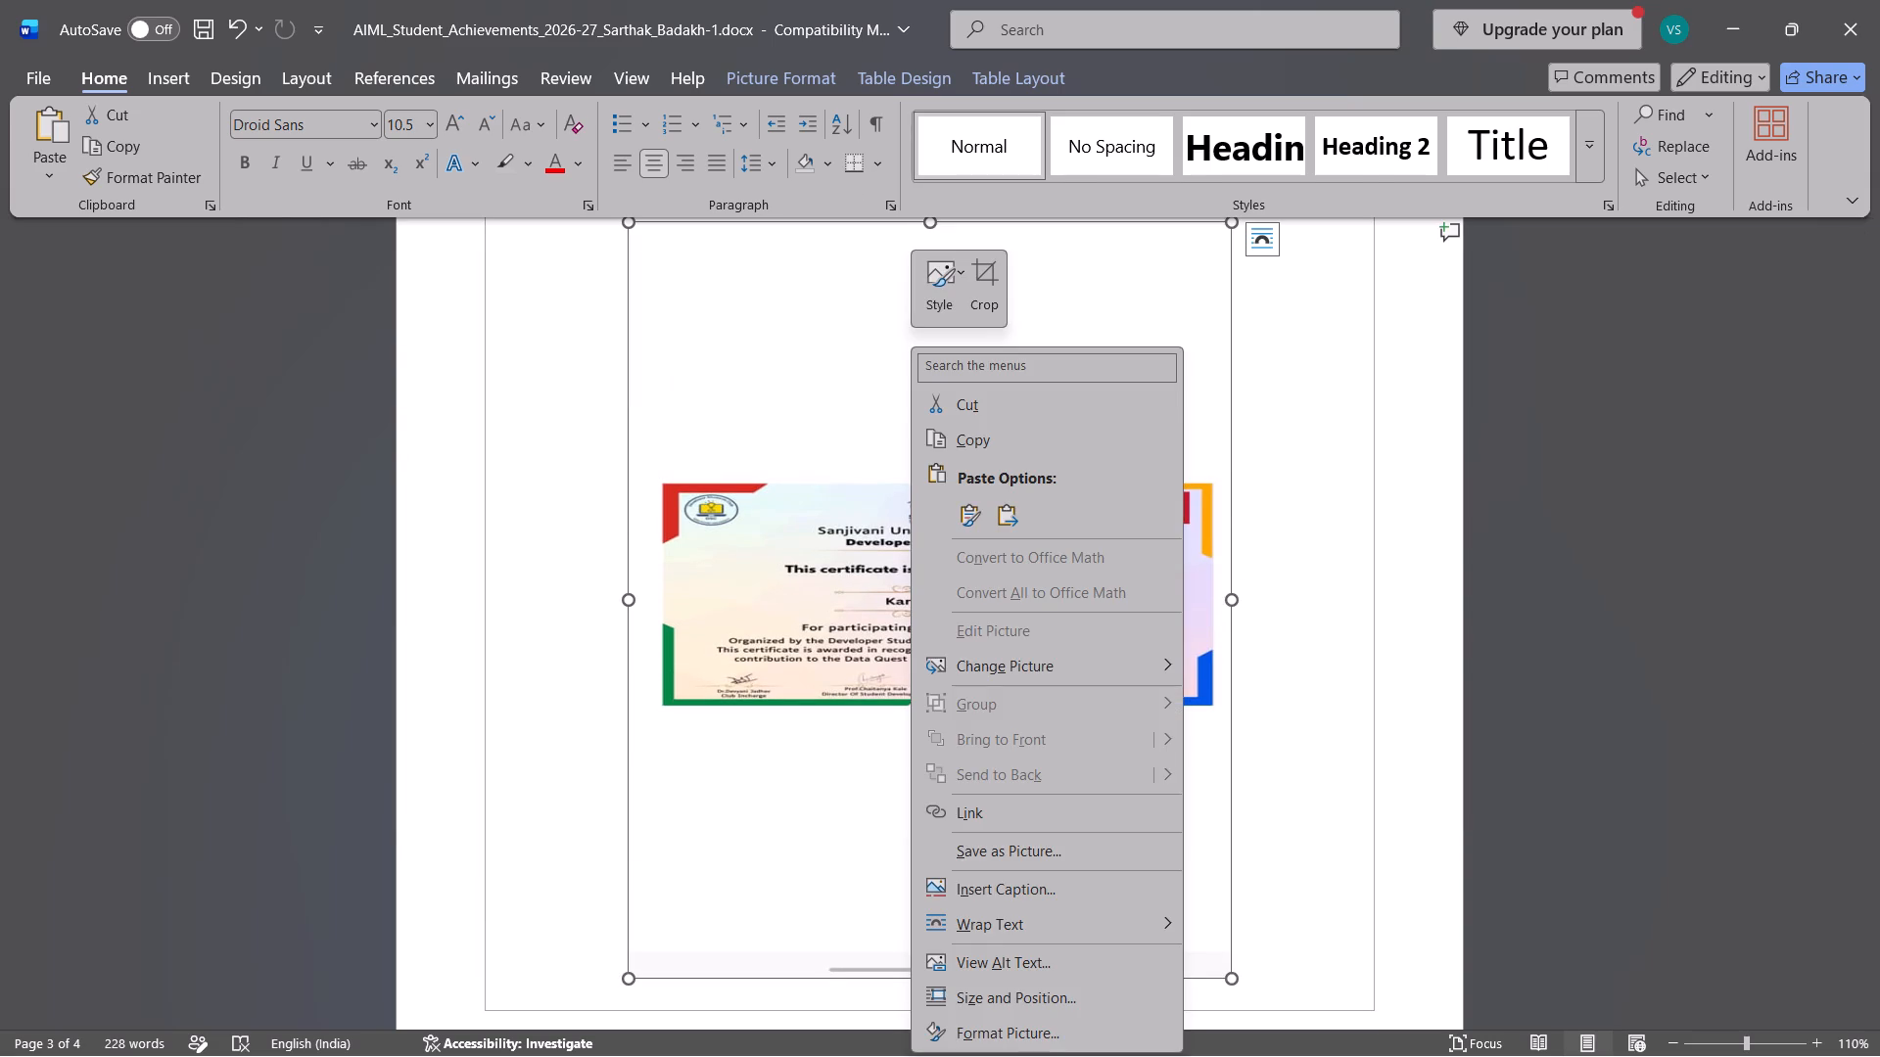
Undo the last two changes to restore the previous Data Quest certificate picture in the second event's photograph frame.
{"action": "left_click", "coordinate": [703, 441]}
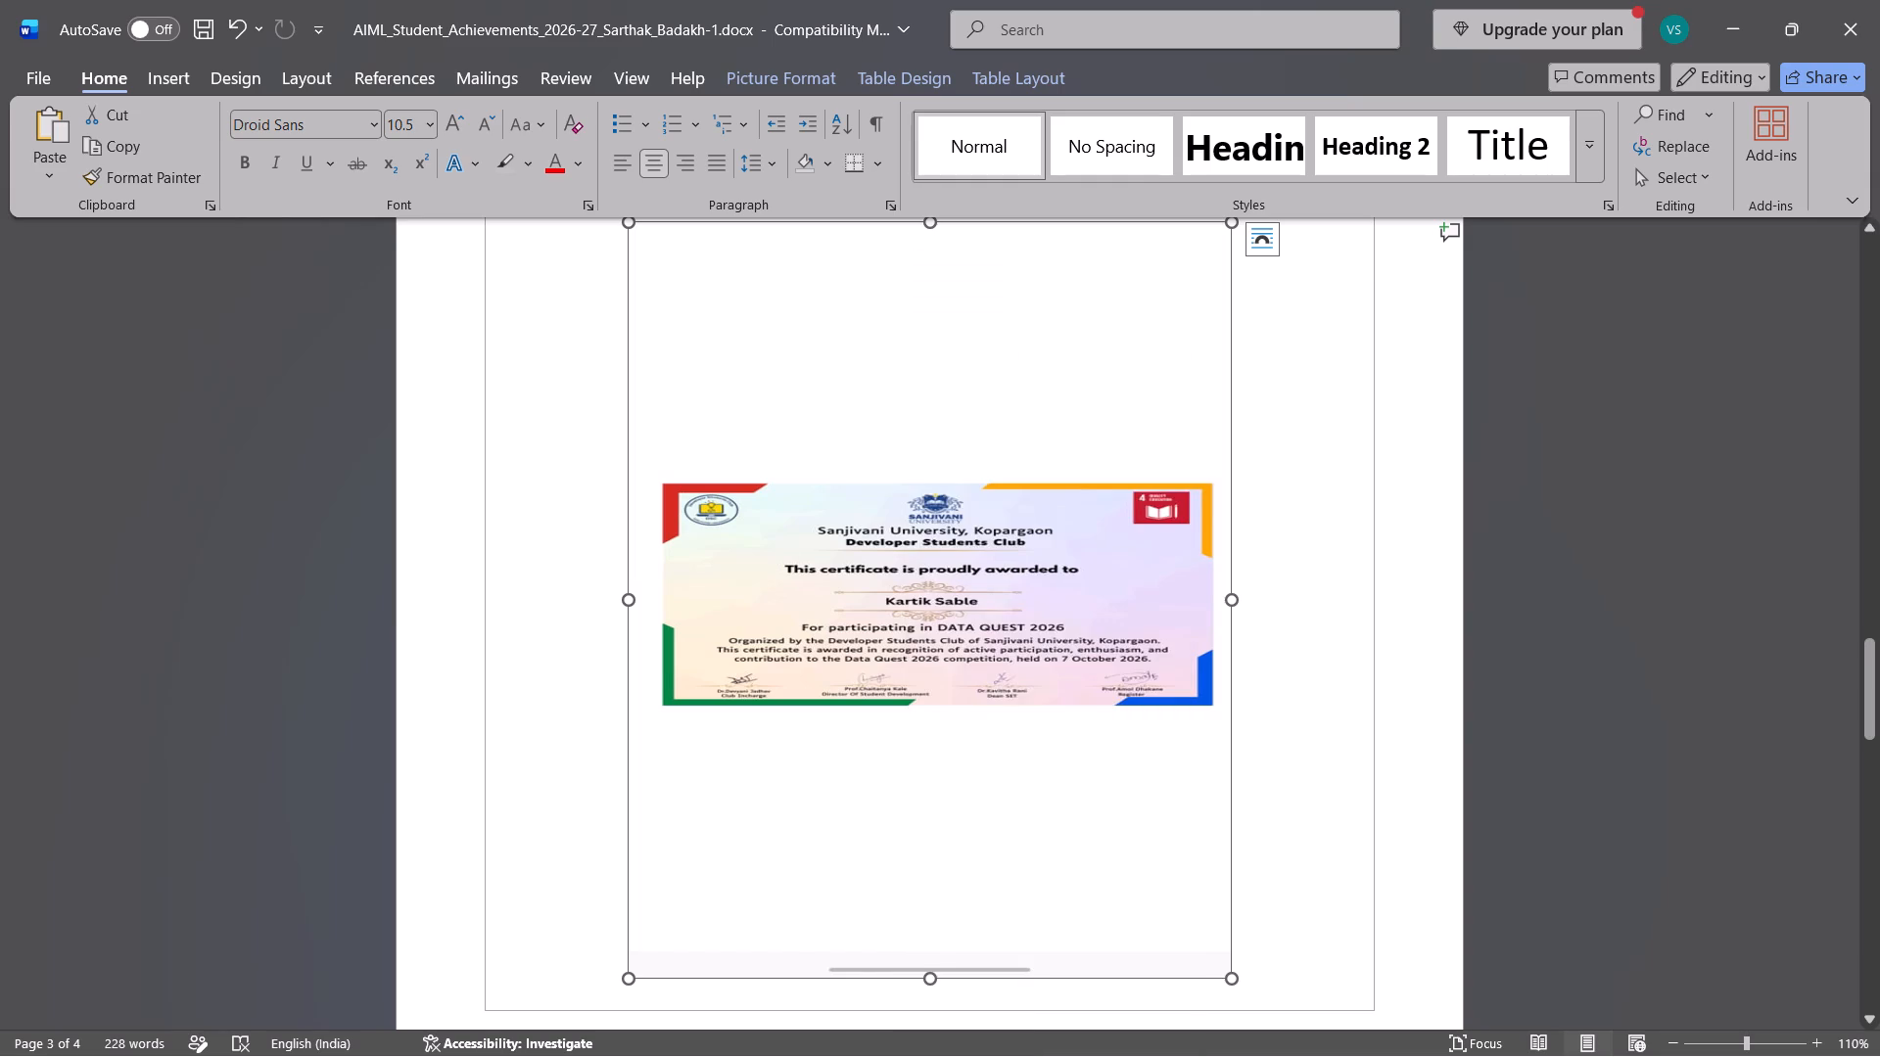
{"action": "key", "text": "ctrl+z"}
{"action": "key", "text": "ctrl+z"}
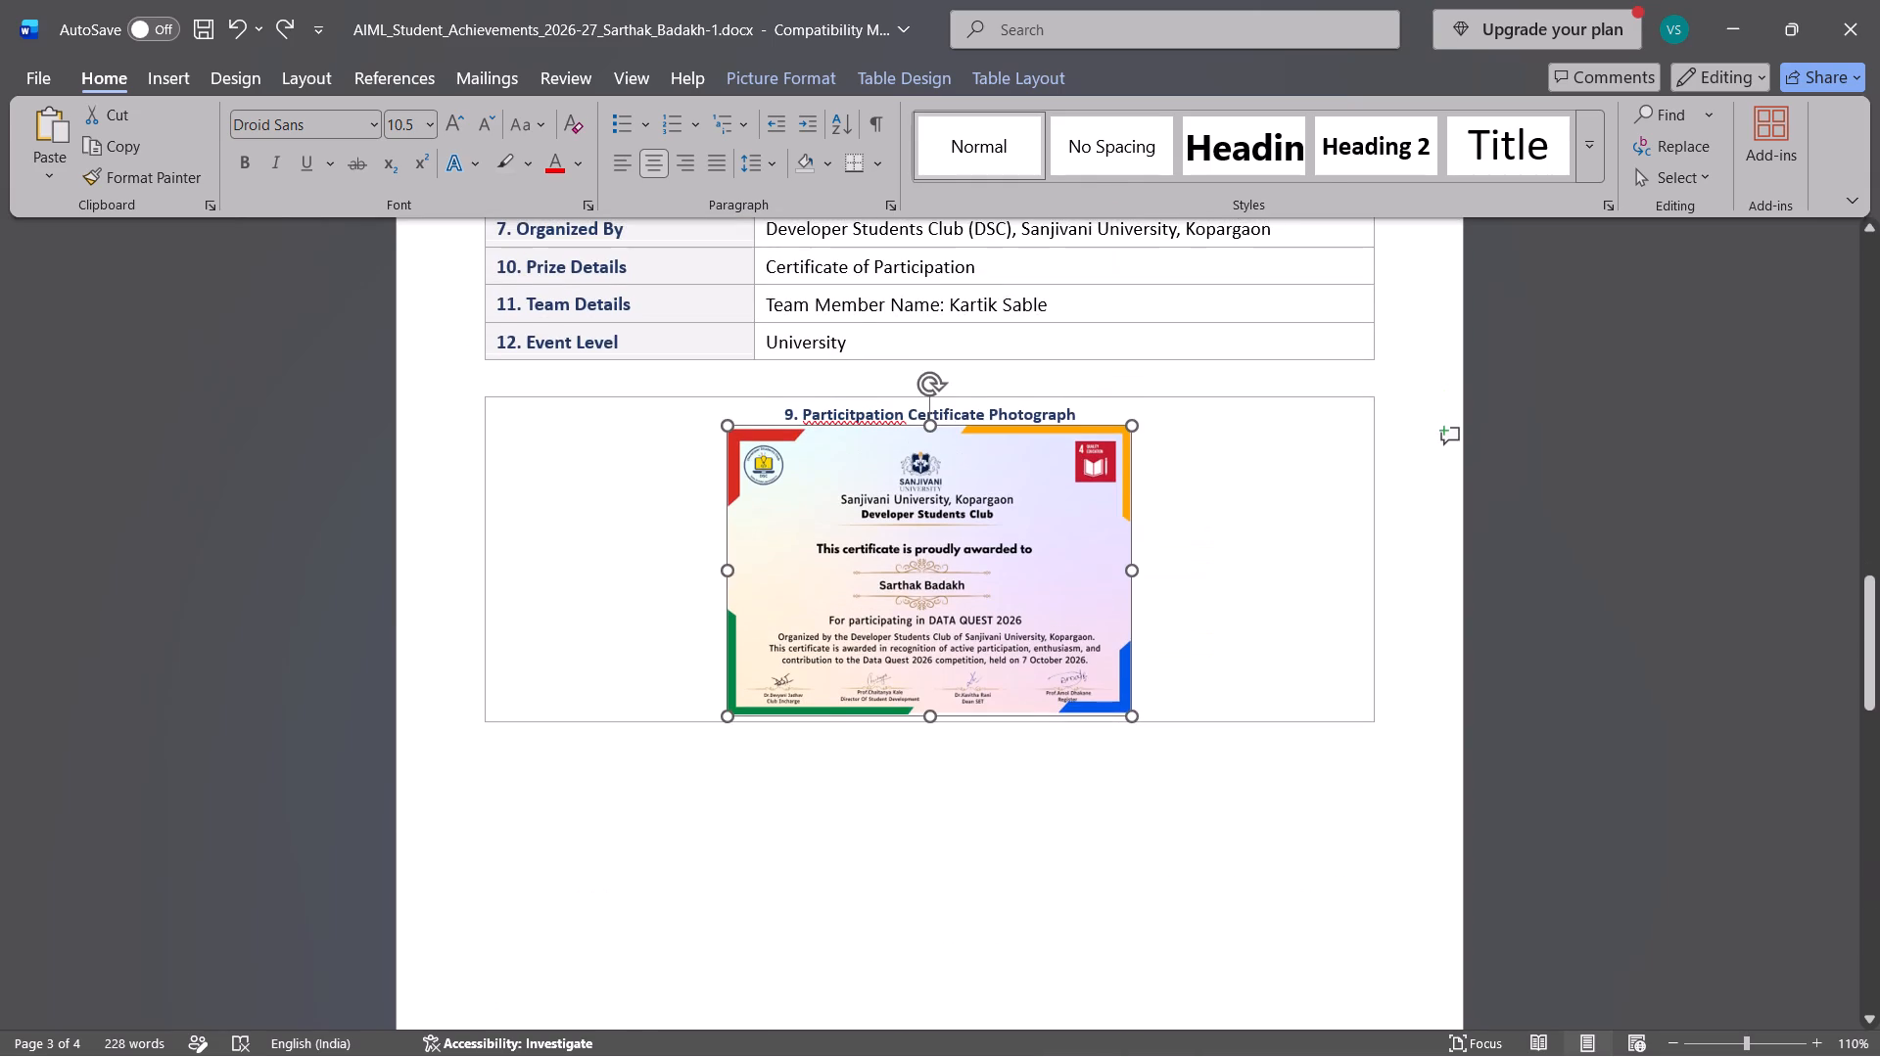
Leave the Word document at the Chakravyuh CTF certificate and switch to the Downloads folder in File Explorer.
{"action": "scroll", "coordinate": [1230, 578], "scroll_direction": "up", "scroll_amount": 5}
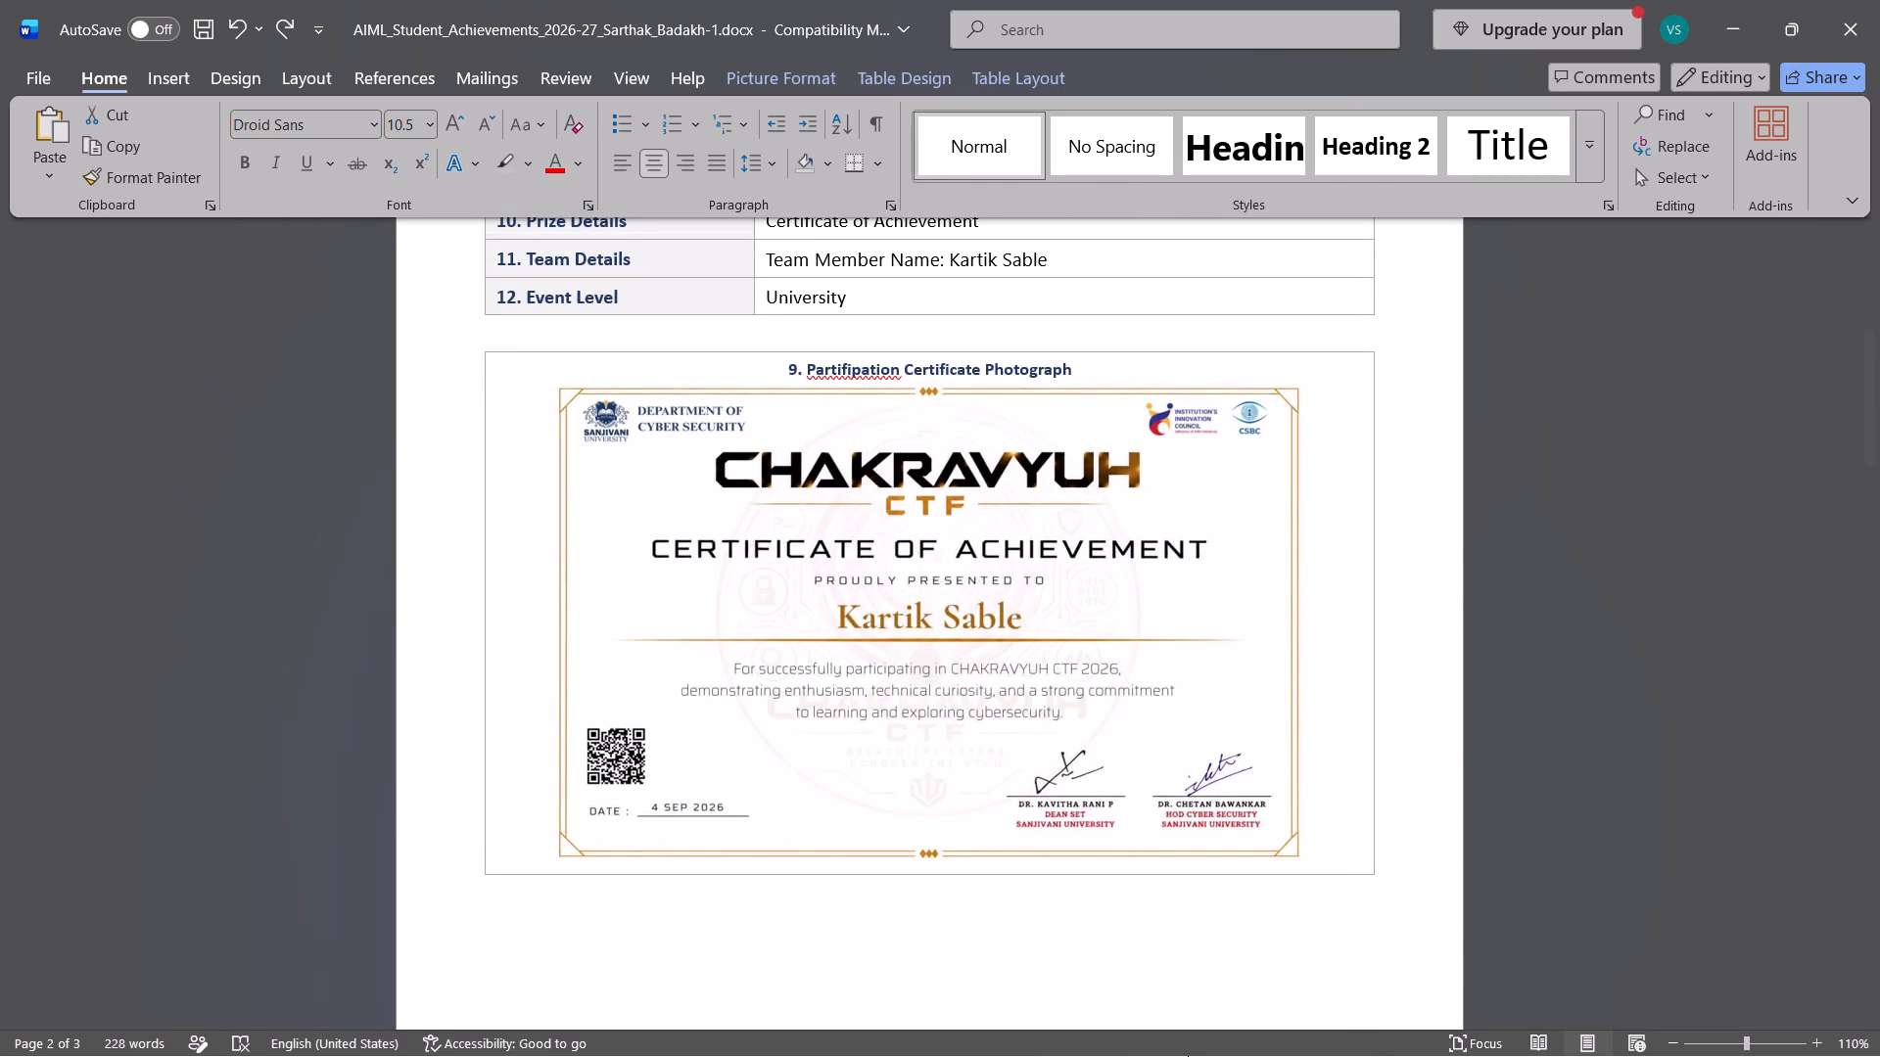
{"action": "left_click", "coordinate": [1448, 396]}
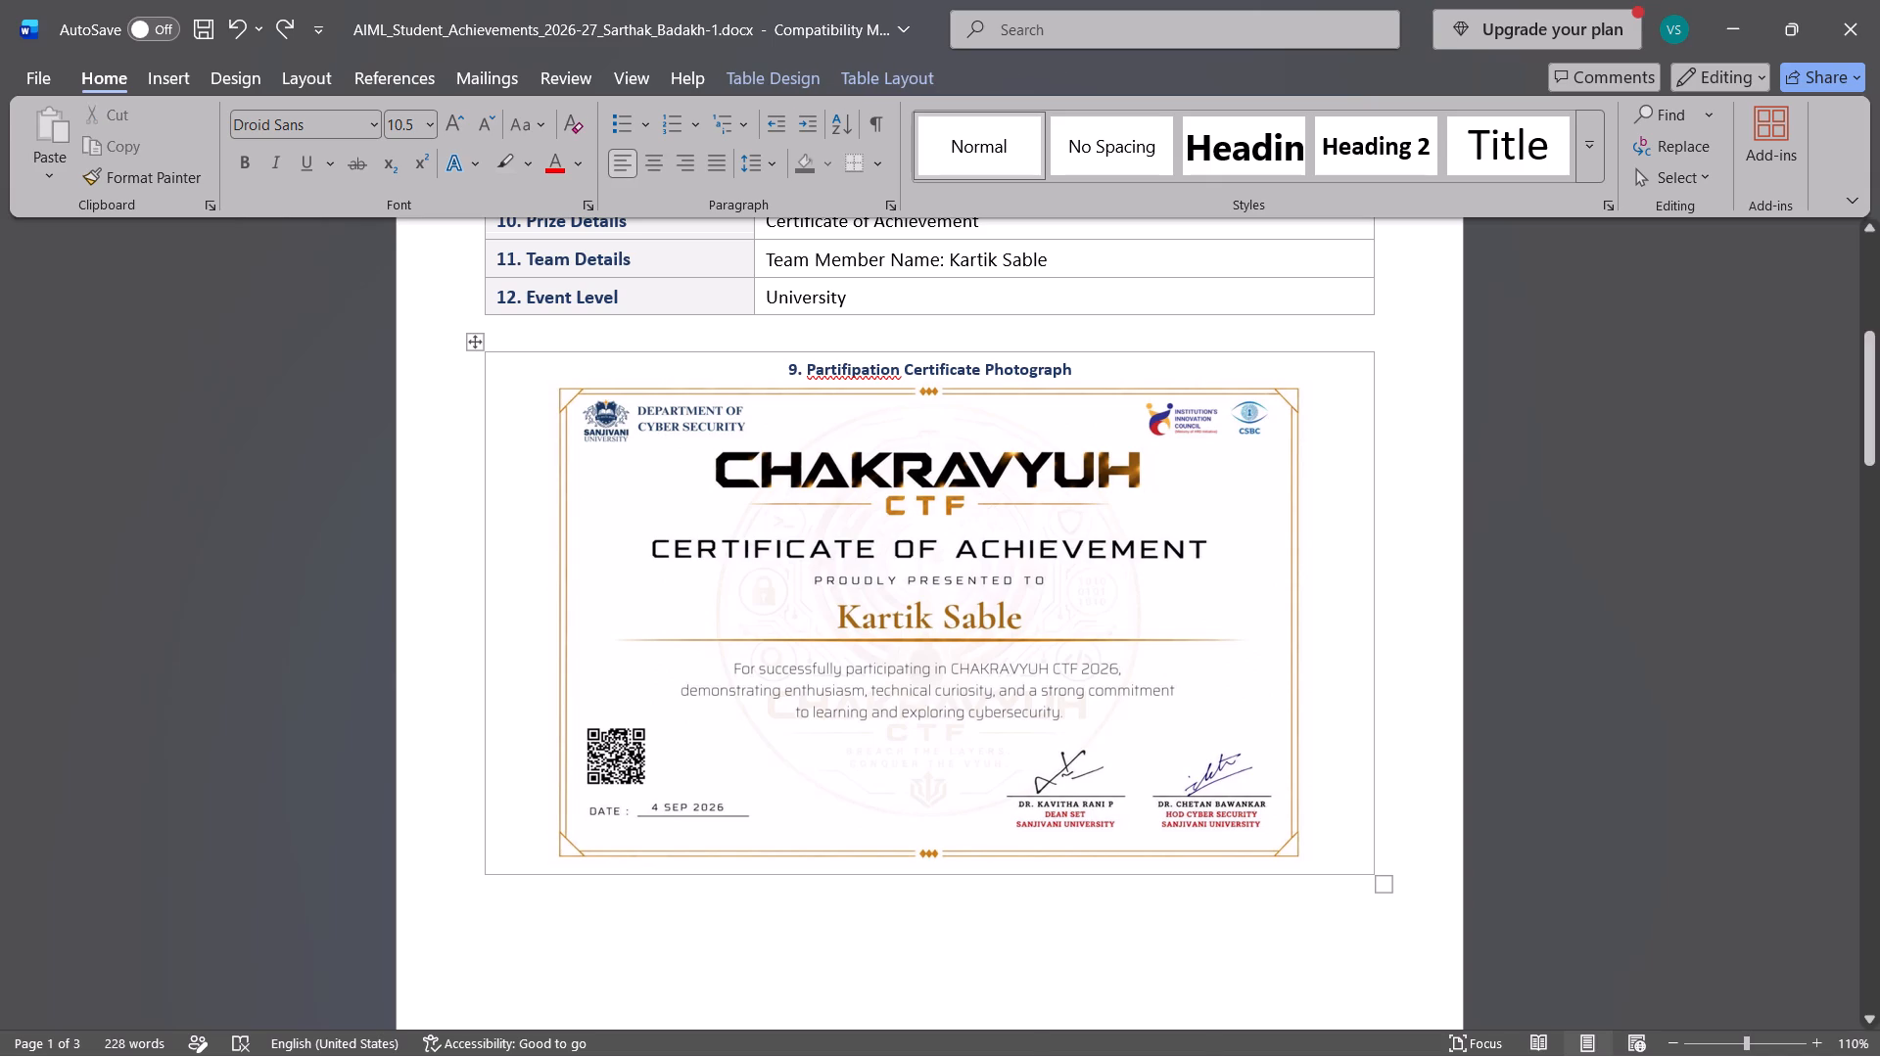
{"action": "left_click", "coordinate": [1745, 0]}
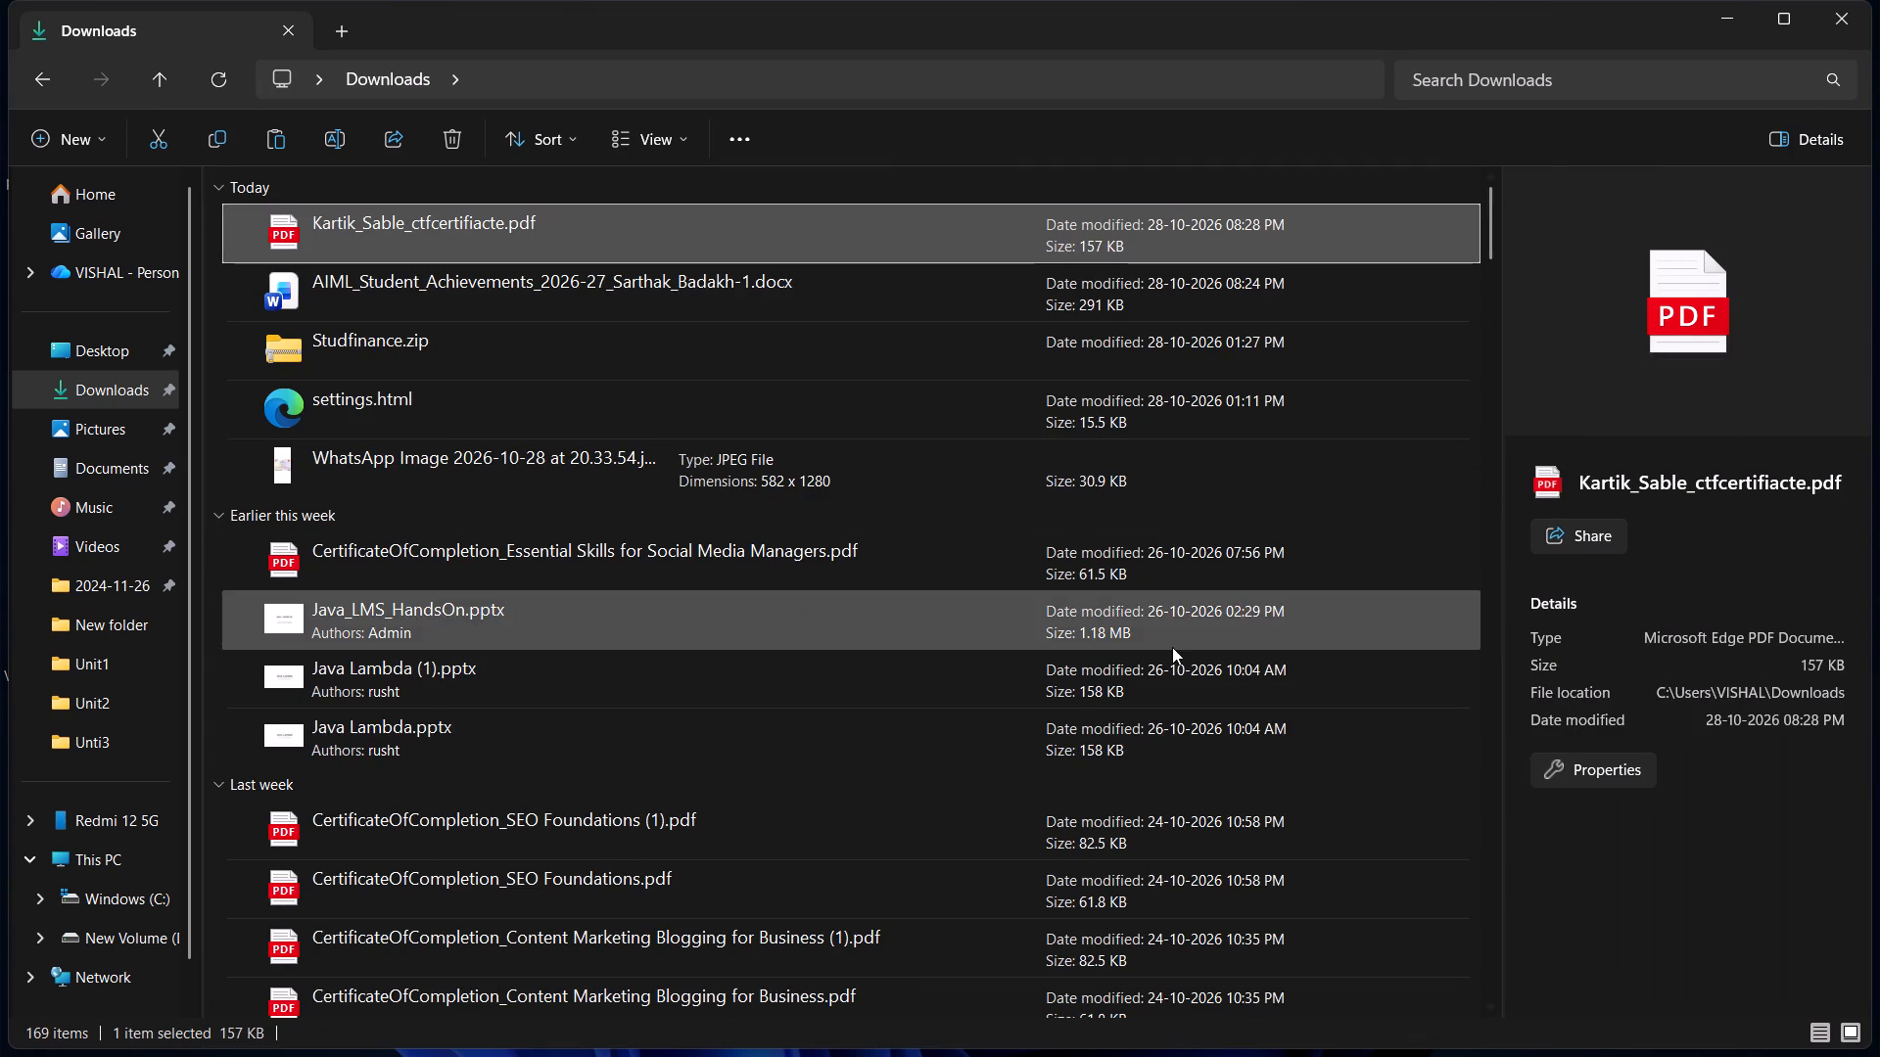
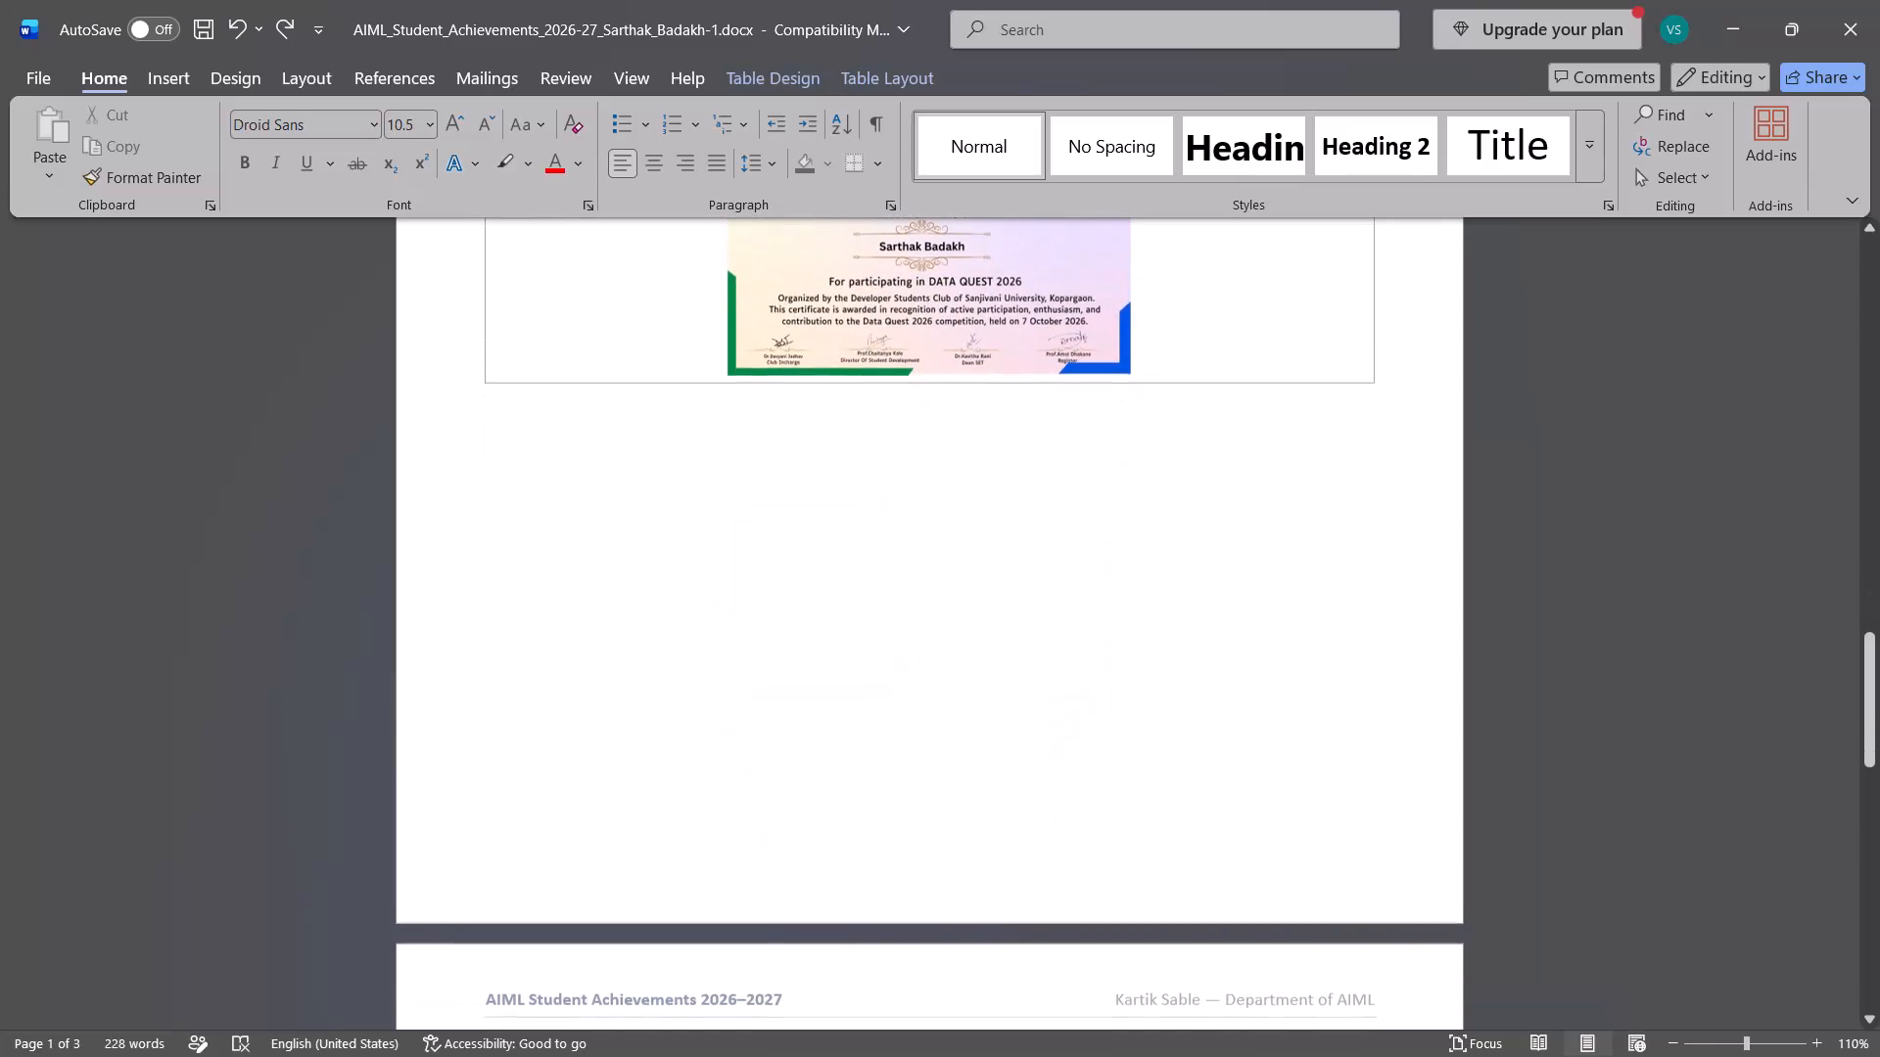
Replace the certificate picture in the second event report's photograph frame with the new team member's copied Data Quest 2026 certificate.
{"action": "scroll", "coordinate": [930, 495], "scroll_direction": "up", "scroll_amount": 1}
{"action": "scroll", "coordinate": [930, 495], "scroll_direction": "down", "scroll_amount": 1, "text": "ctrl"}
{"action": "scroll", "coordinate": [930, 495], "scroll_direction": "up", "scroll_amount": 1, "text": "ctrl"}
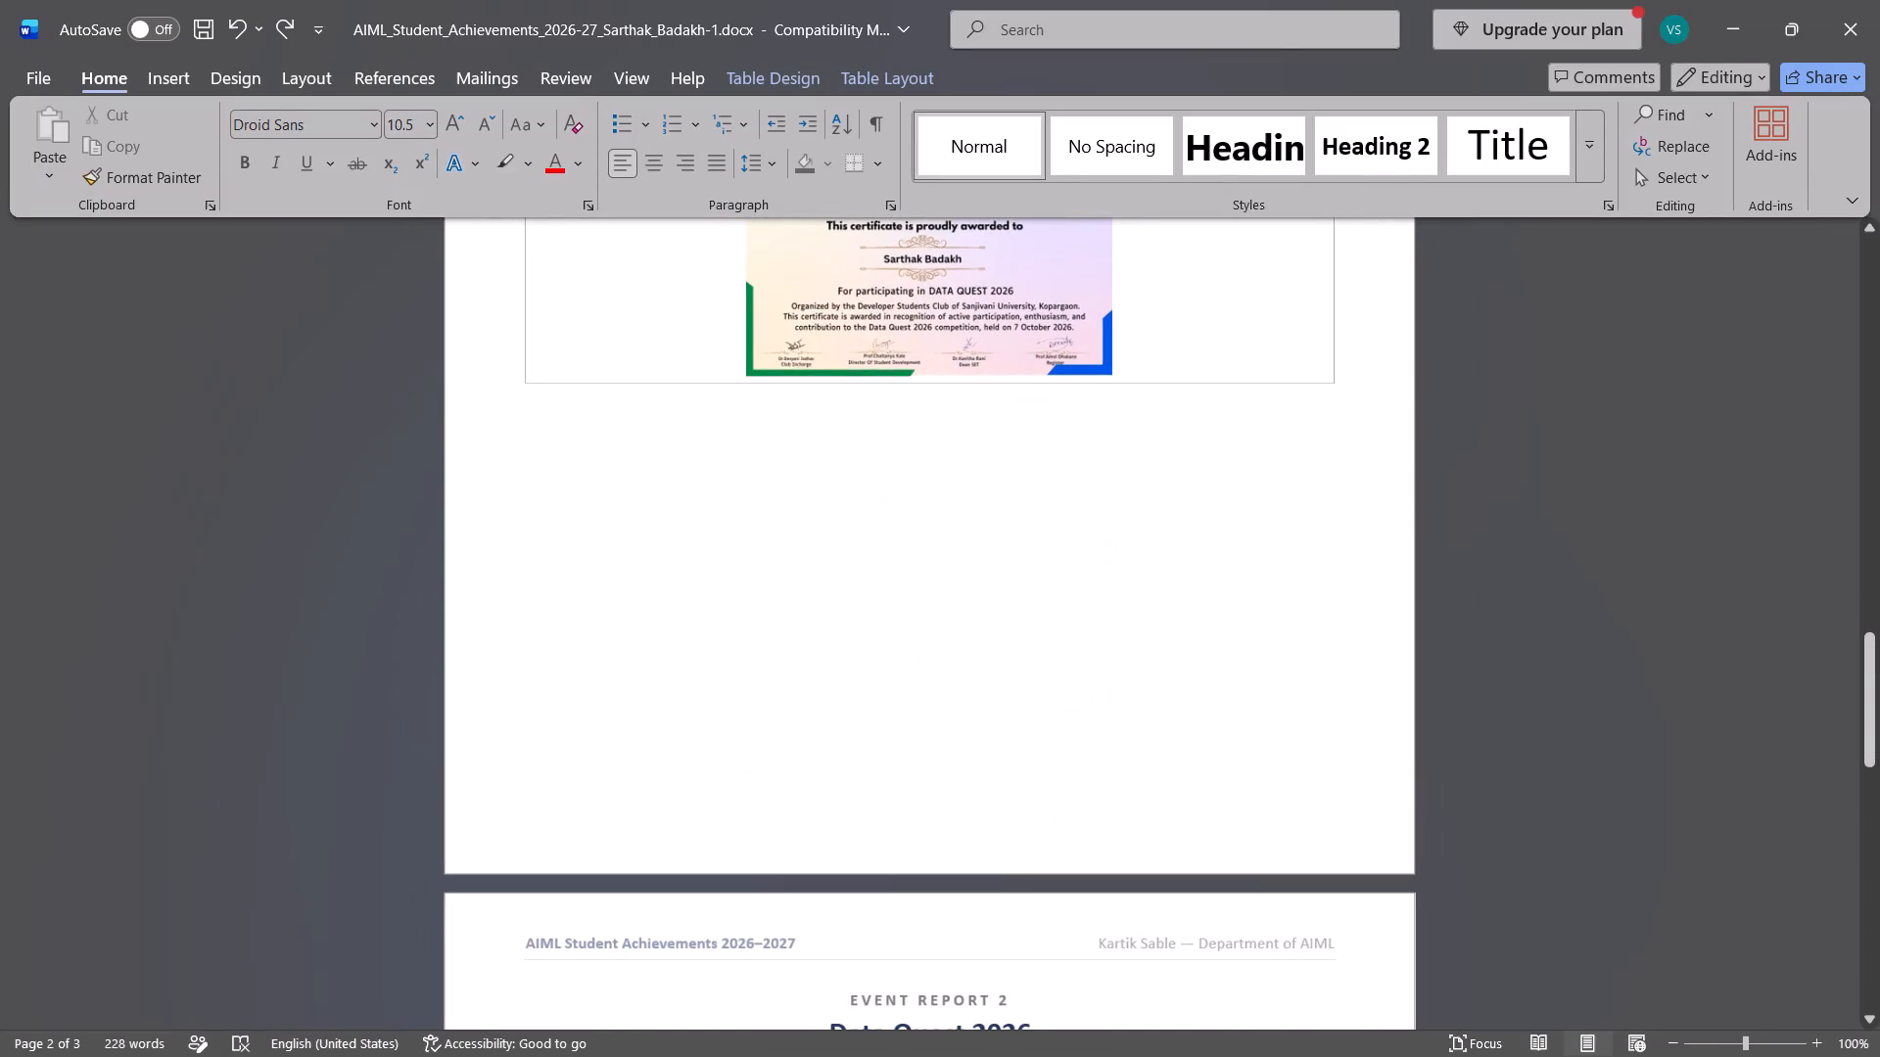
{"action": "scroll", "coordinate": [930, 495], "scroll_direction": "down", "scroll_amount": 1}
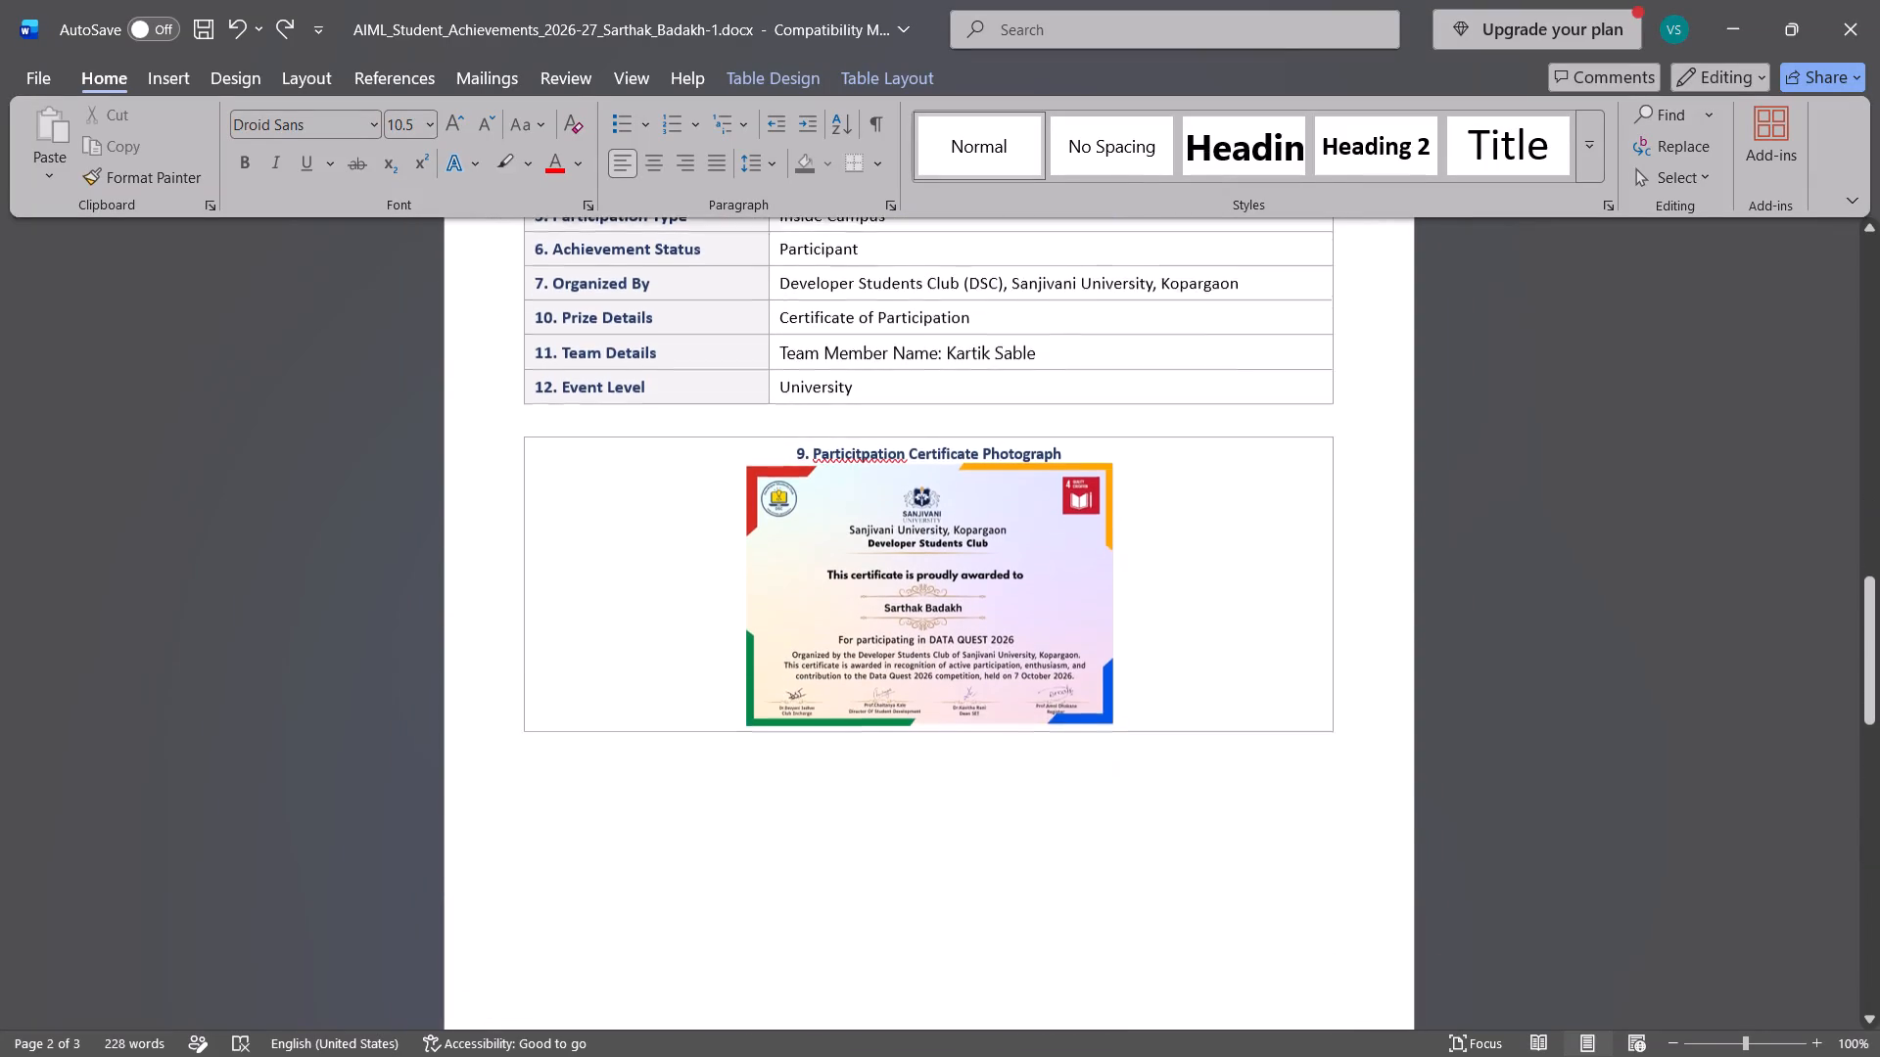
{"action": "scroll", "coordinate": [930, 495], "scroll_direction": "down", "scroll_amount": 1}
{"action": "left_click", "coordinate": [930, 495]}
{"action": "key", "text": "ctrl+v"}
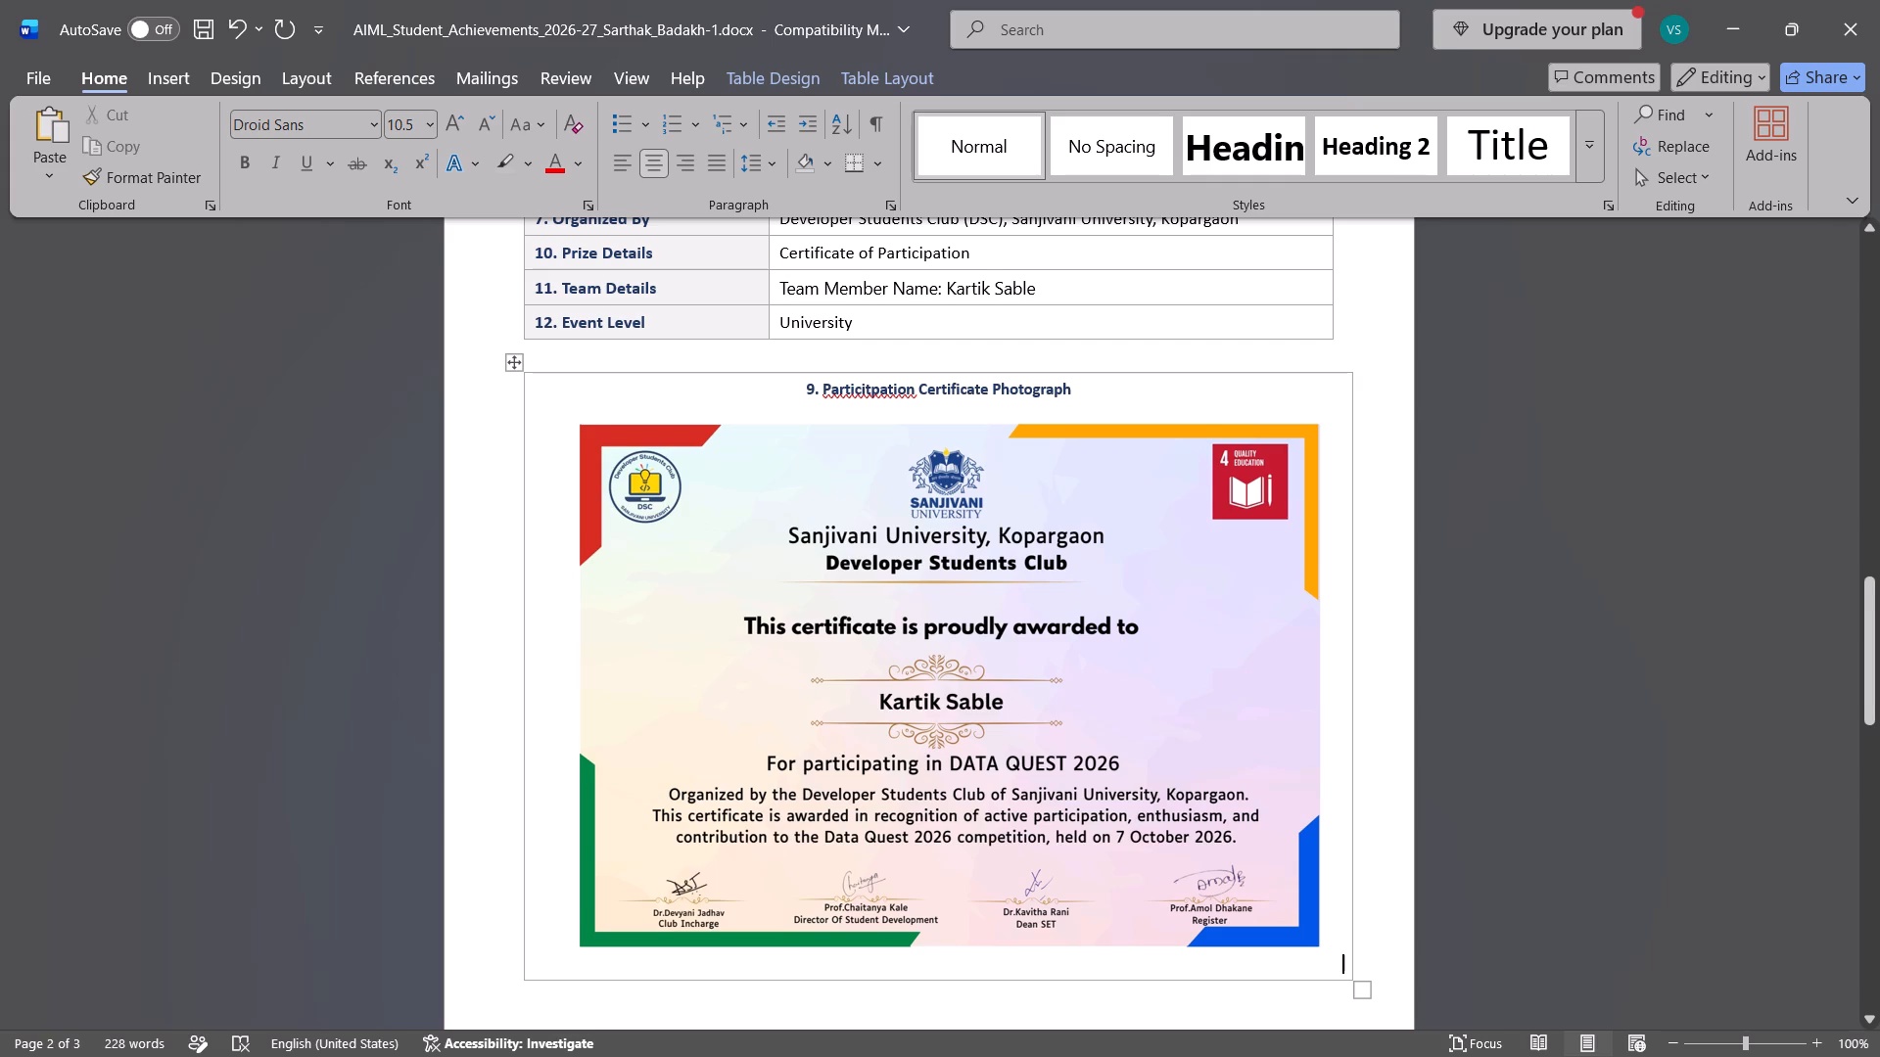
Delete the words Data Quest before 2026 in the Event Name row of the duplicated report on the third page.
{"action": "scroll", "coordinate": [901, 598], "scroll_direction": "down", "scroll_amount": 1}
{"action": "scroll", "coordinate": [901, 598], "scroll_direction": "up", "scroll_amount": 2}
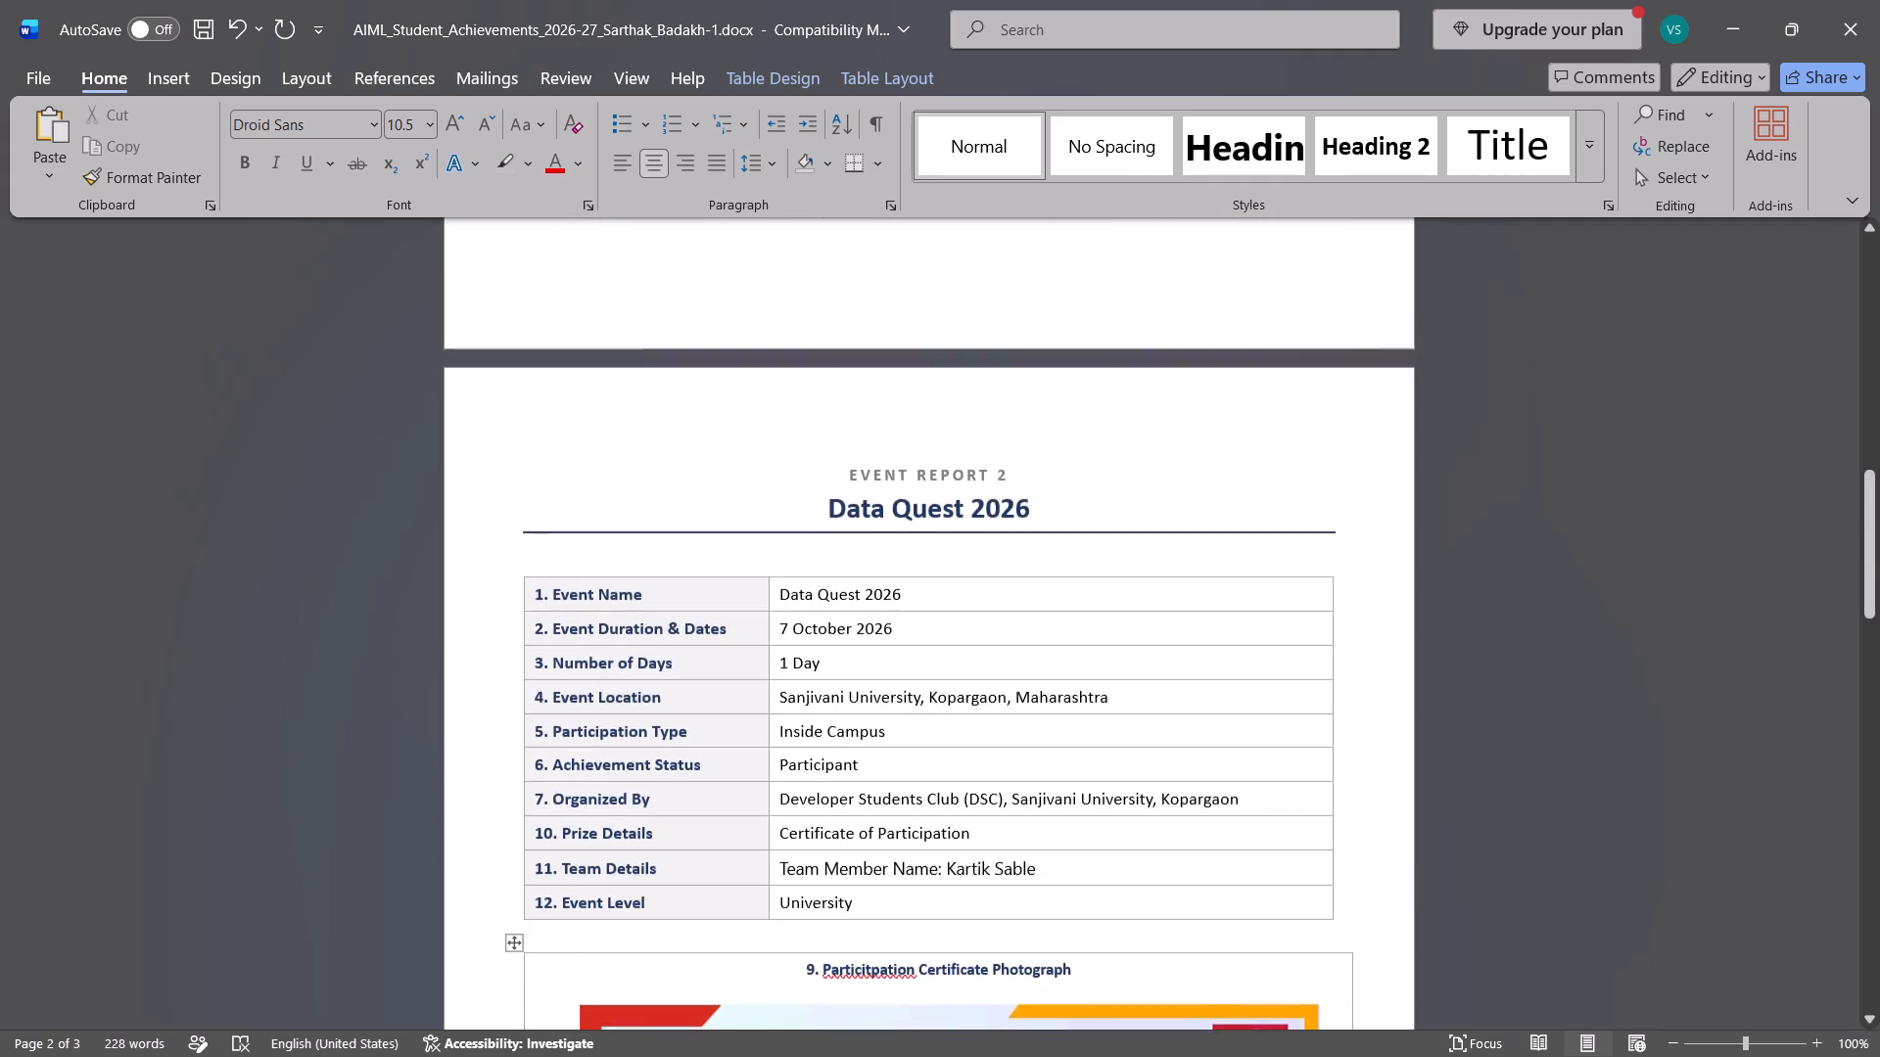
{"action": "scroll", "coordinate": [901, 598], "scroll_direction": "down", "scroll_amount": 2}
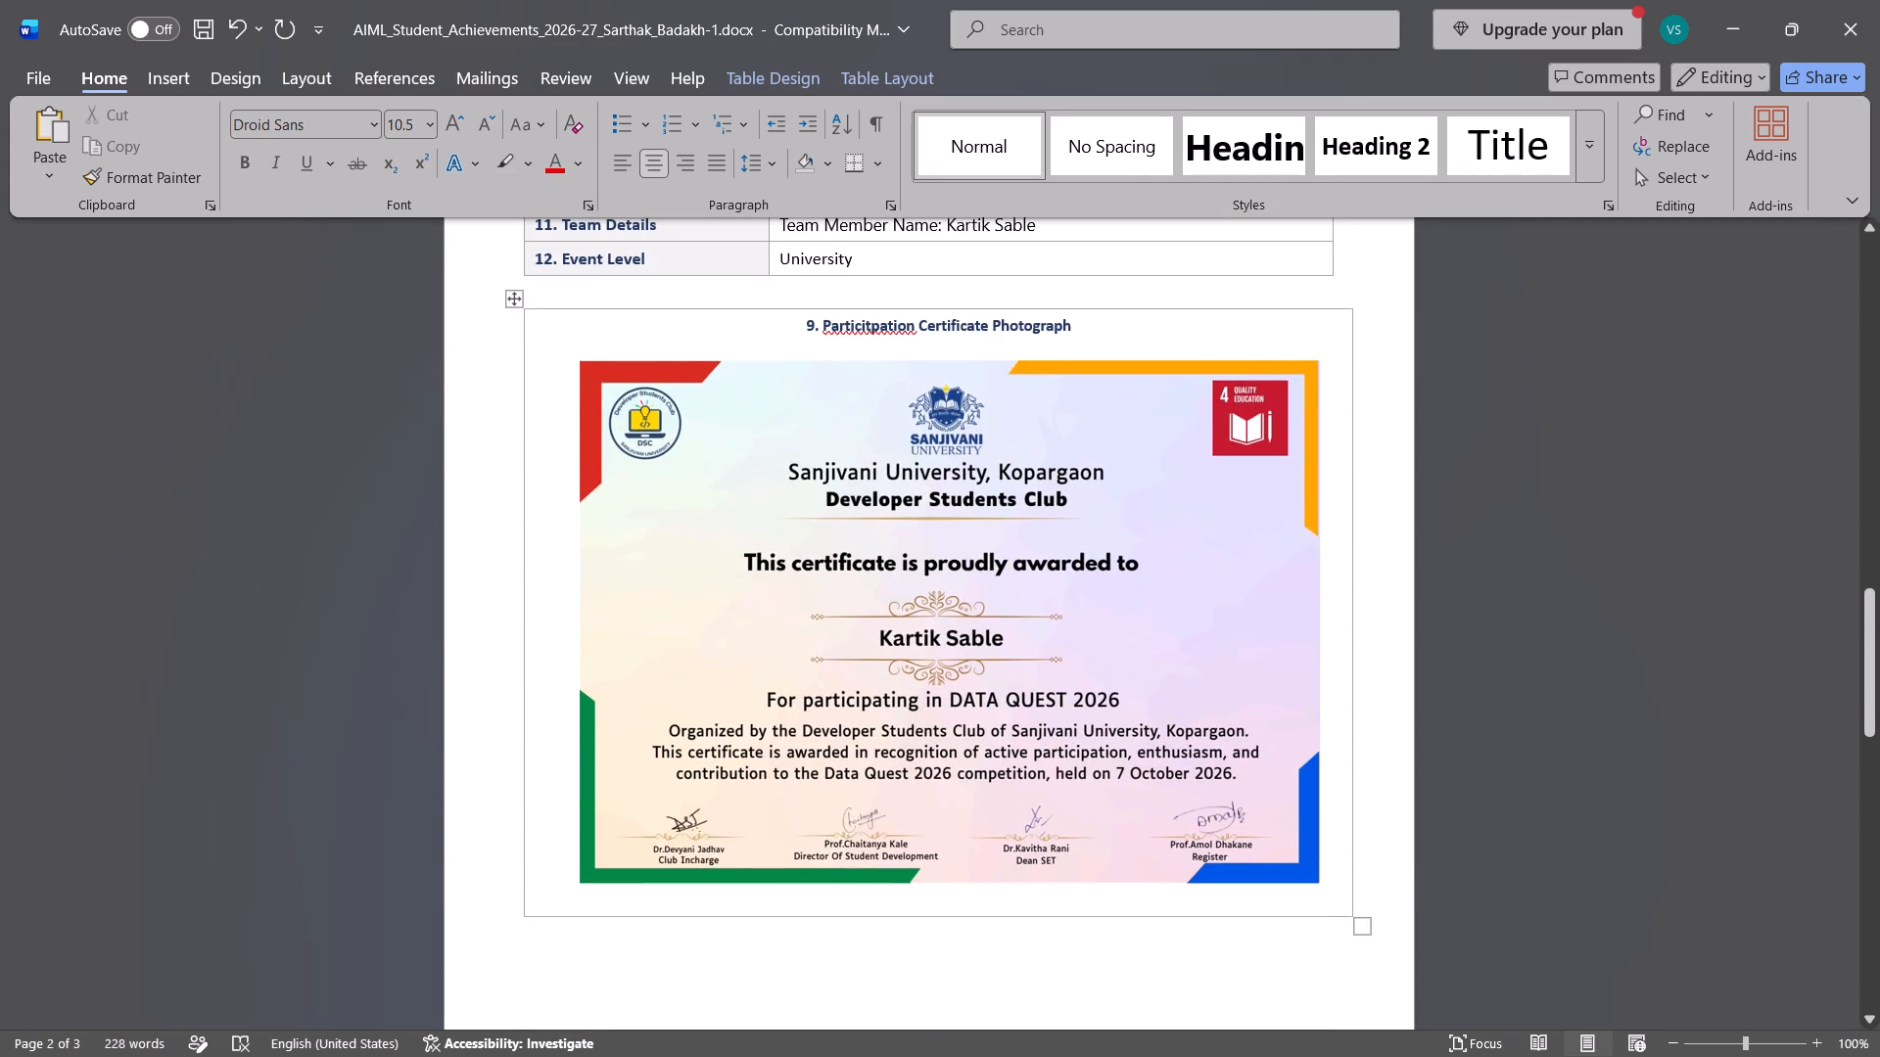
{"action": "scroll", "coordinate": [901, 598], "scroll_direction": "down", "scroll_amount": 3}
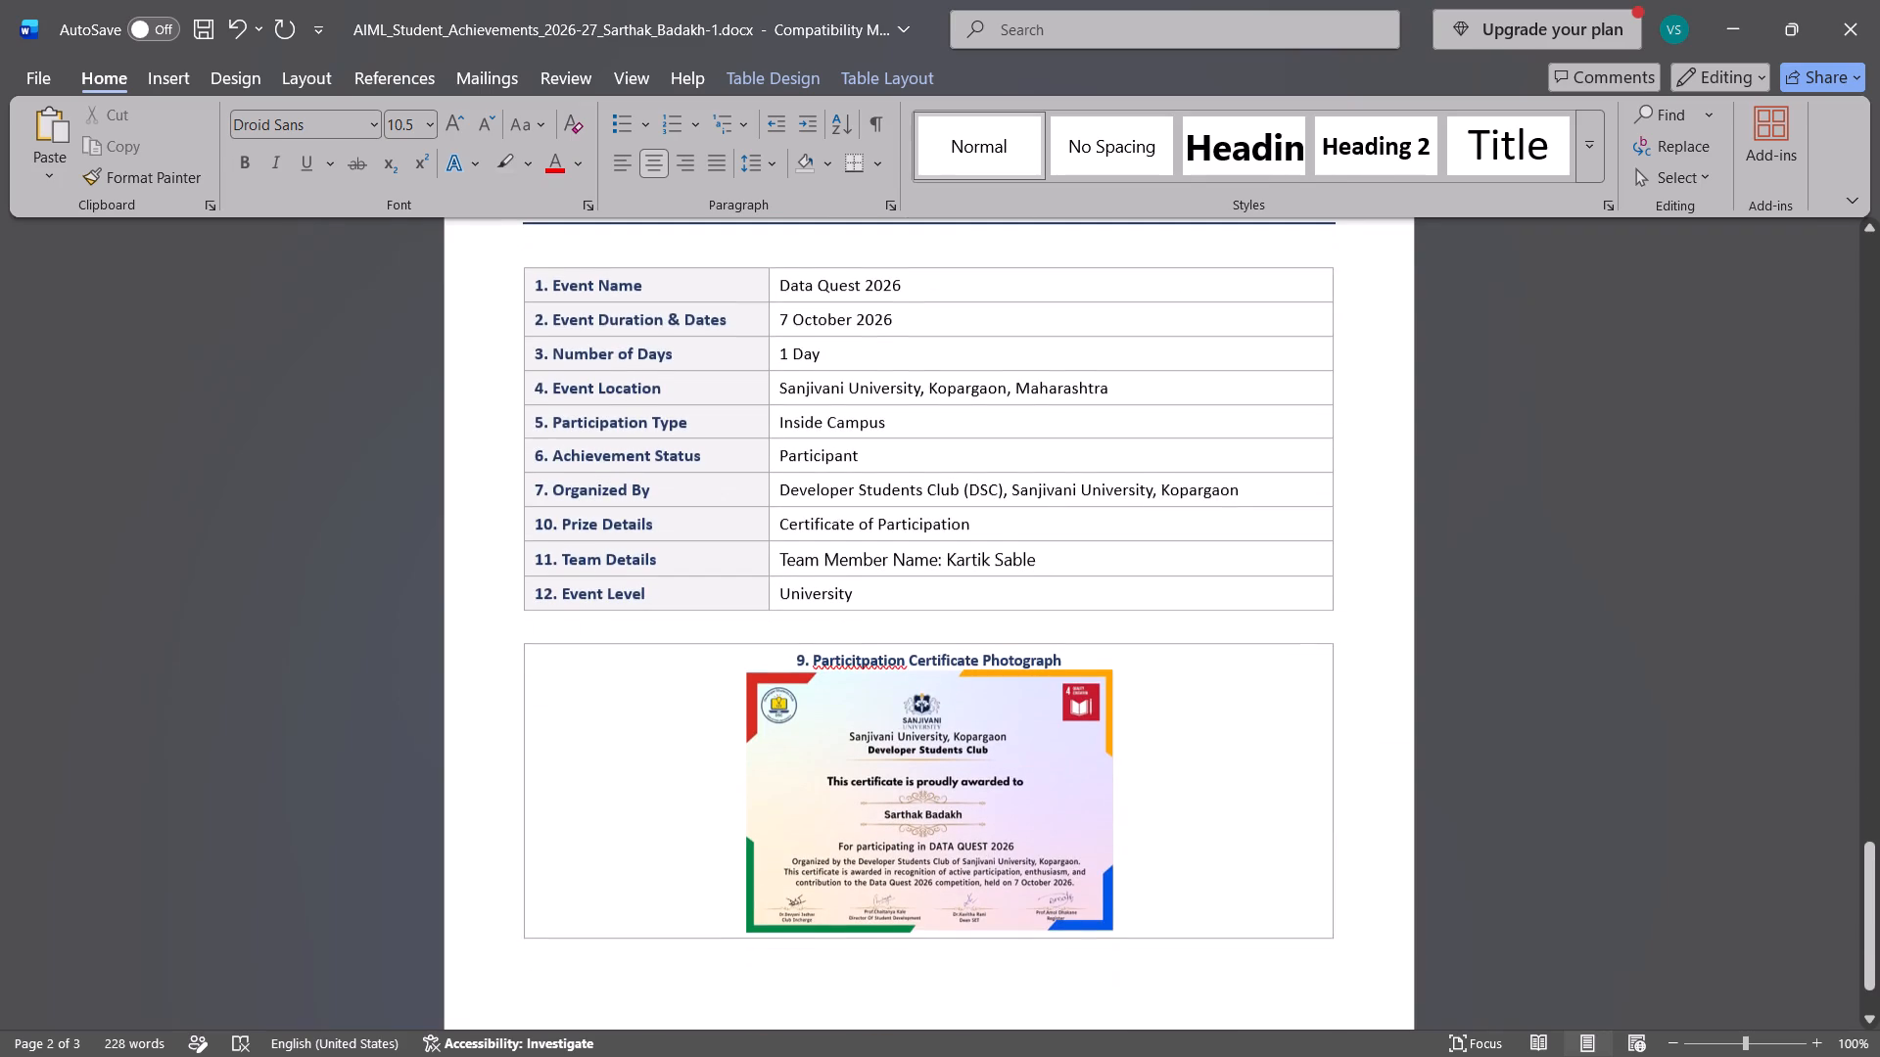
{"action": "scroll", "coordinate": [901, 598], "scroll_direction": "up", "scroll_amount": 1}
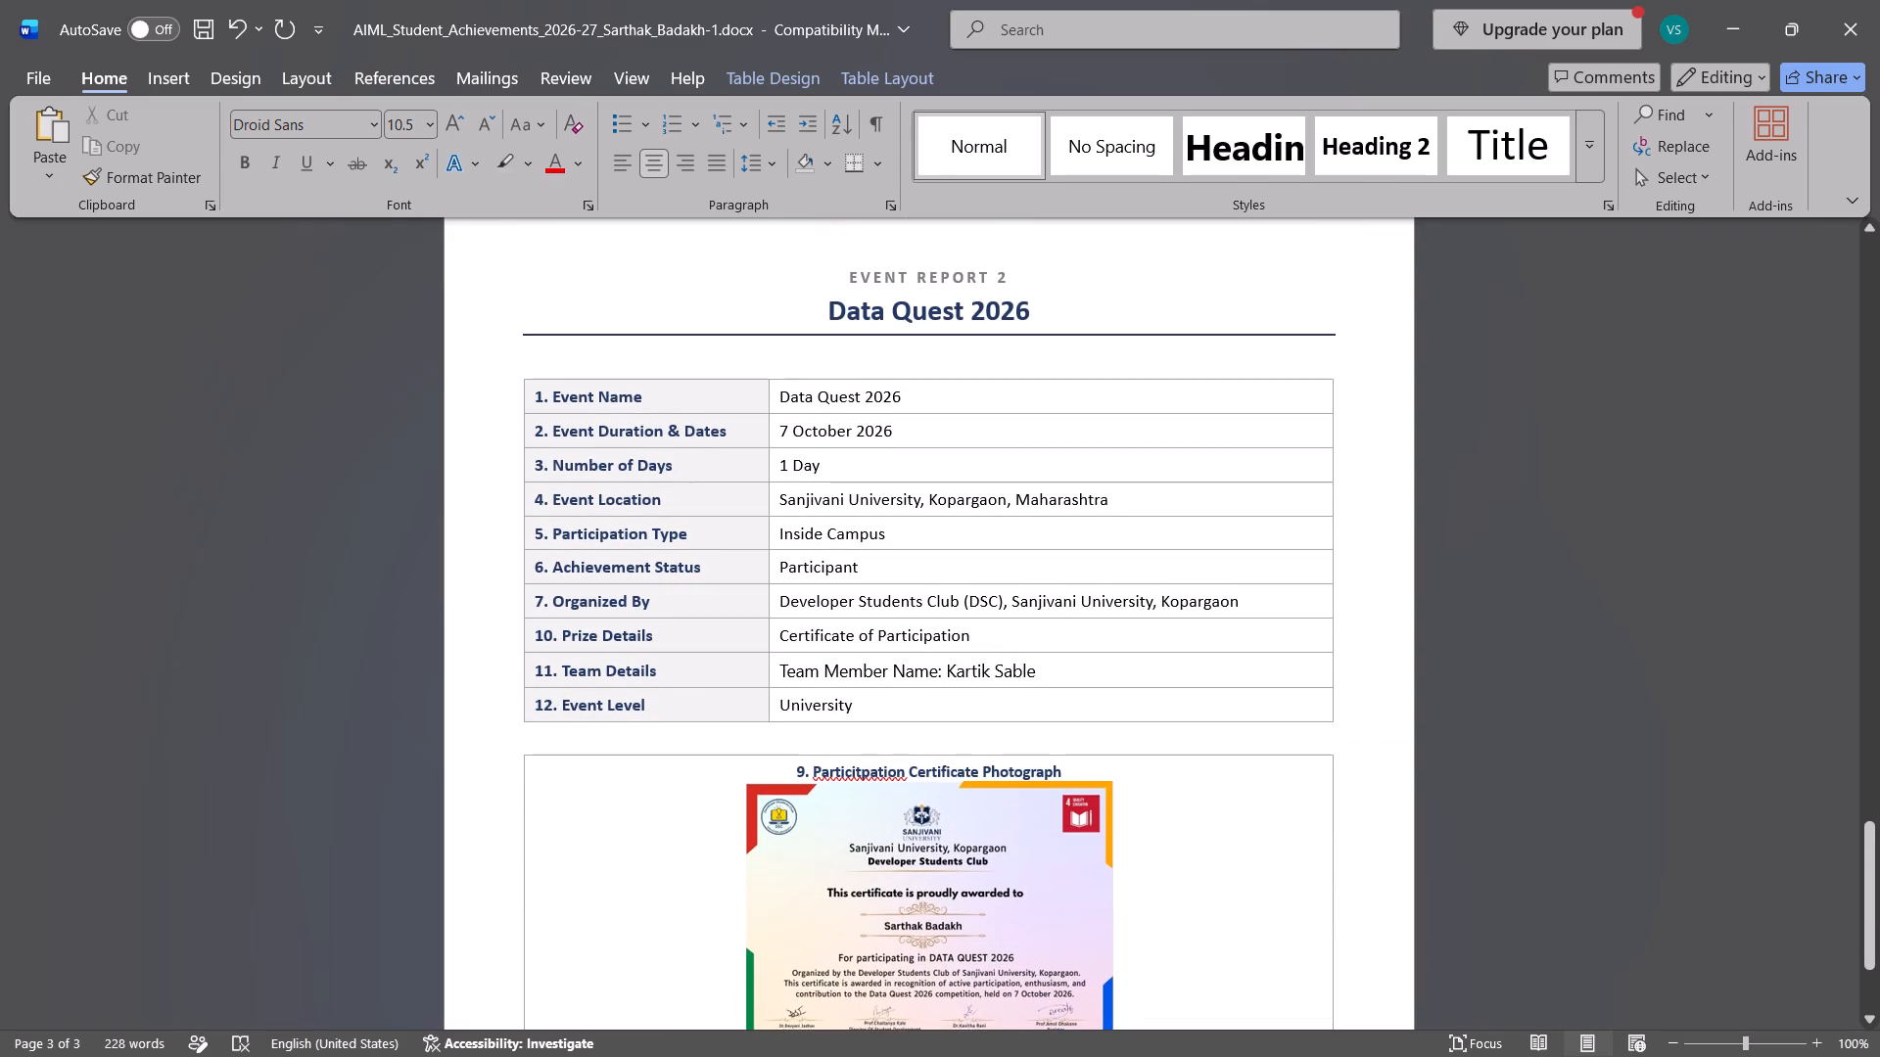
{"action": "left_click", "coordinate": [862, 398]}
{"action": "left_click", "coordinate": [862, 398]}
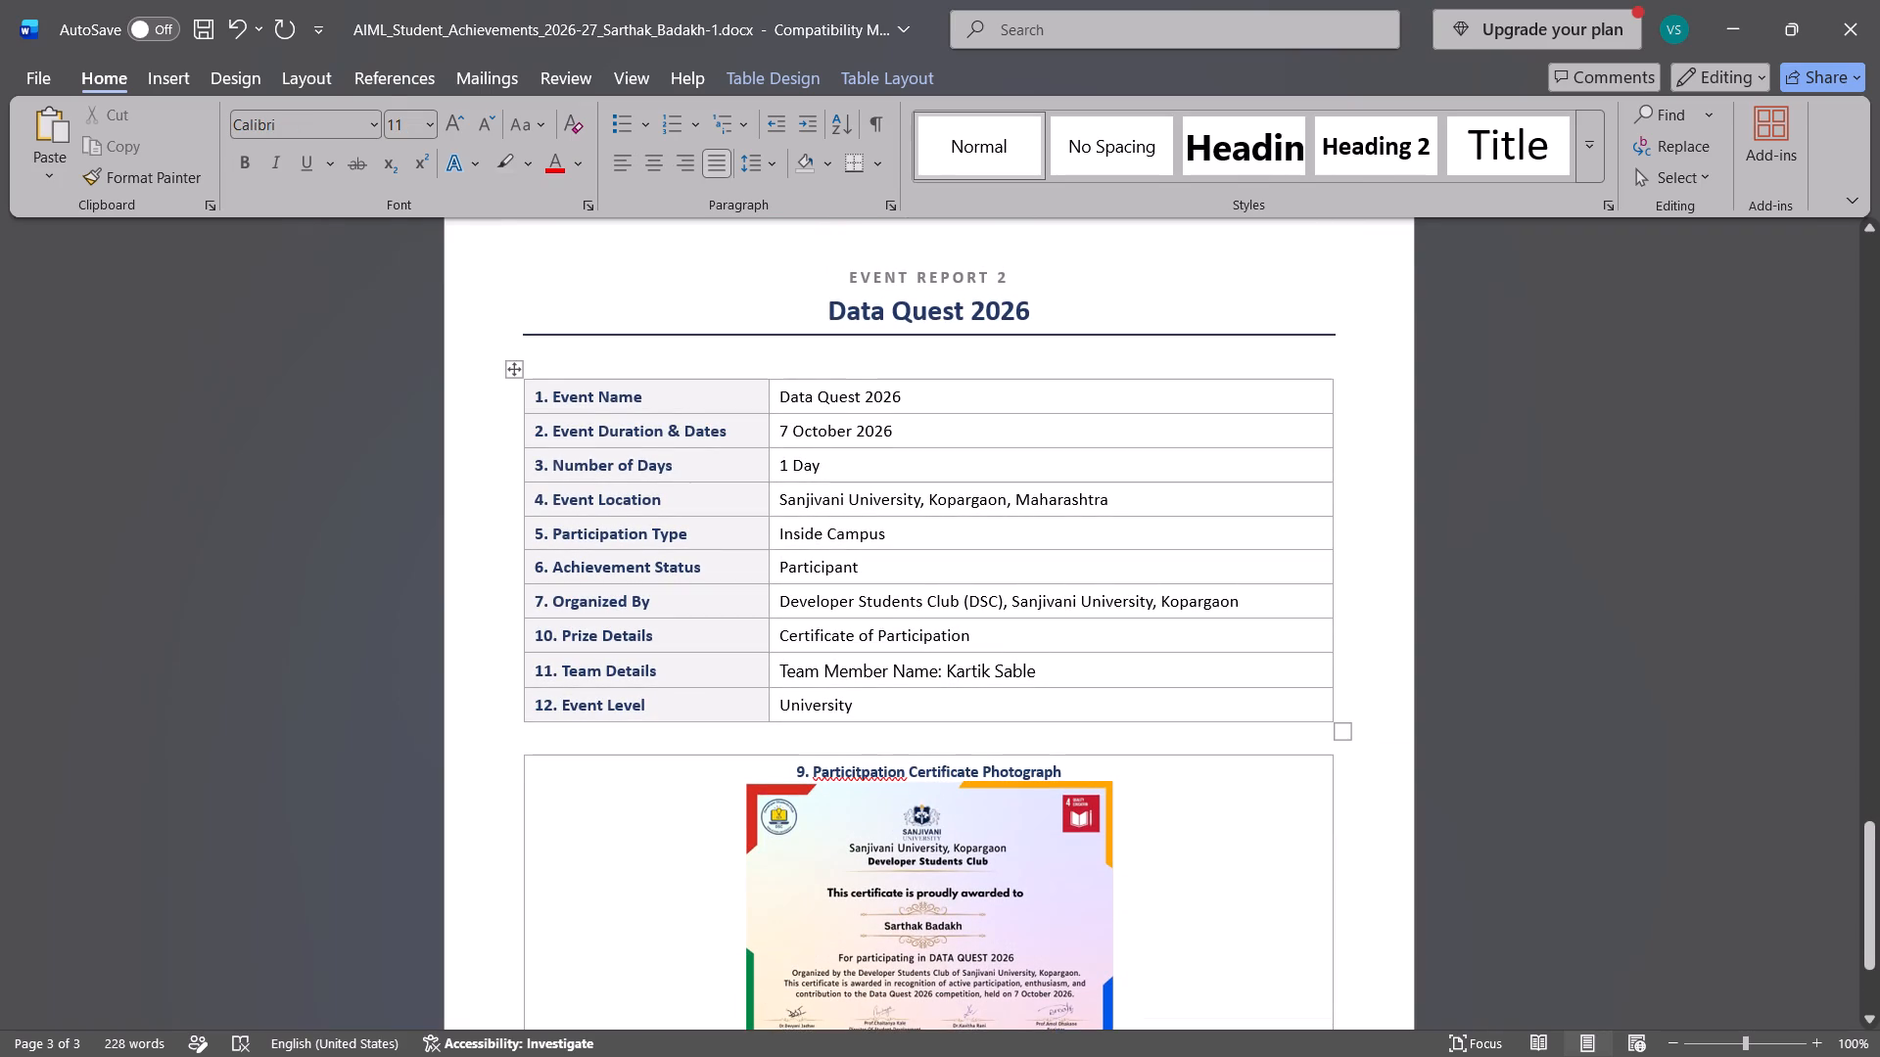
{"action": "key", "text": "BackSpace"}
{"action": "key", "text": "BackSpace"}
{"action": "key", "text": "BackSpace"}
{"action": "key", "text": "BackSpace"}
{"action": "key", "text": "BackSpace"}
{"action": "key", "text": "BackSpace"}
{"action": "key", "text": "BackSpace"}
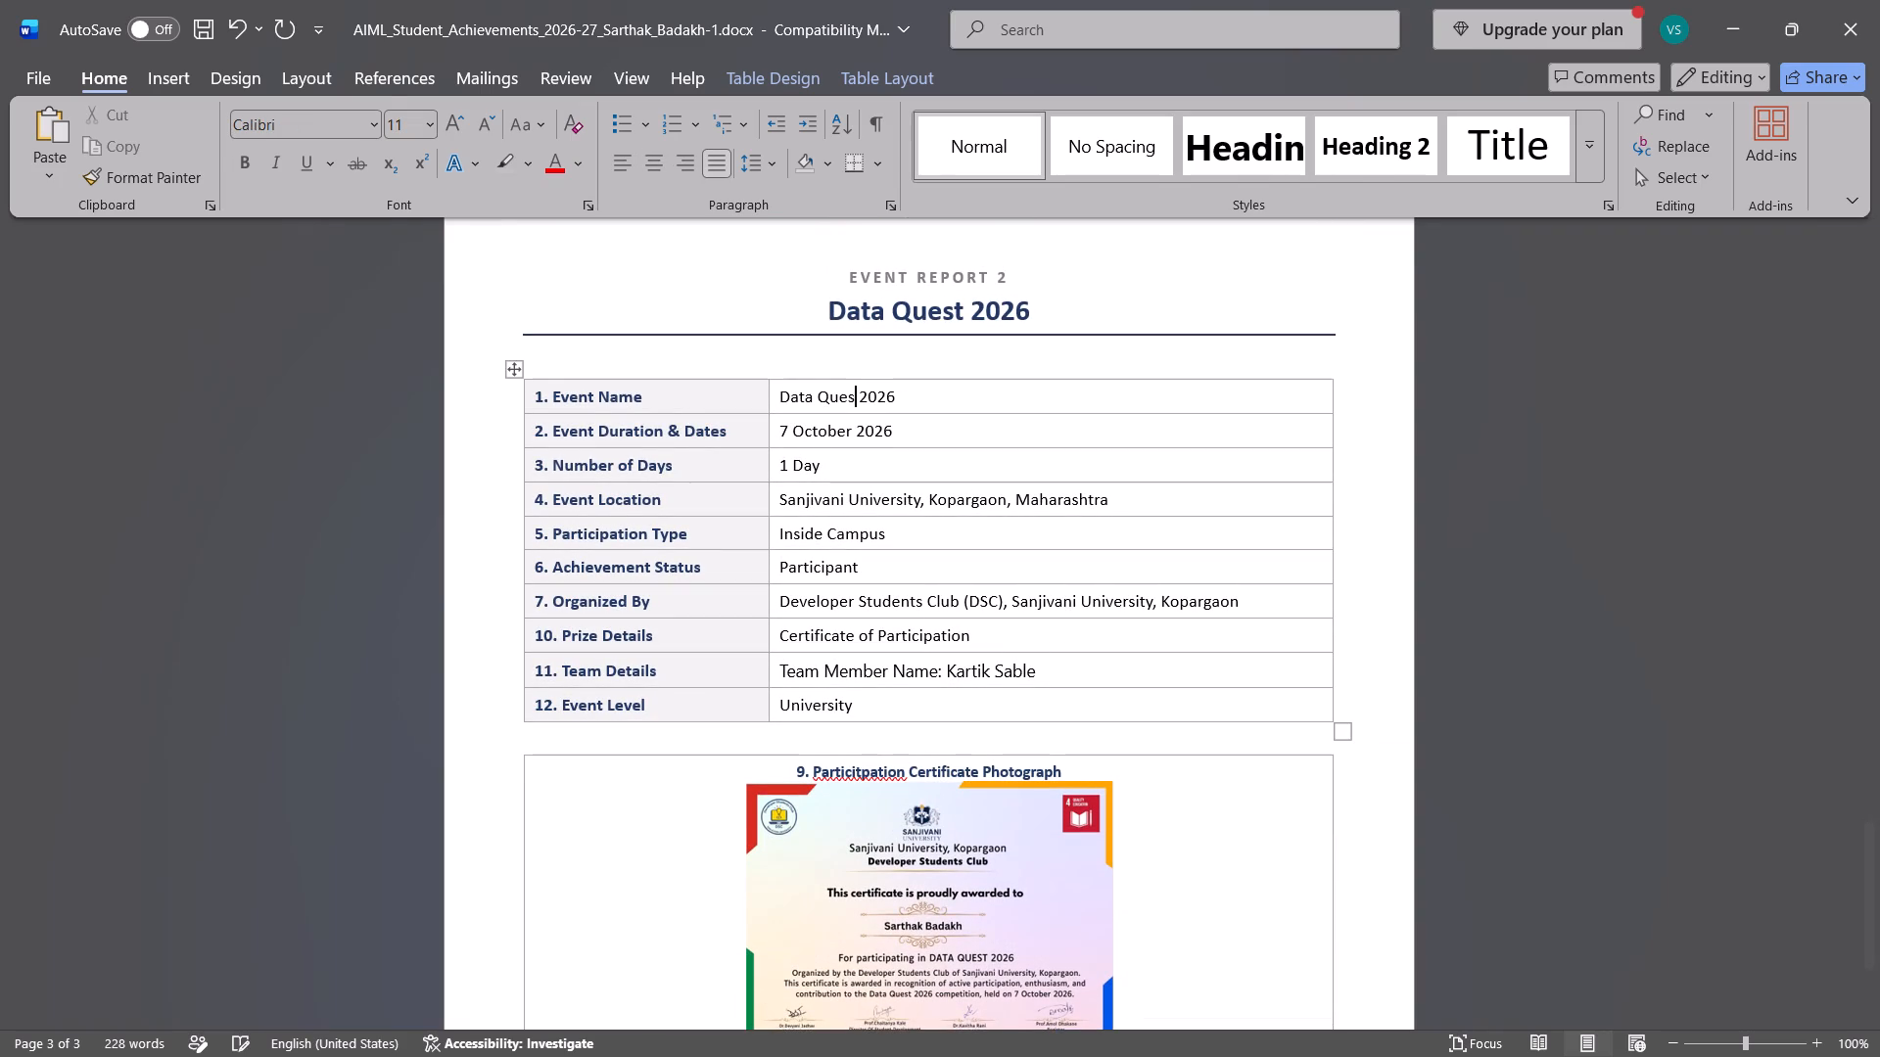
{"action": "key", "text": "BackSpace"}
{"action": "key", "text": "BackSpace"}
{"action": "key", "text": "BackSpace"}
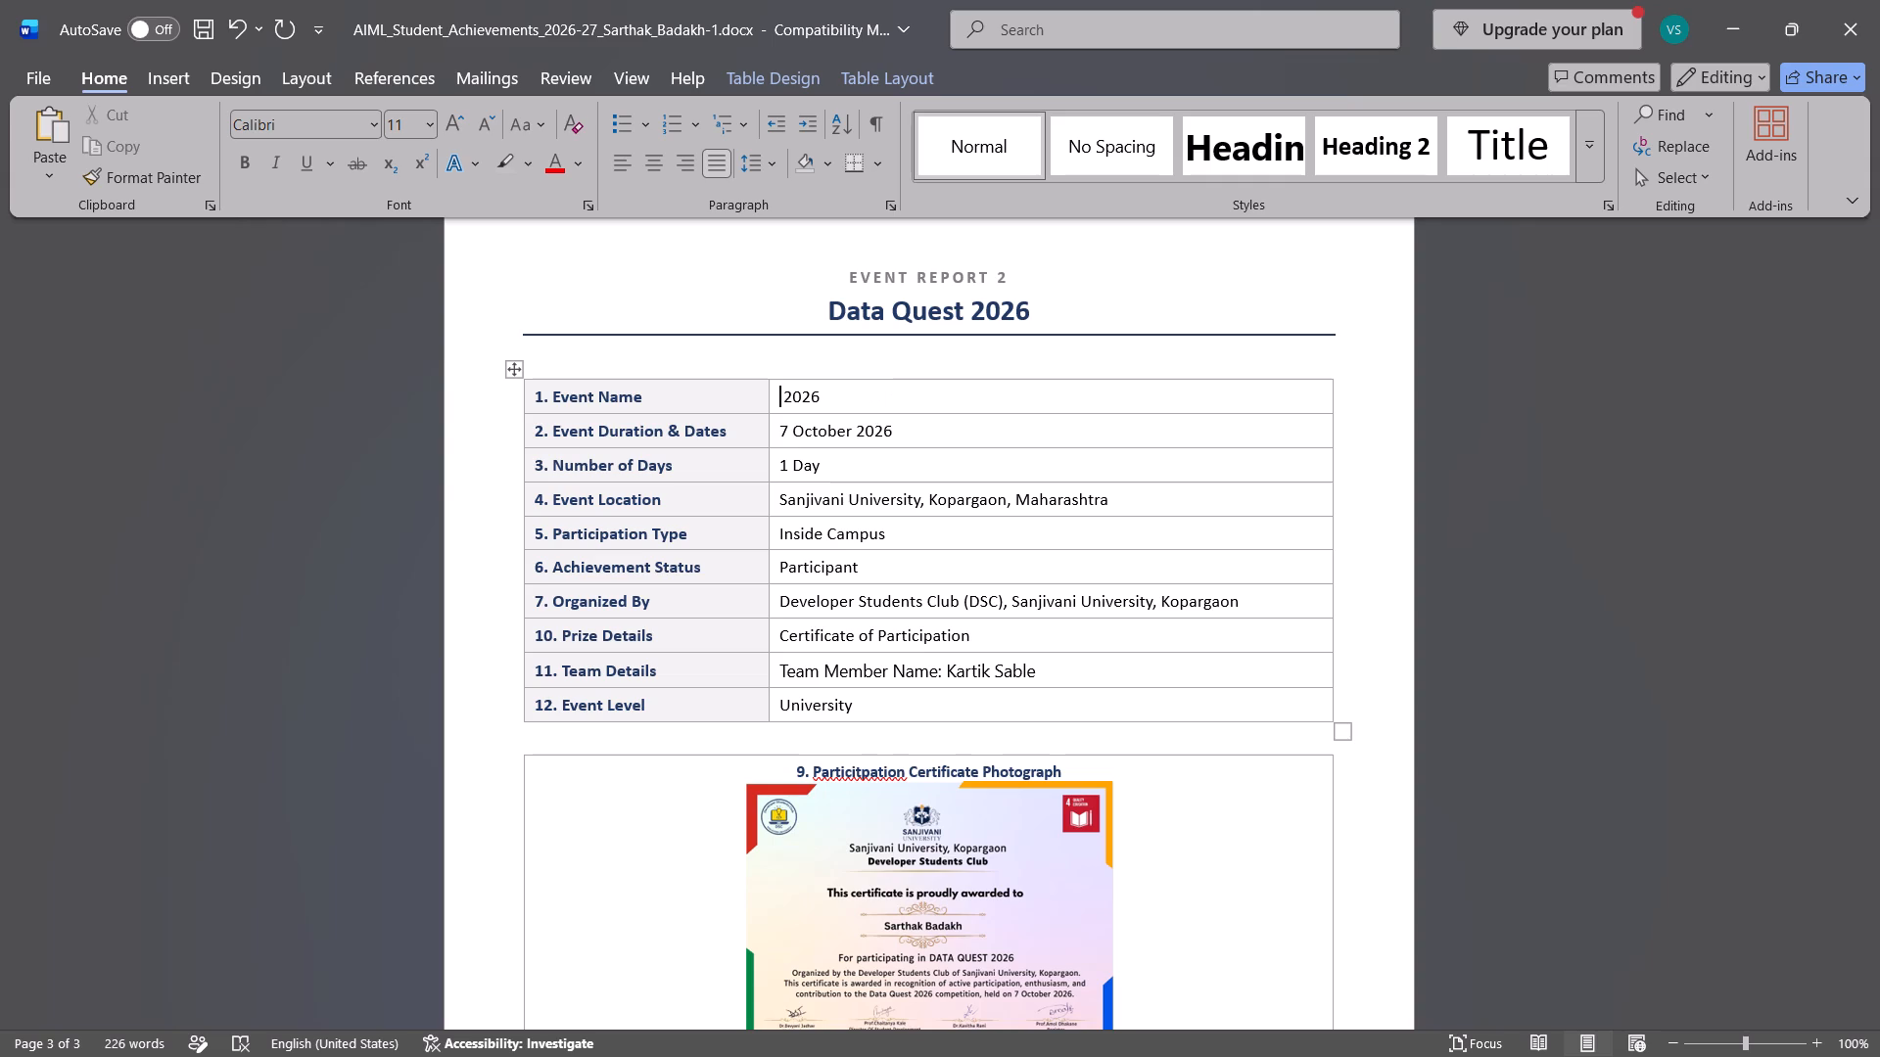
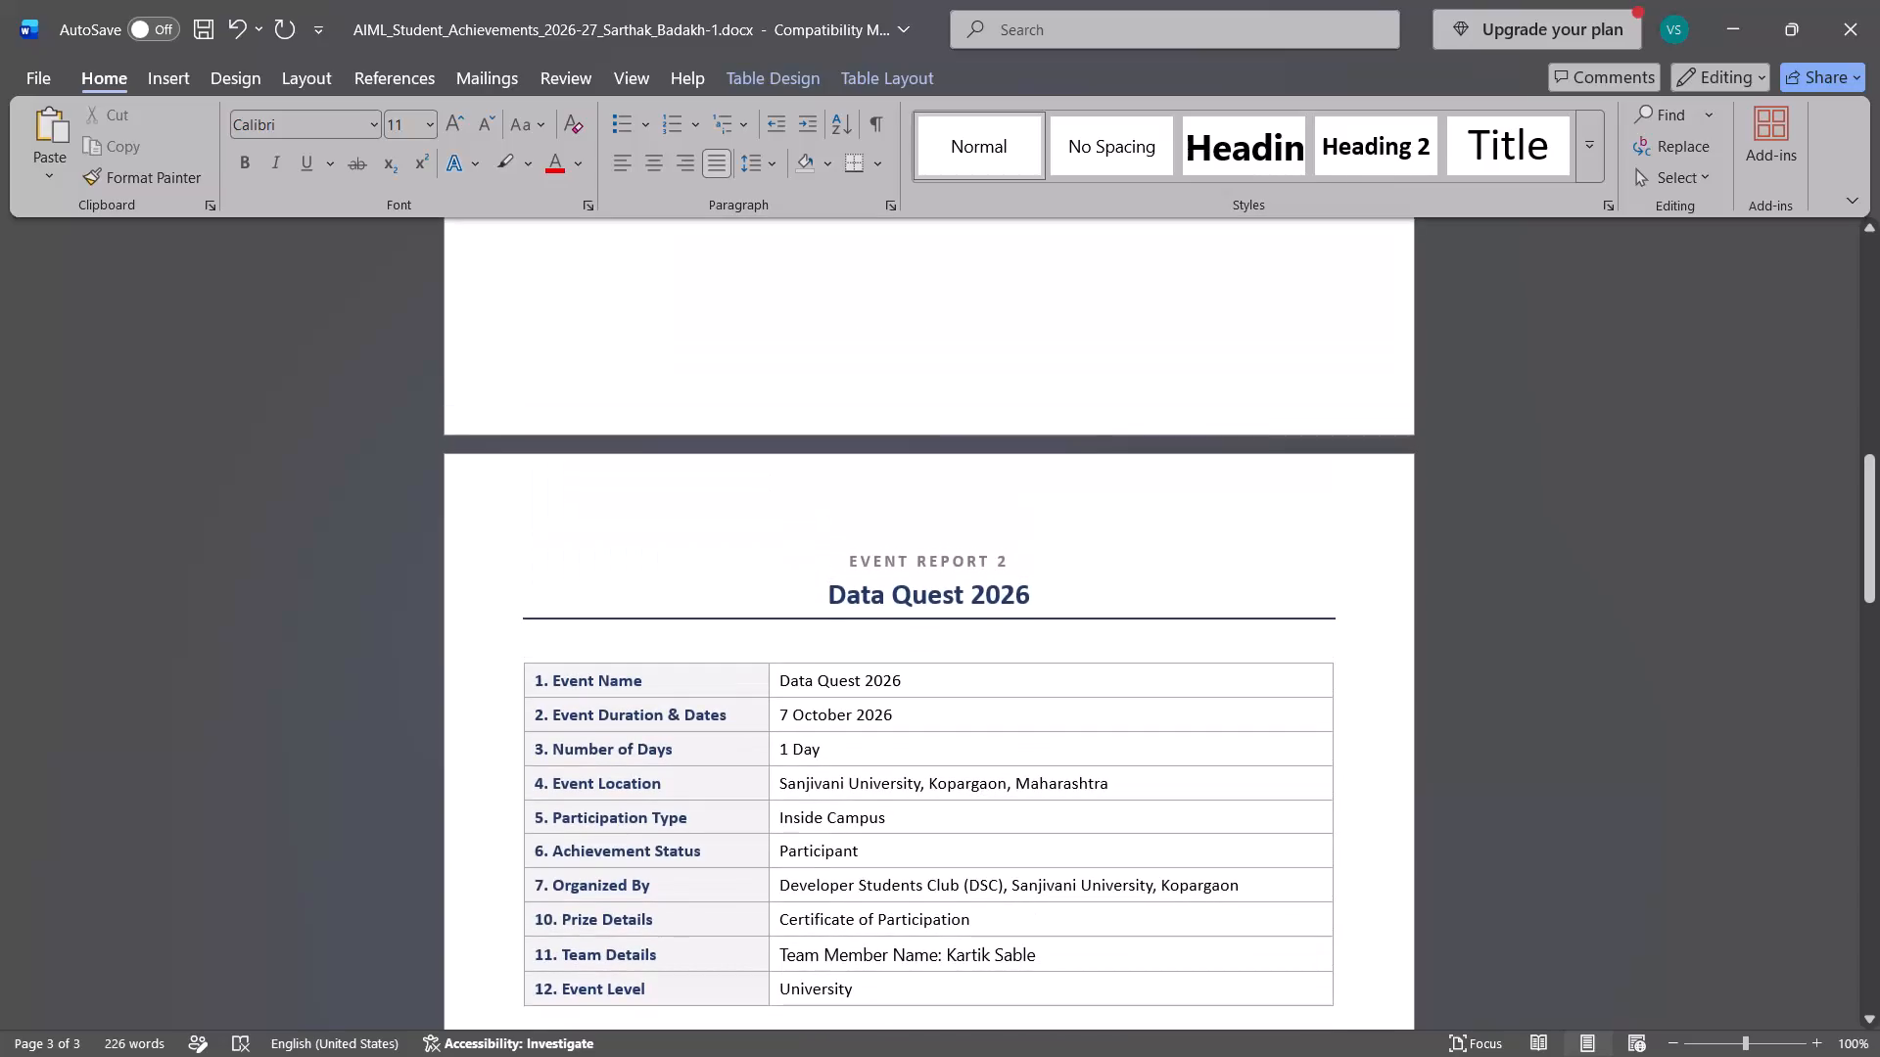
Insert IEEE Coding Challenge before 2026 in the Event Name row of the duplicated report on the third page.
{"action": "scroll", "coordinate": [883, 546], "scroll_direction": "down", "scroll_amount": 5}
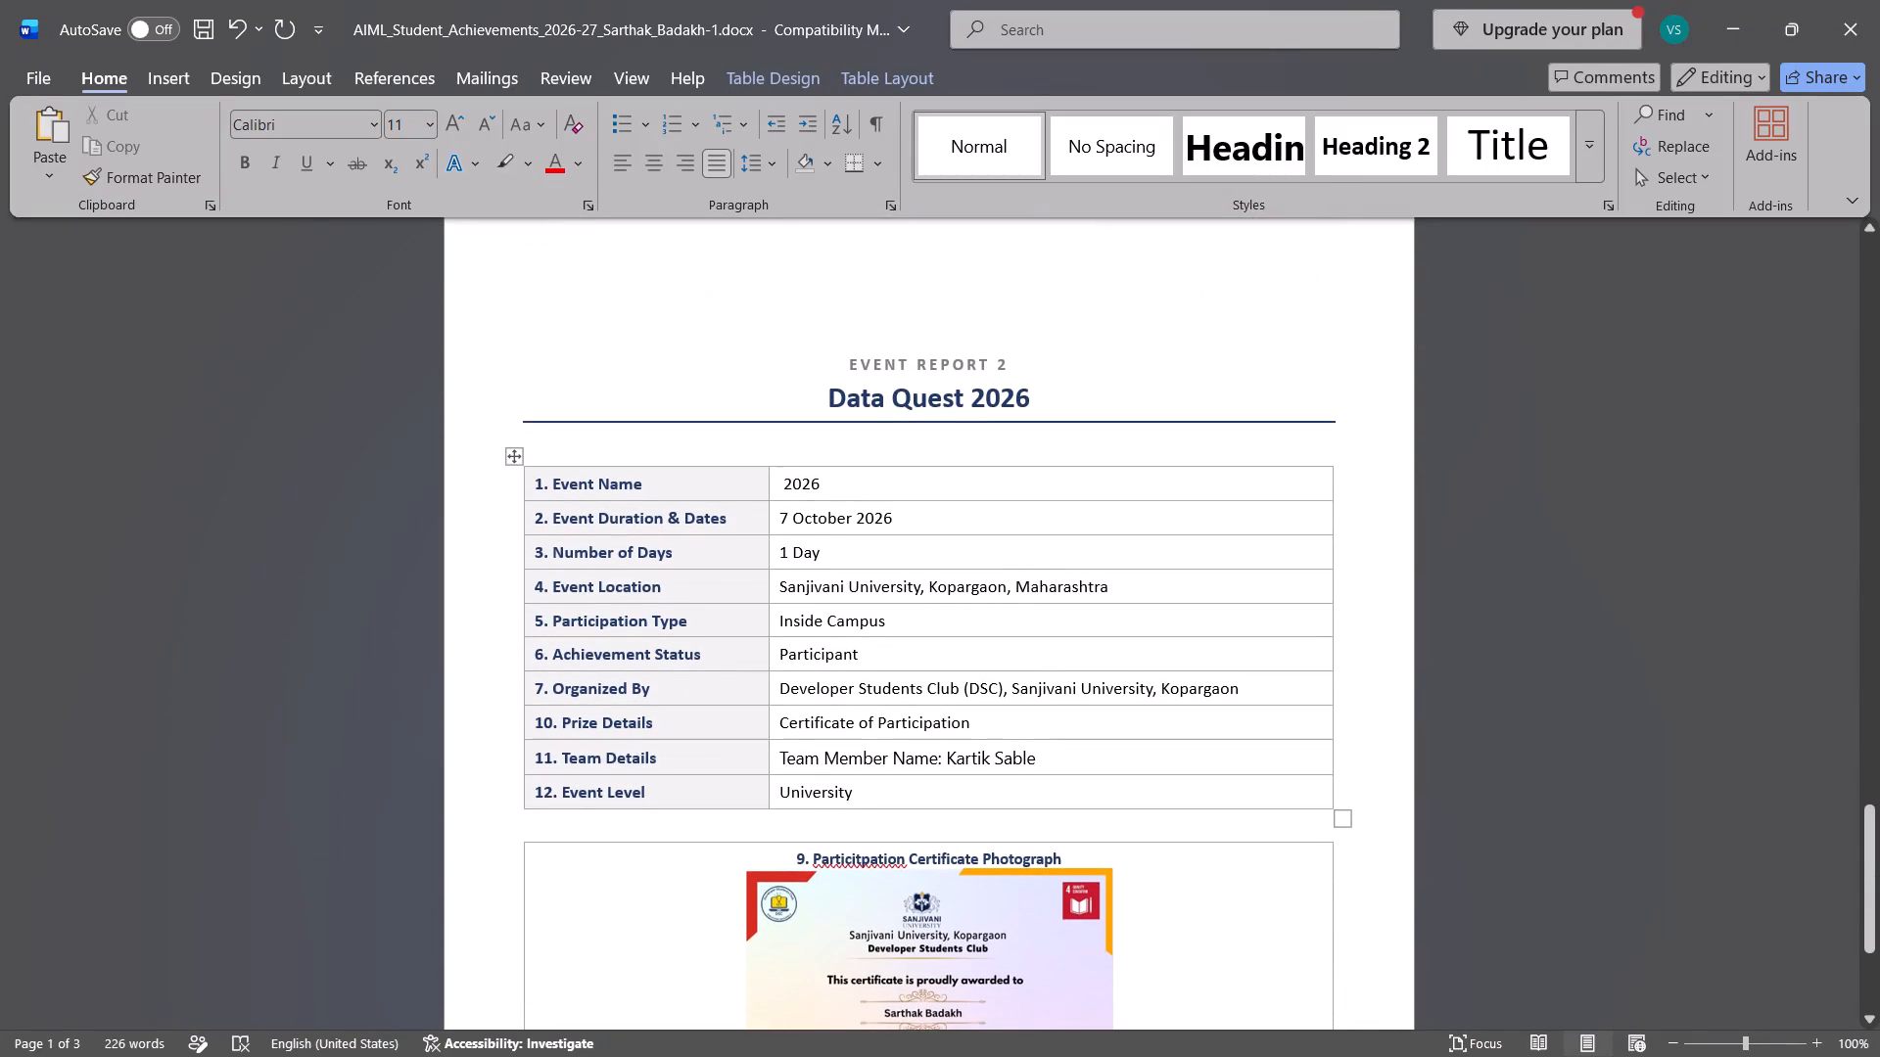
{"action": "type", "text": "IEEE"}
{"action": "key", "text": "space"}
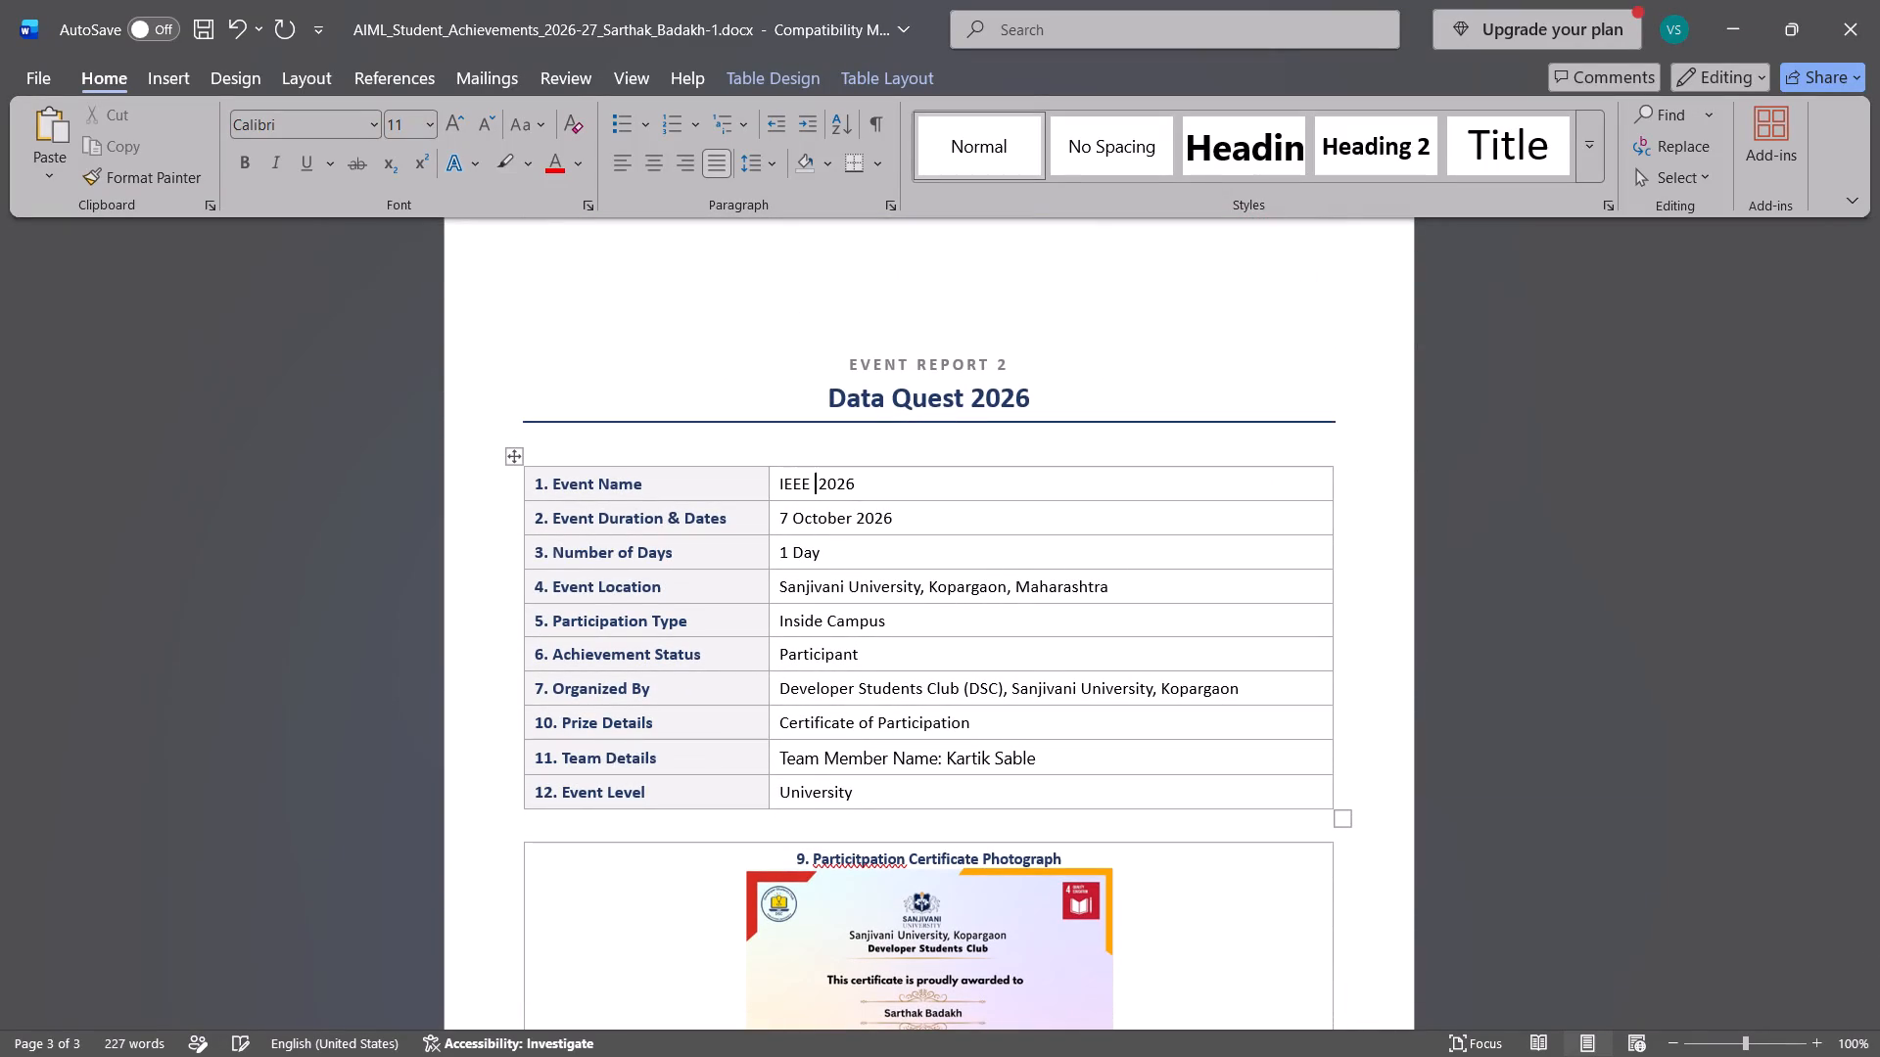
{"action": "key", "text": "c"}
{"action": "type", "text": "oding"}
{"action": "key", "text": "space"}
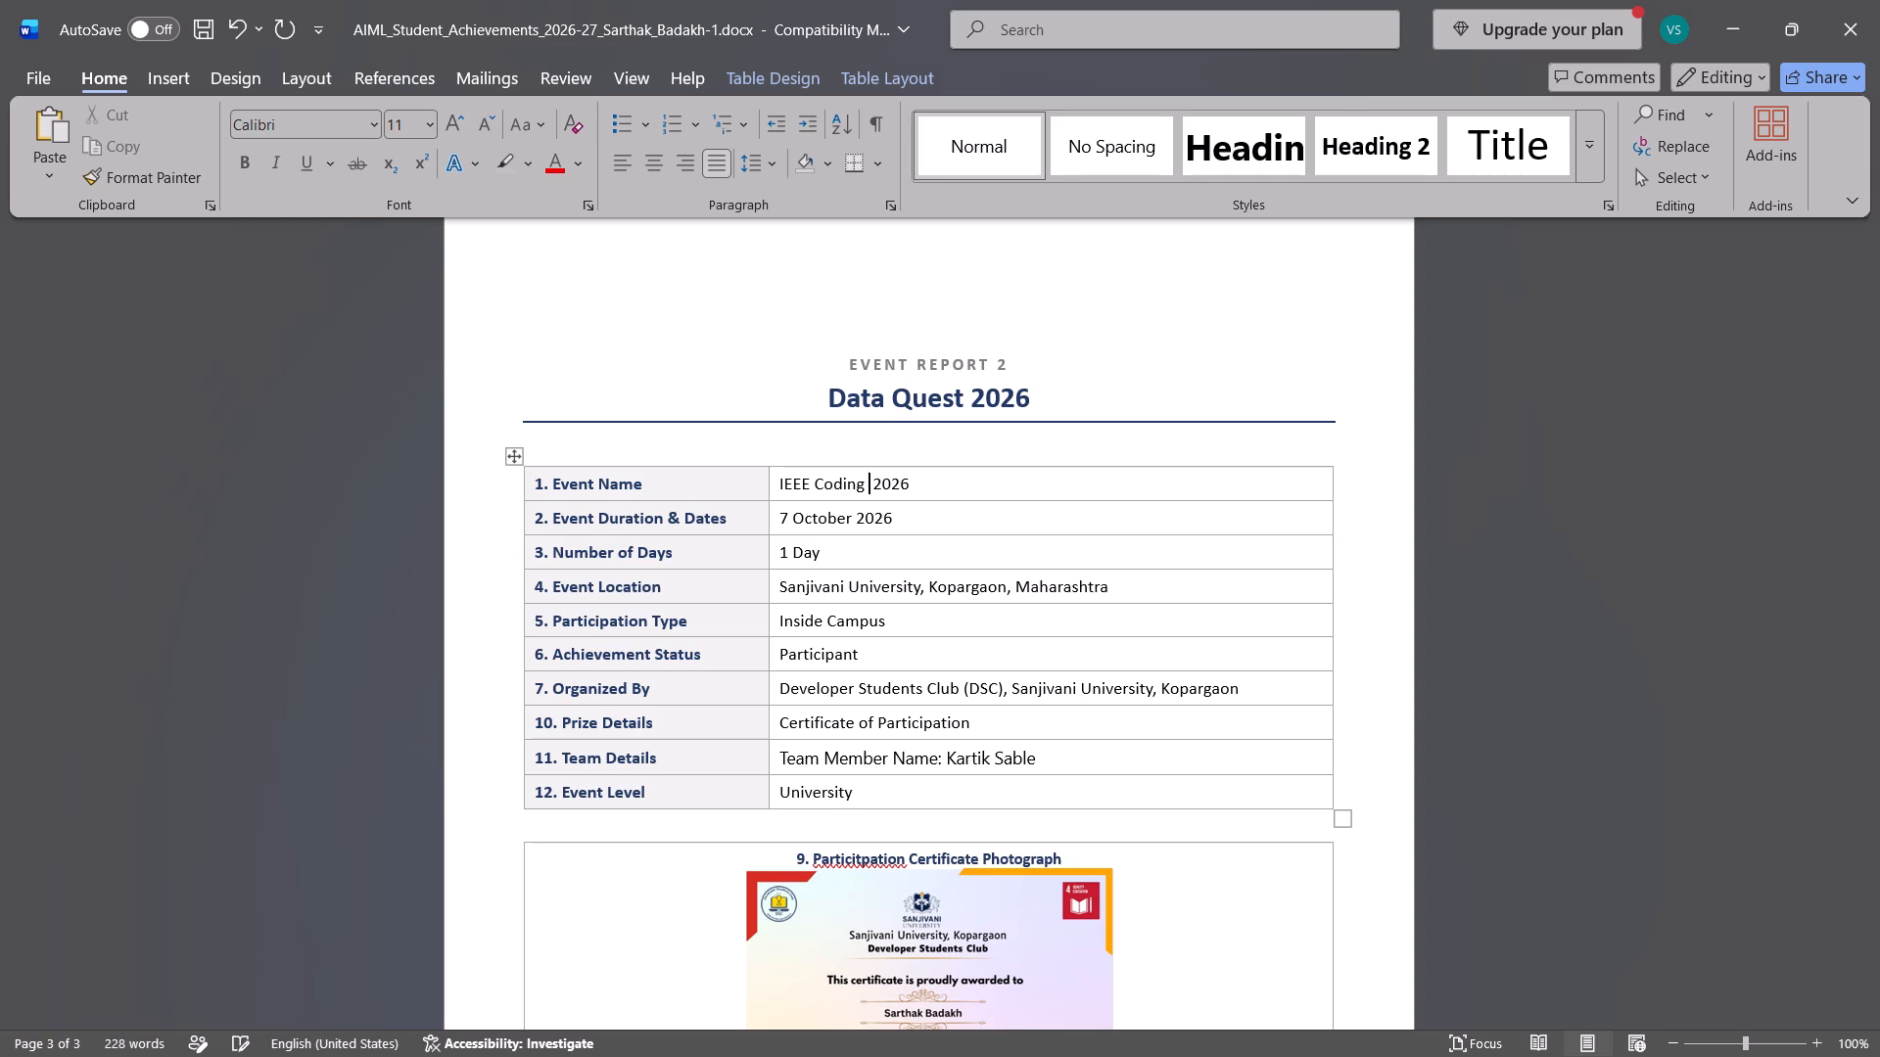
{"action": "type", "text": "Chall"}
{"action": "type", "text": "enge"}
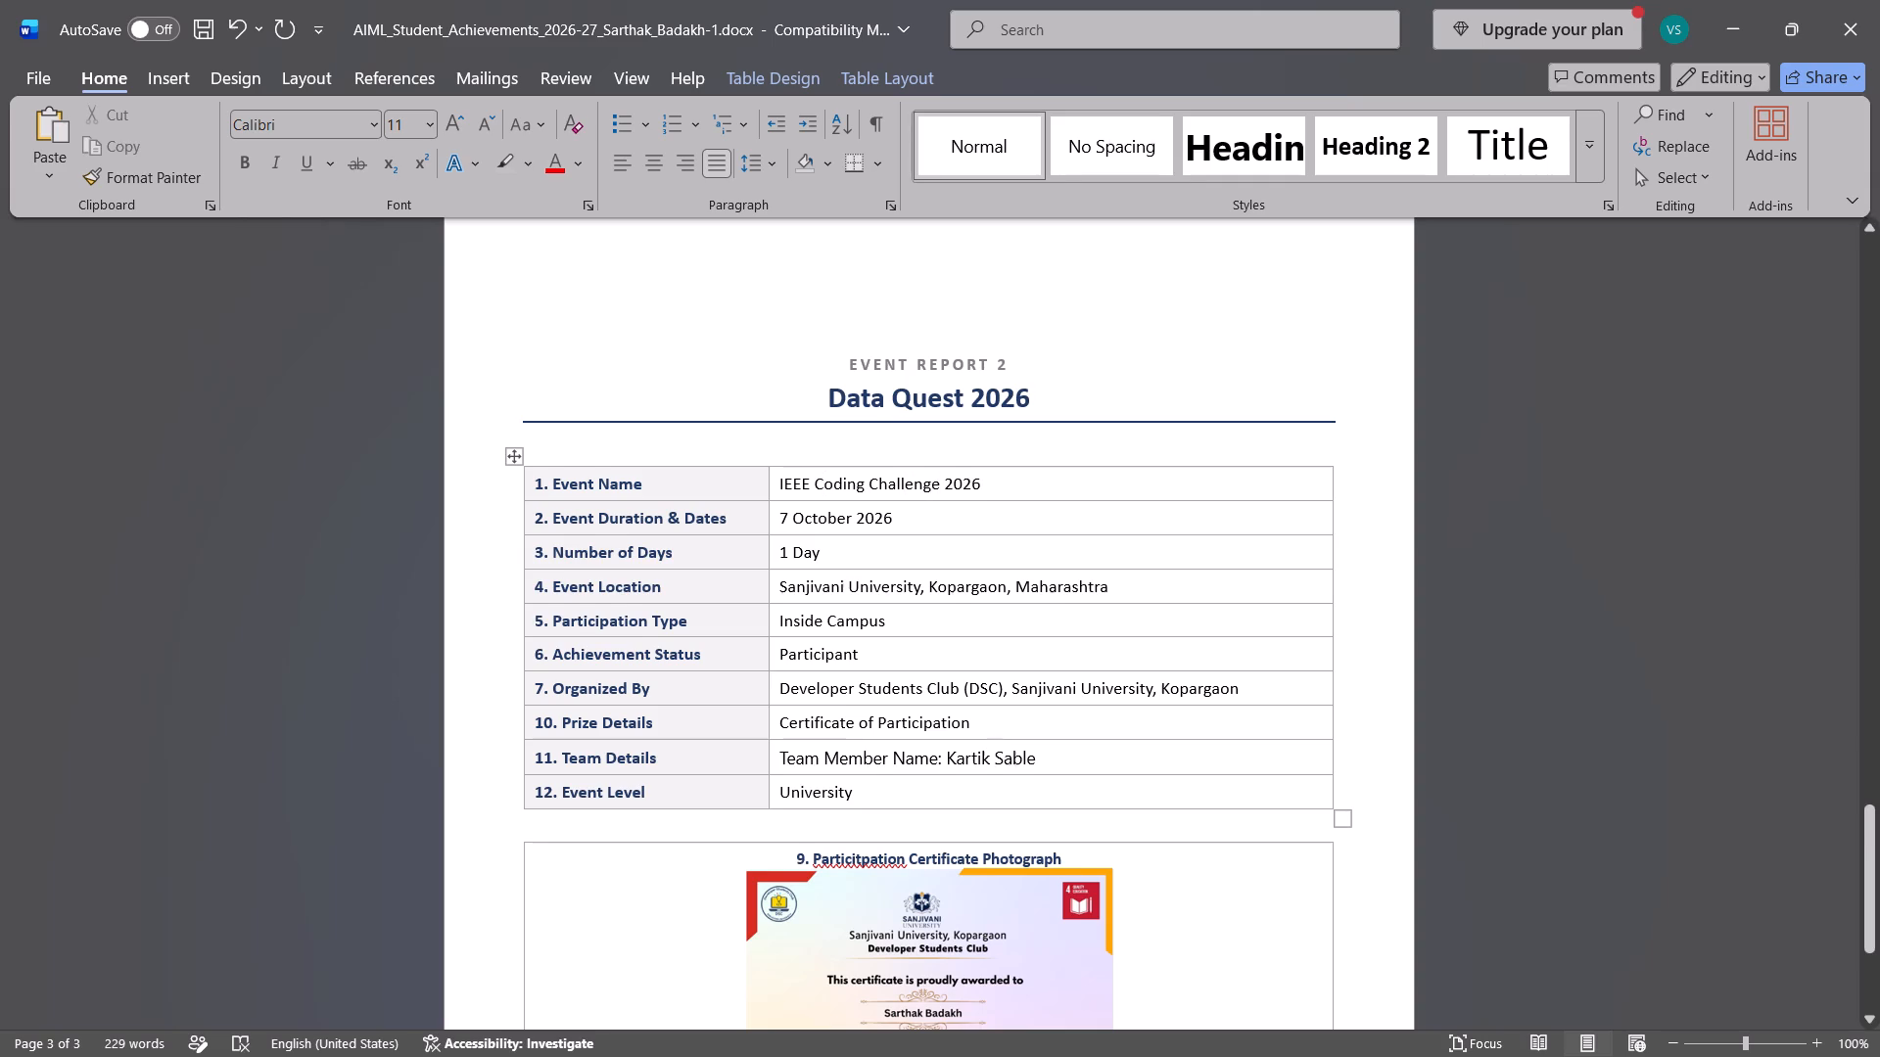
Replace the word Member in the third-page report's Team Details row with a new word beginning with L.
{"action": "scroll", "coordinate": [946, 555], "scroll_direction": "down", "scroll_amount": 1}
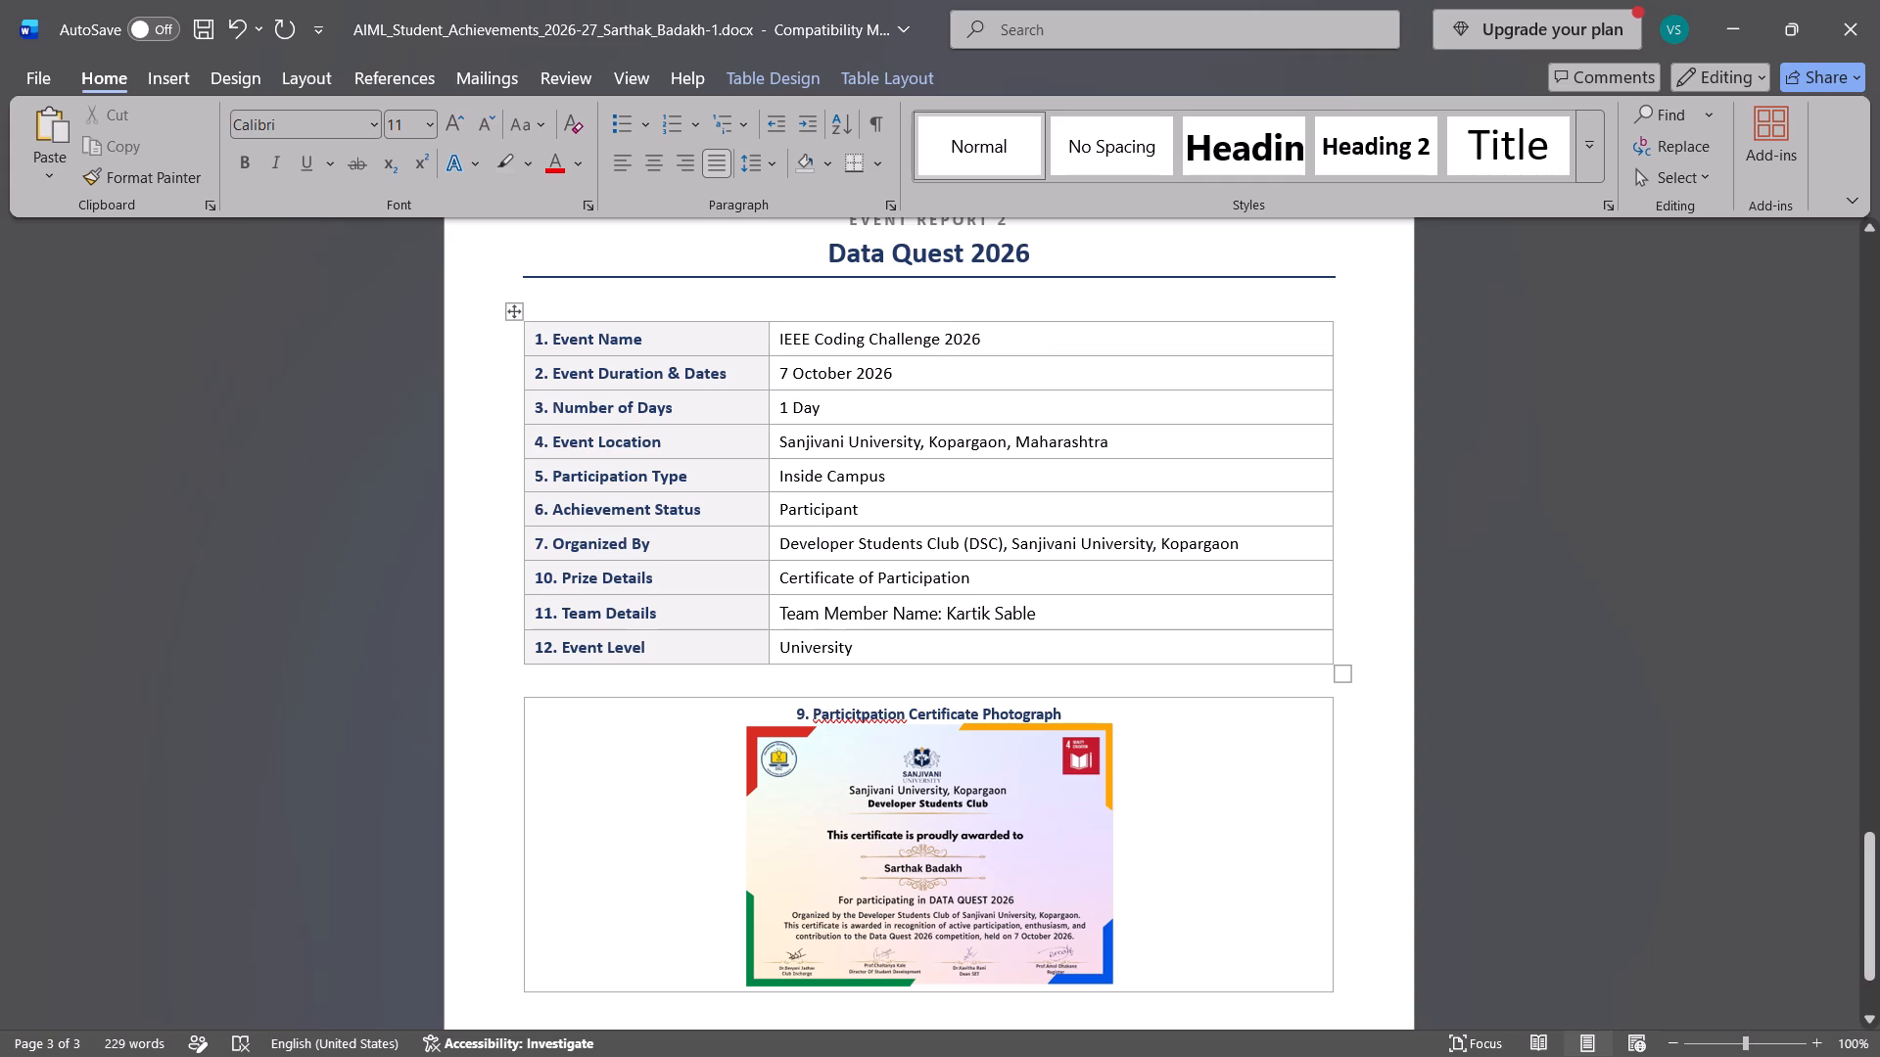
{"action": "left_click", "coordinate": [890, 613]}
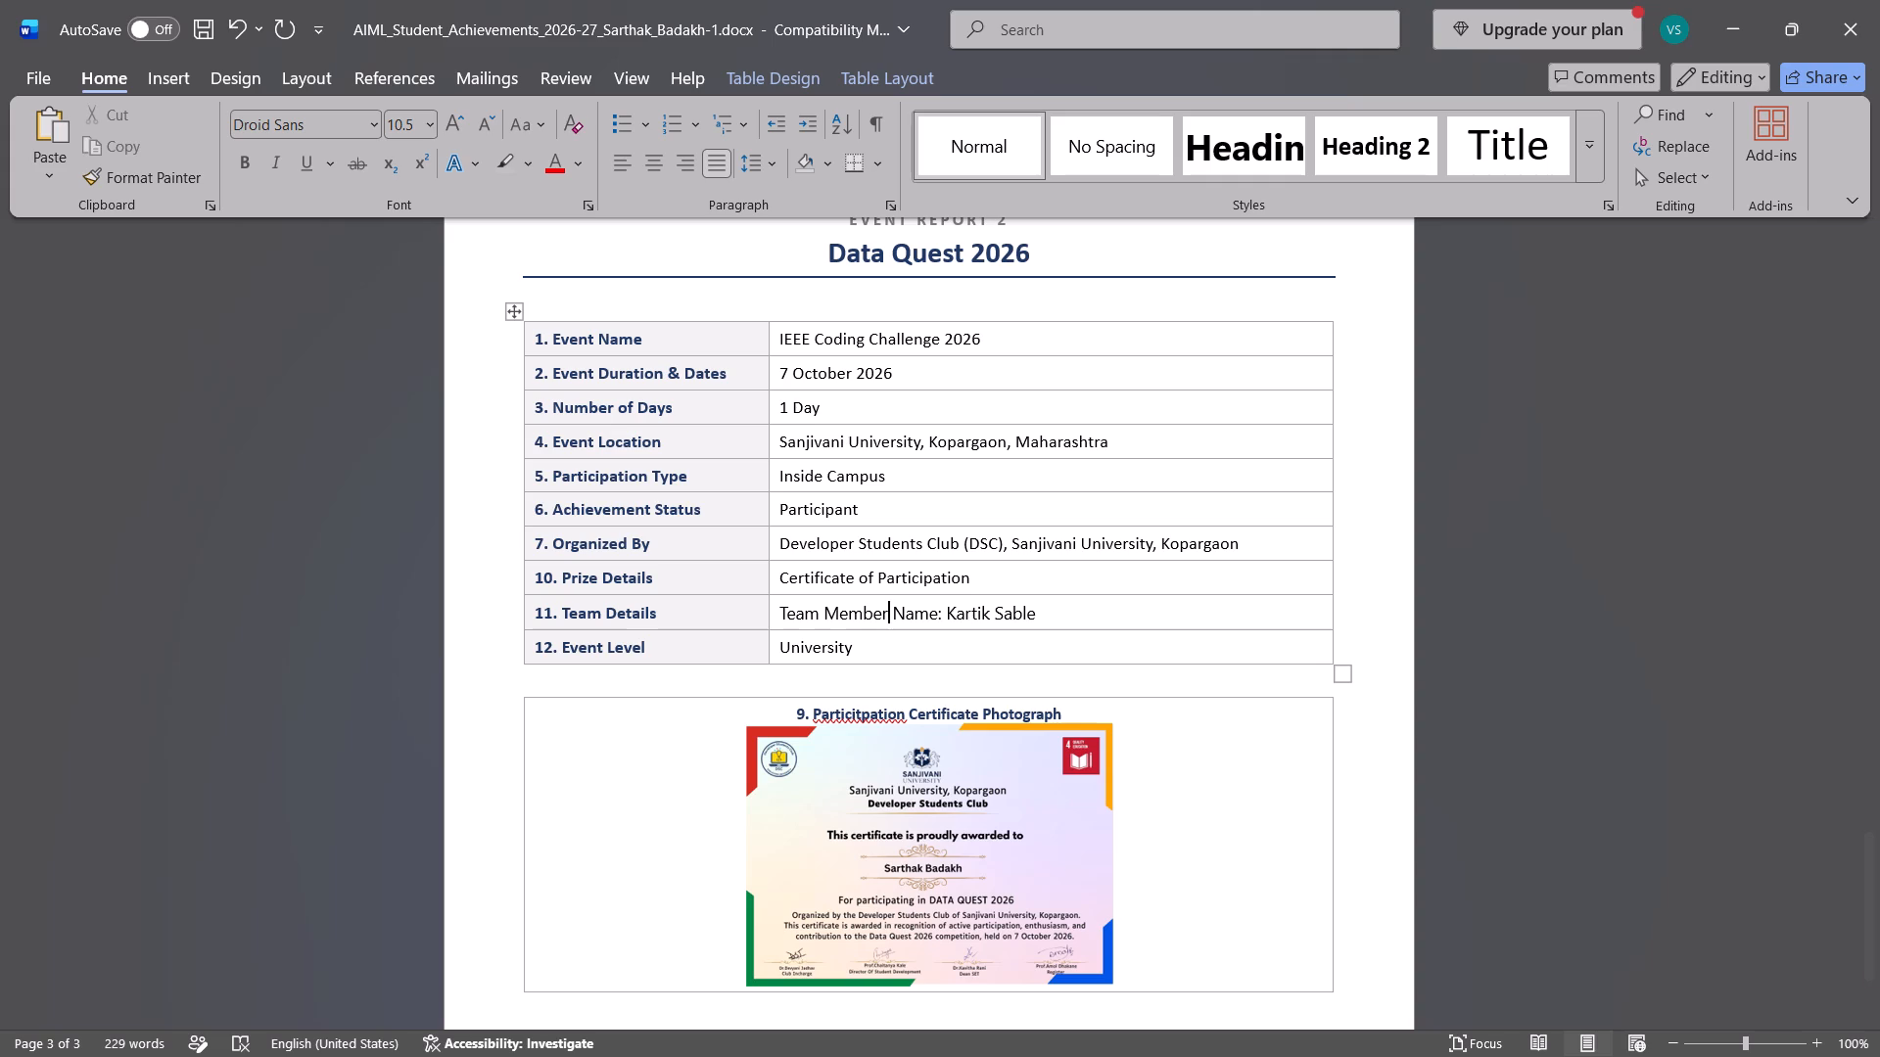
{"action": "left_click", "coordinate": [890, 613]}
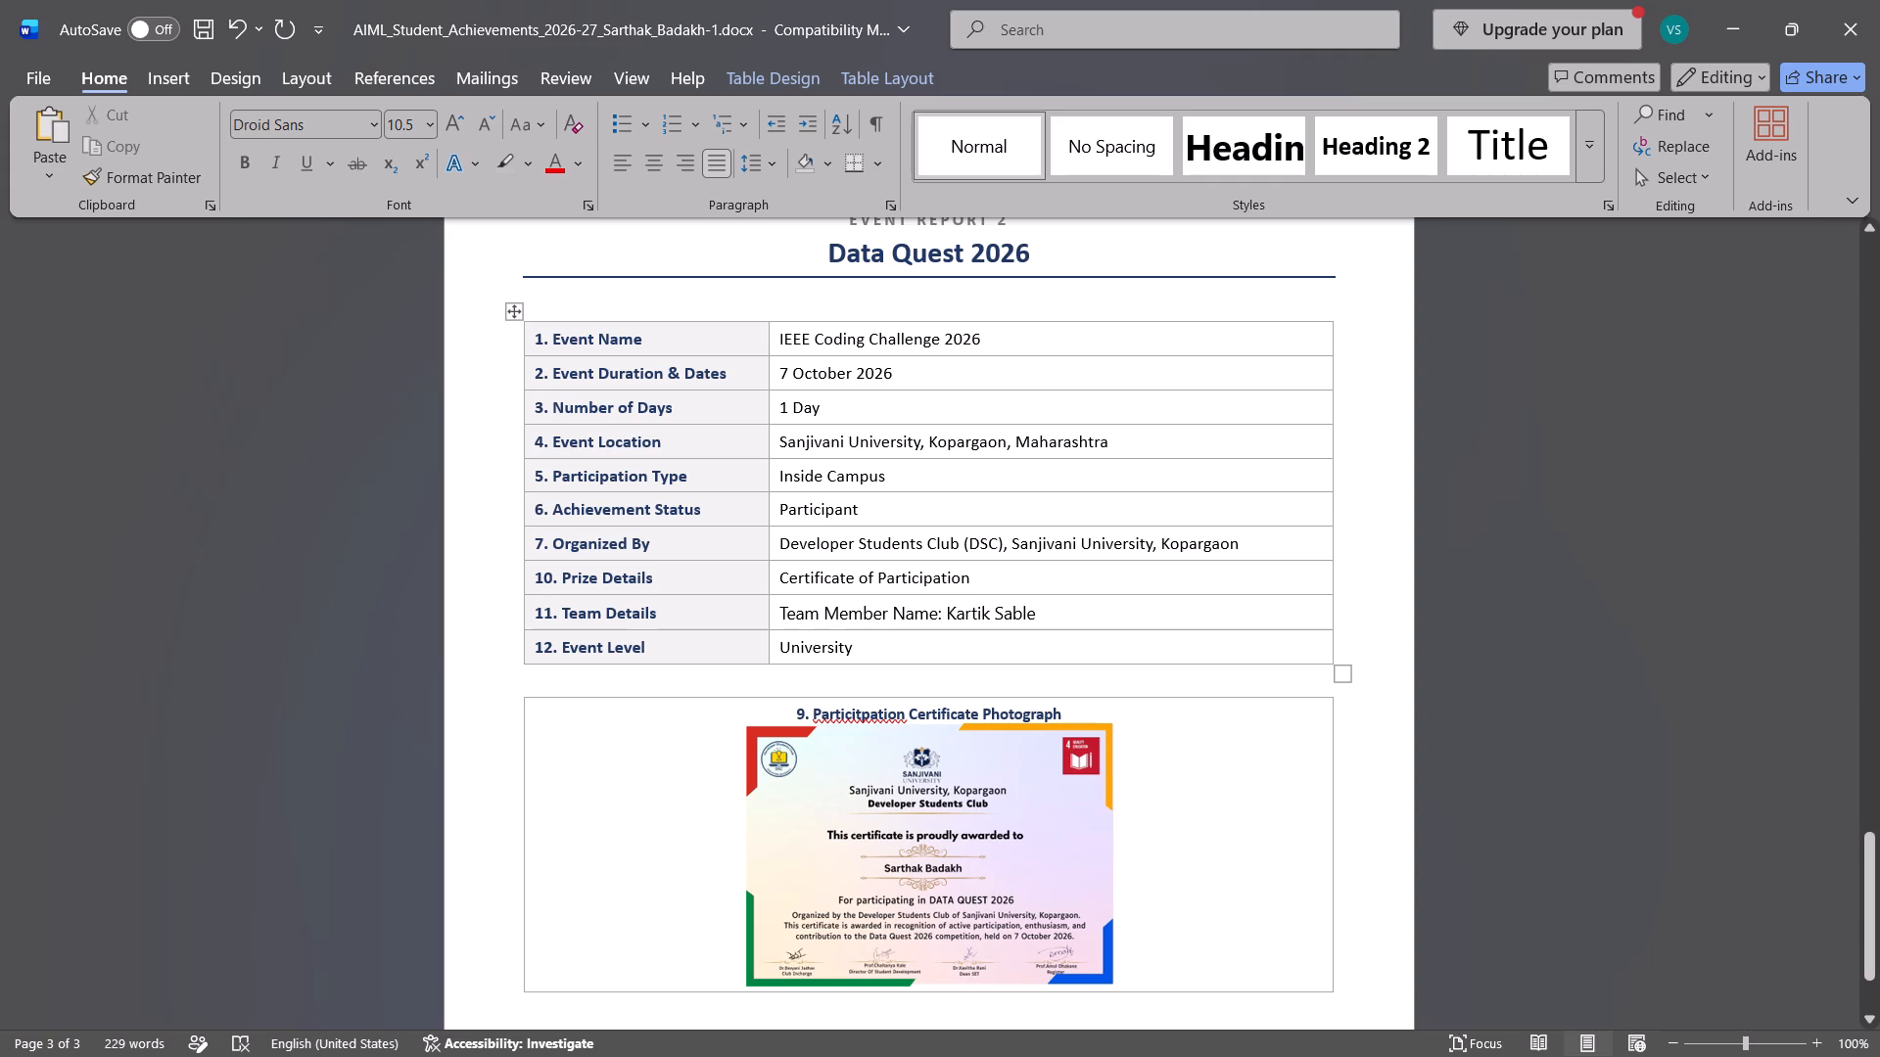
{"action": "key", "text": "BackSpace"}
{"action": "key", "text": "BackSpace"}
{"action": "key", "text": "BackSpace"}
{"action": "key", "text": "BackSpace"}
{"action": "key", "text": "BackSpace"}
{"action": "key", "text": "BackSpace"}
{"action": "key", "text": "BackSpace"}
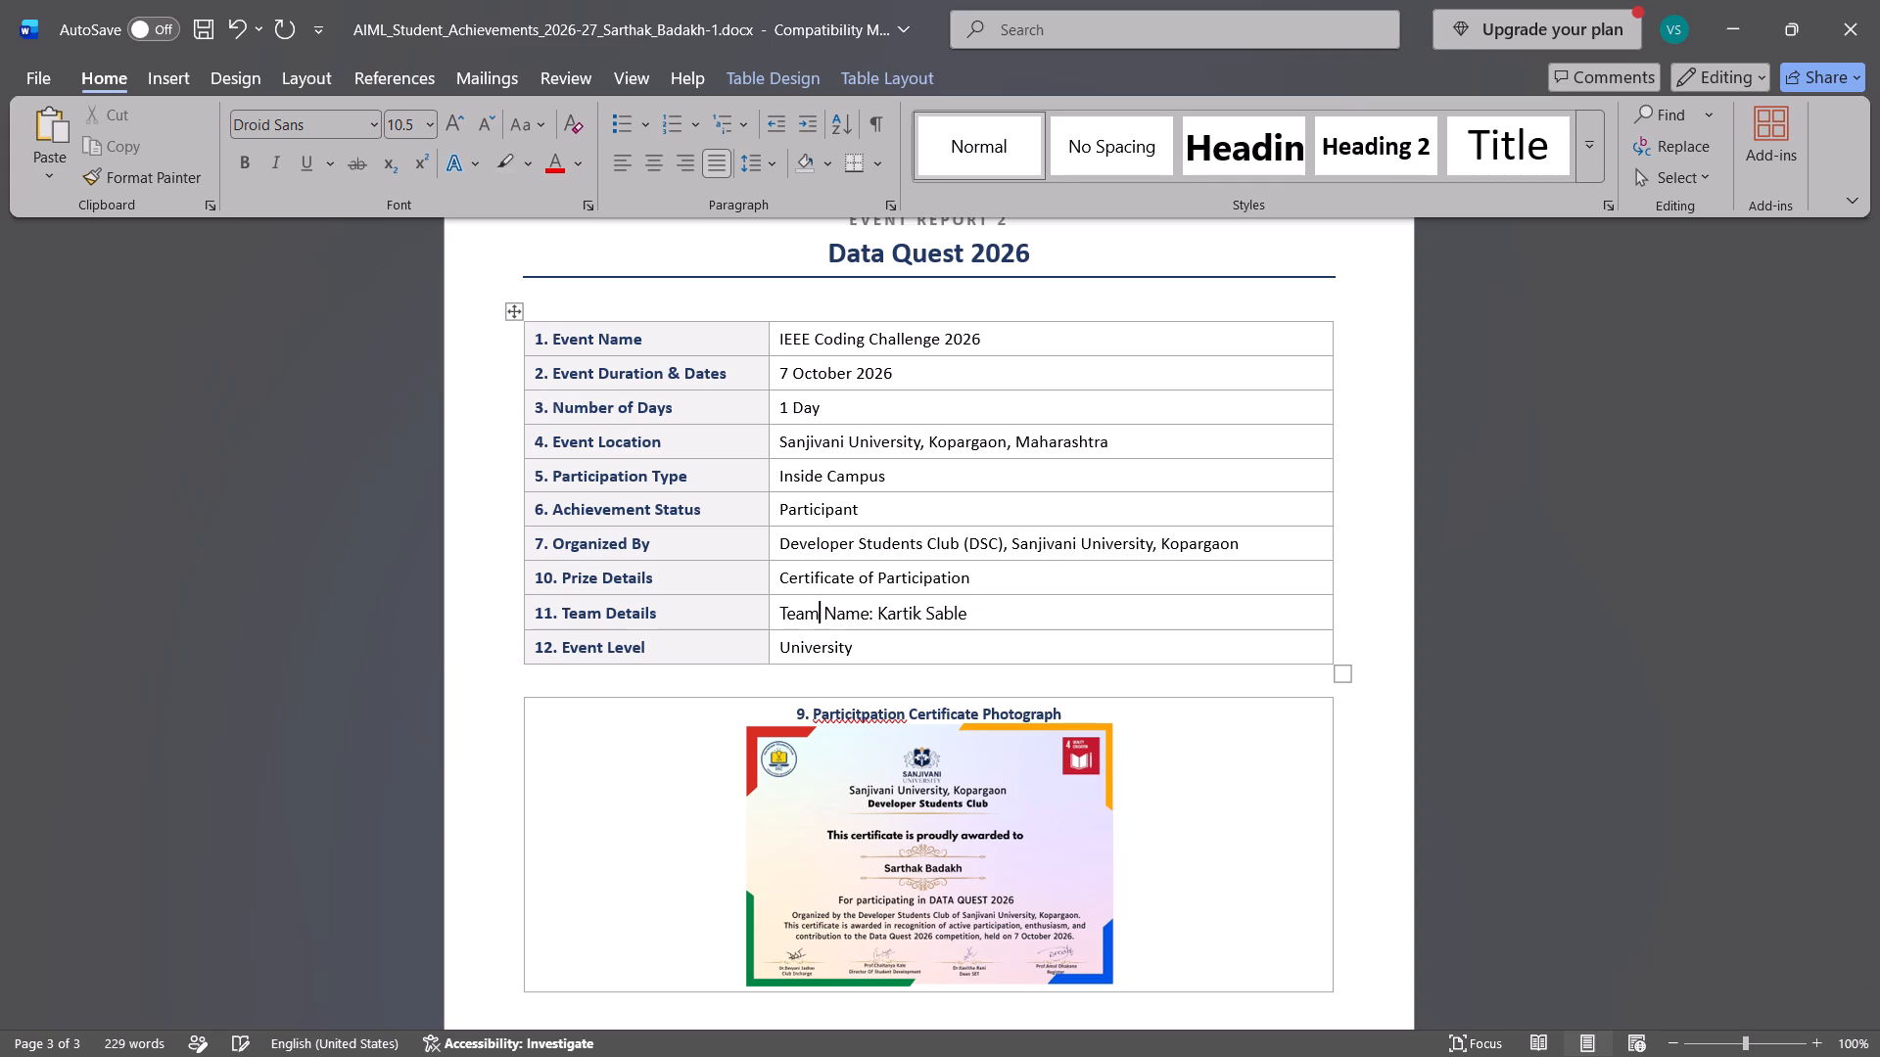
{"action": "key", "text": "space"}
{"action": "type", "text": "L"}
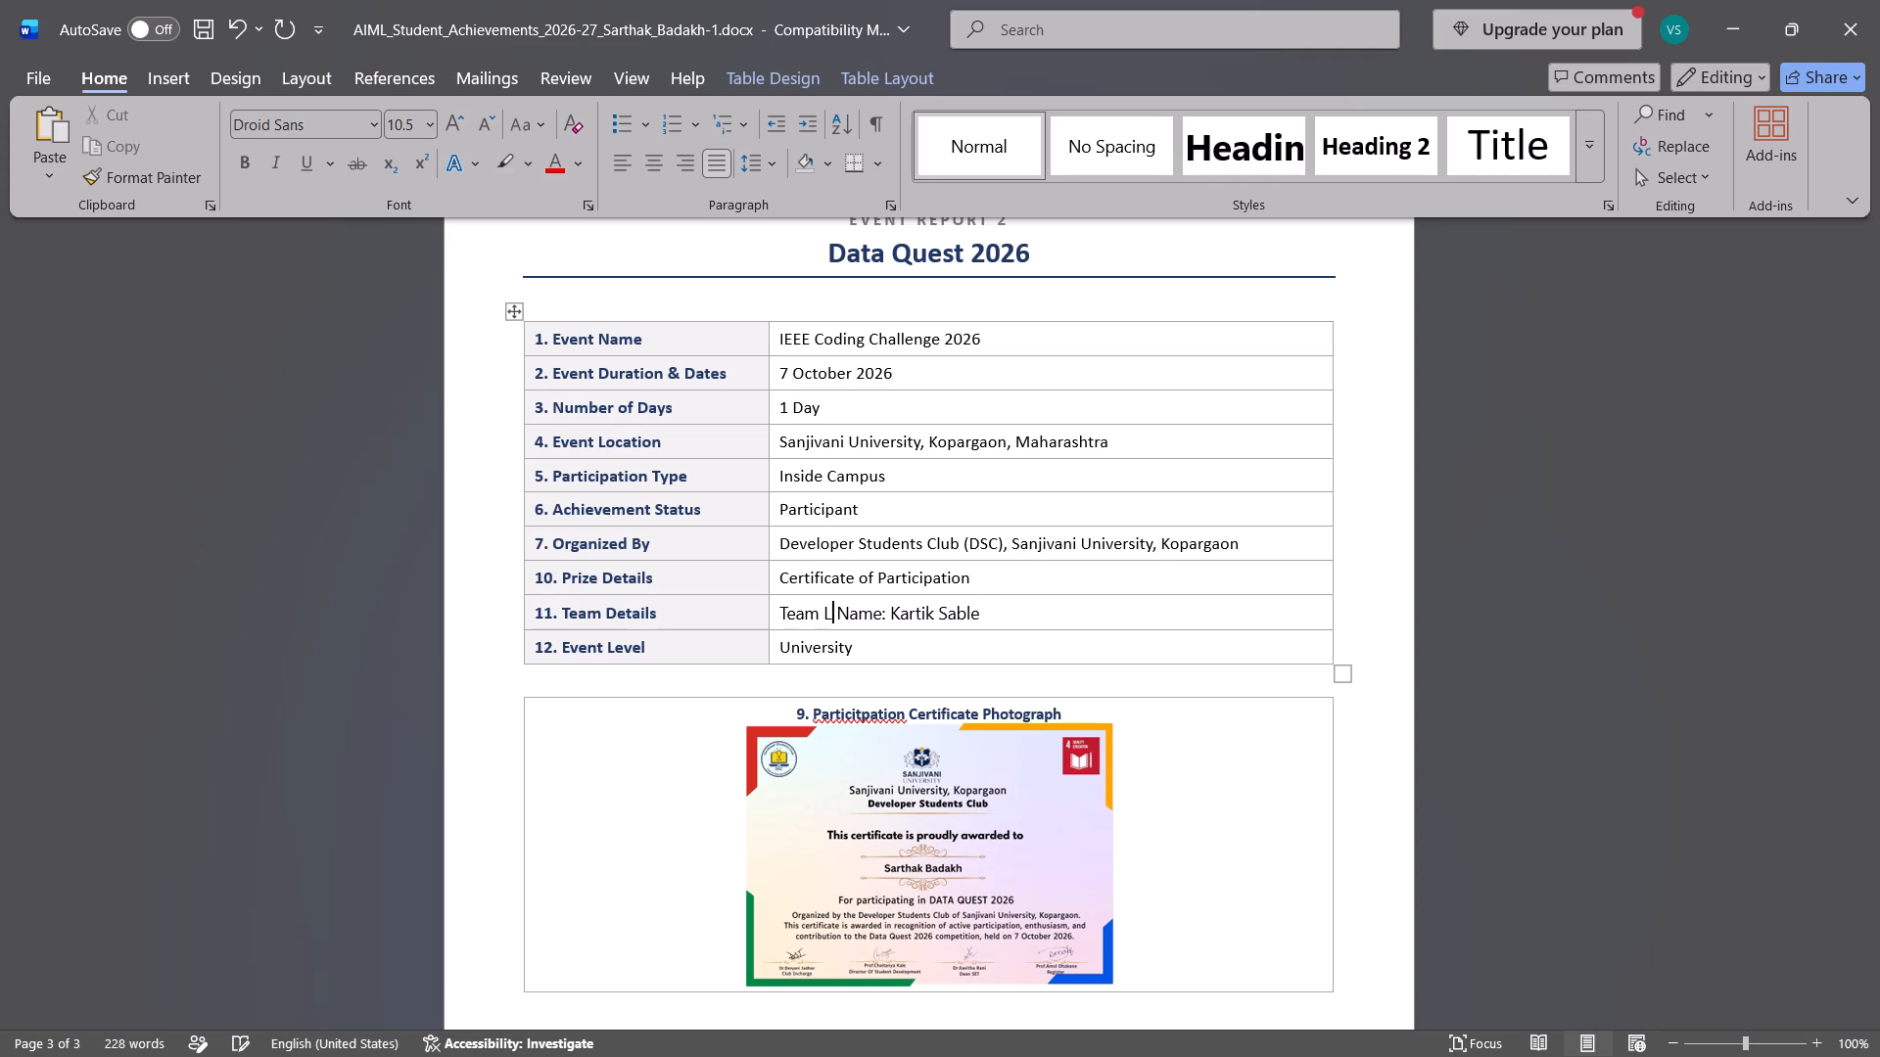
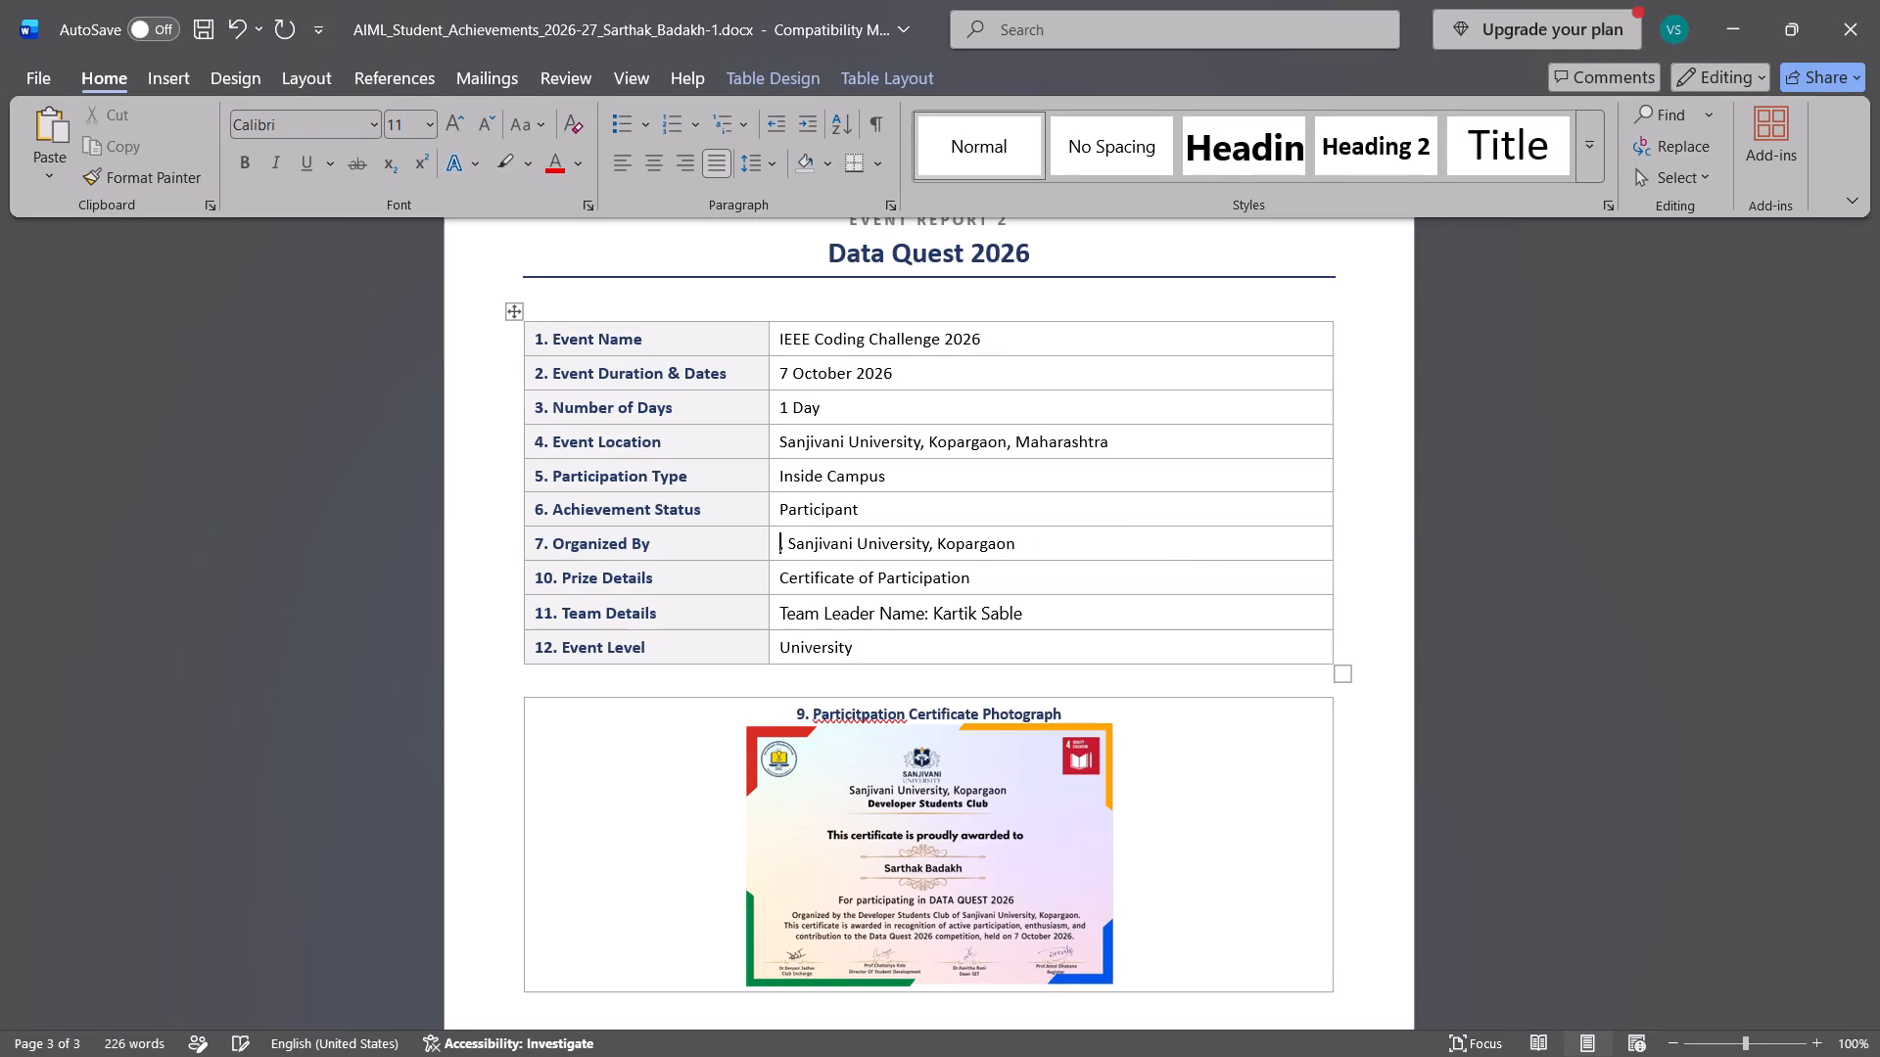
Enter IEEE Student Branch before Sanjivani University, Kopargaon in the Organized By row of the third-page report.
{"action": "key", "text": "i"}
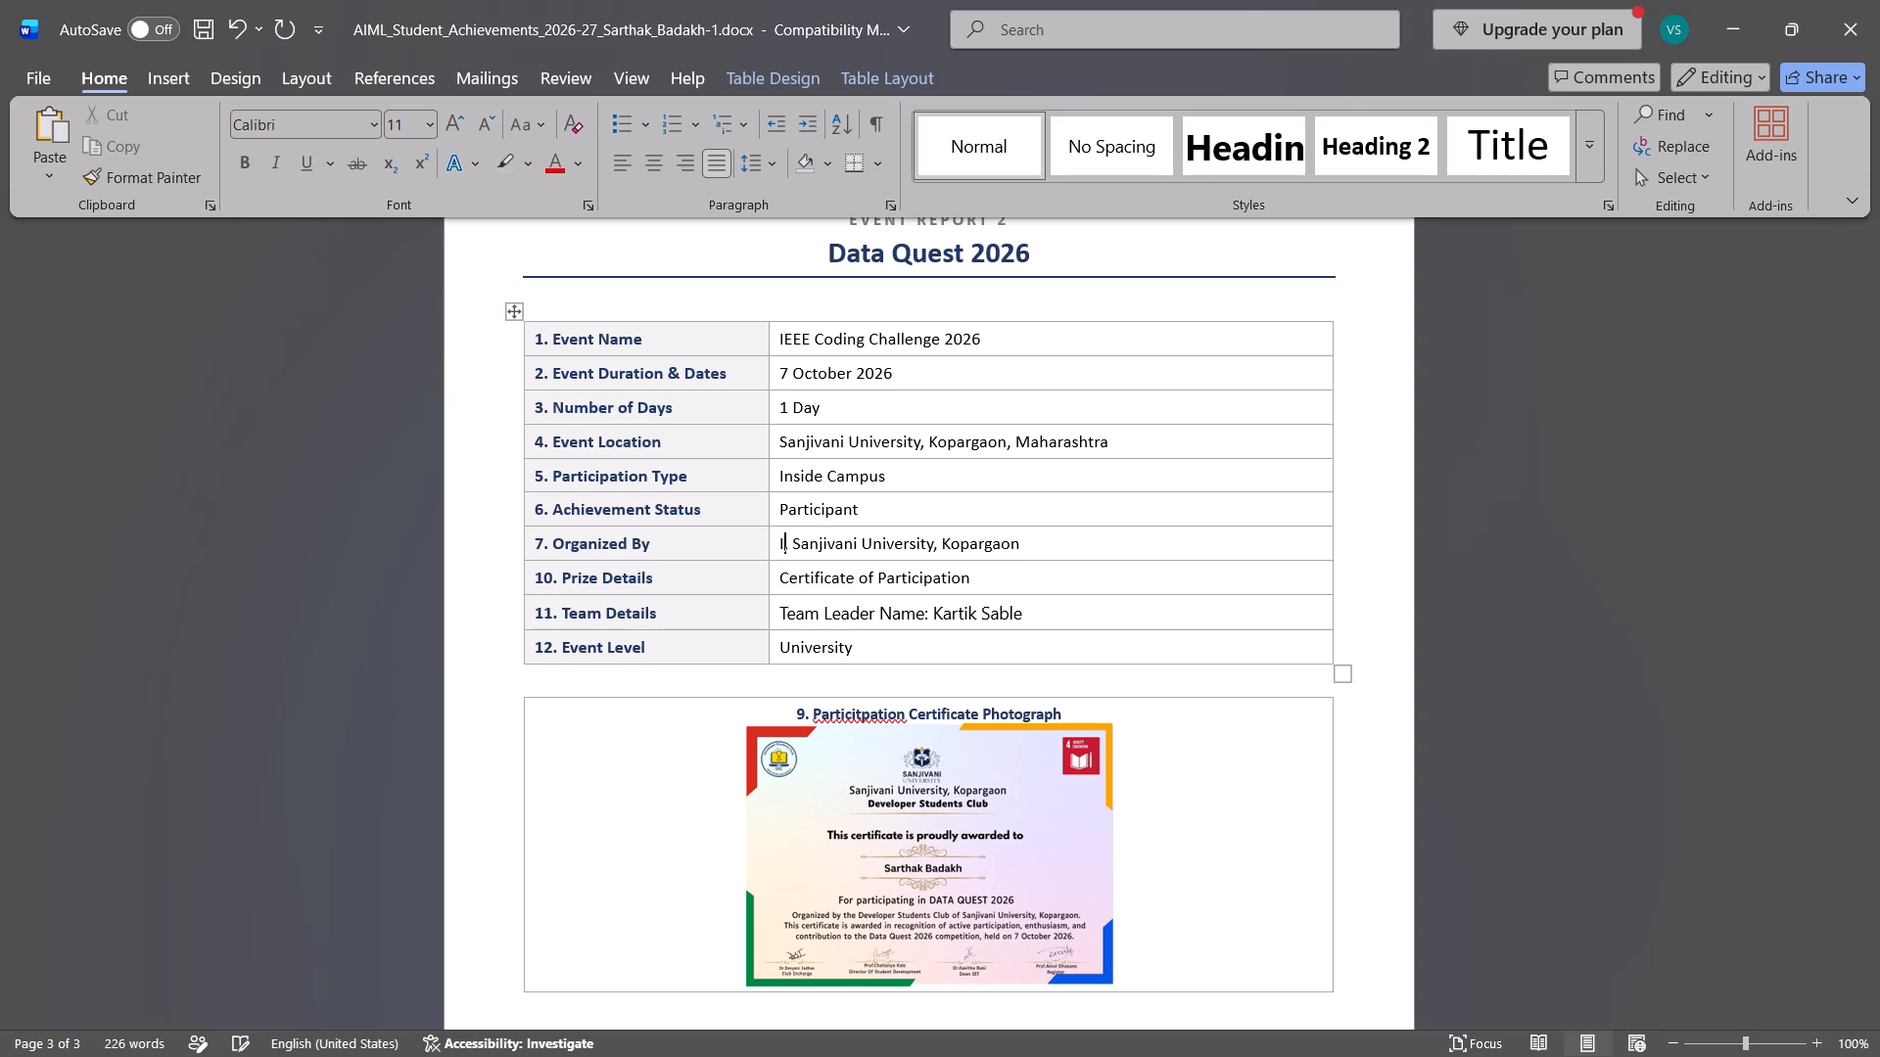
{"action": "type", "text": "EEE"}
{"action": "key", "text": "space"}
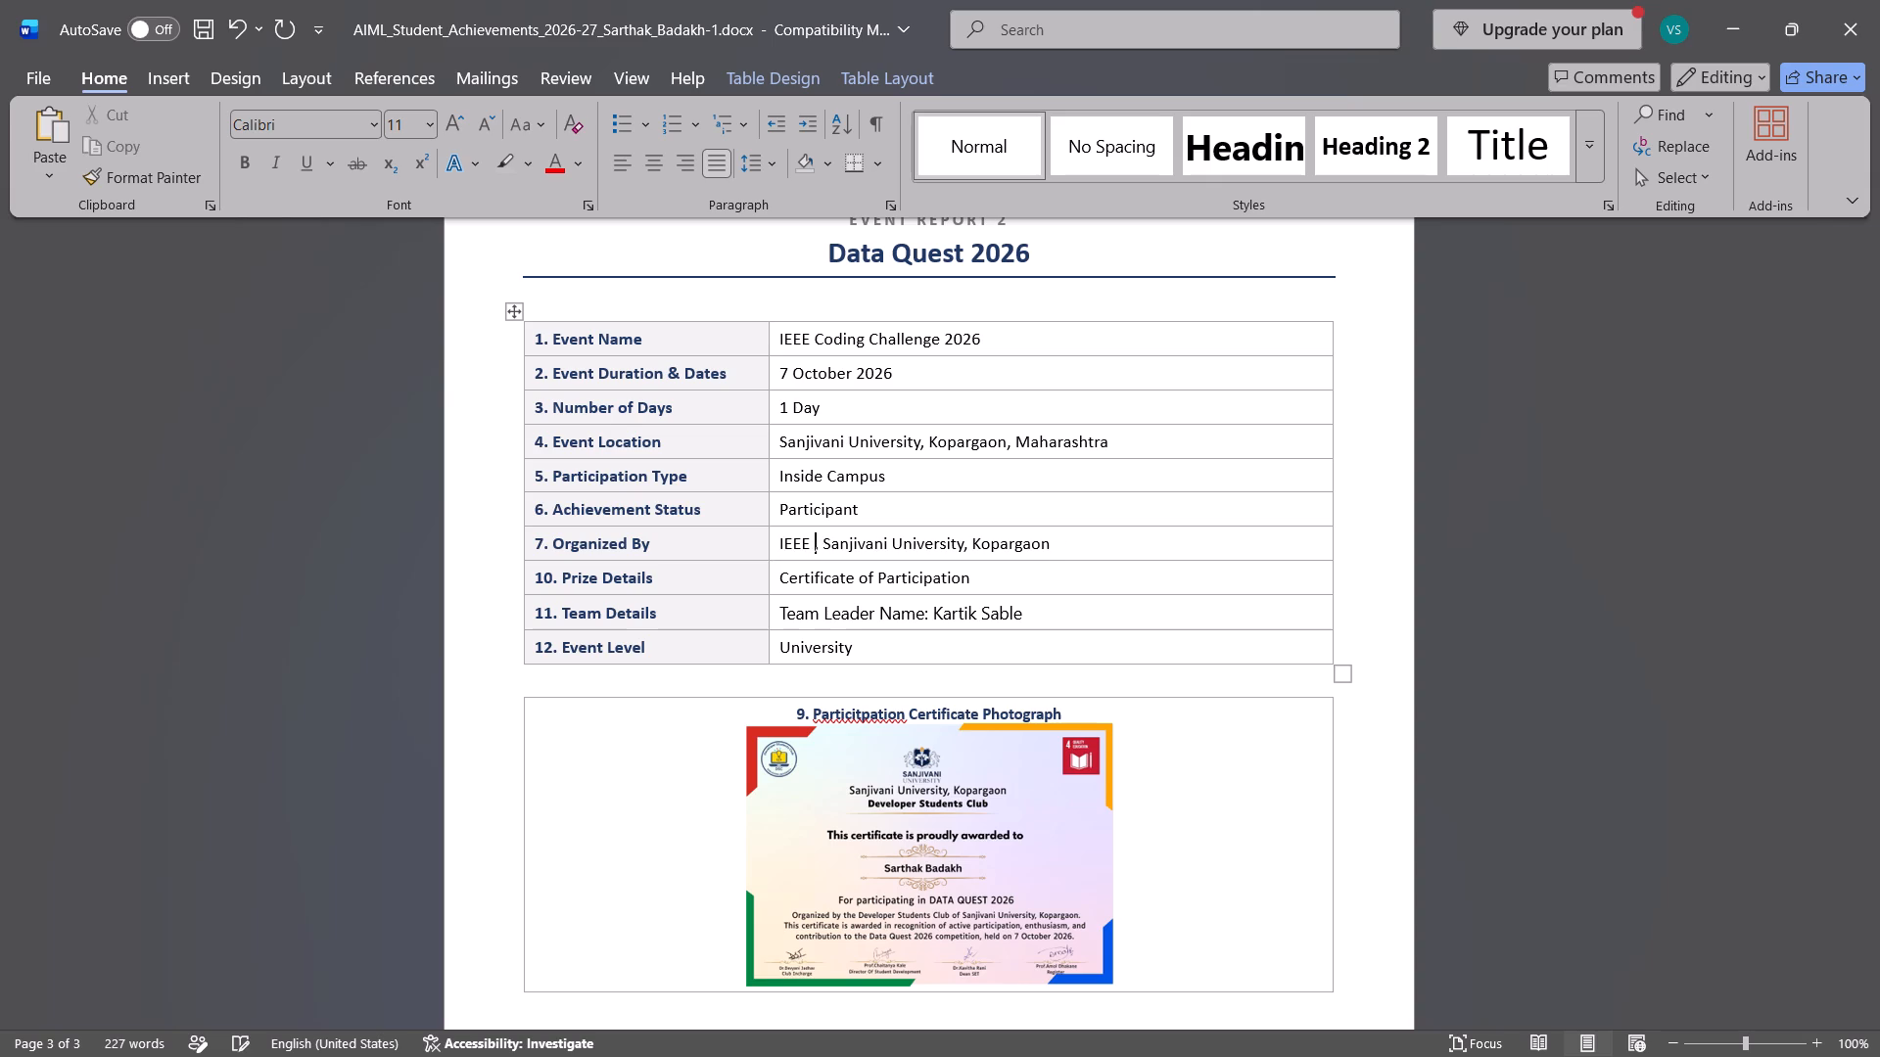
{"action": "type", "text": "Student"}
{"action": "key", "text": "space"}
{"action": "type", "text": "Branch"}
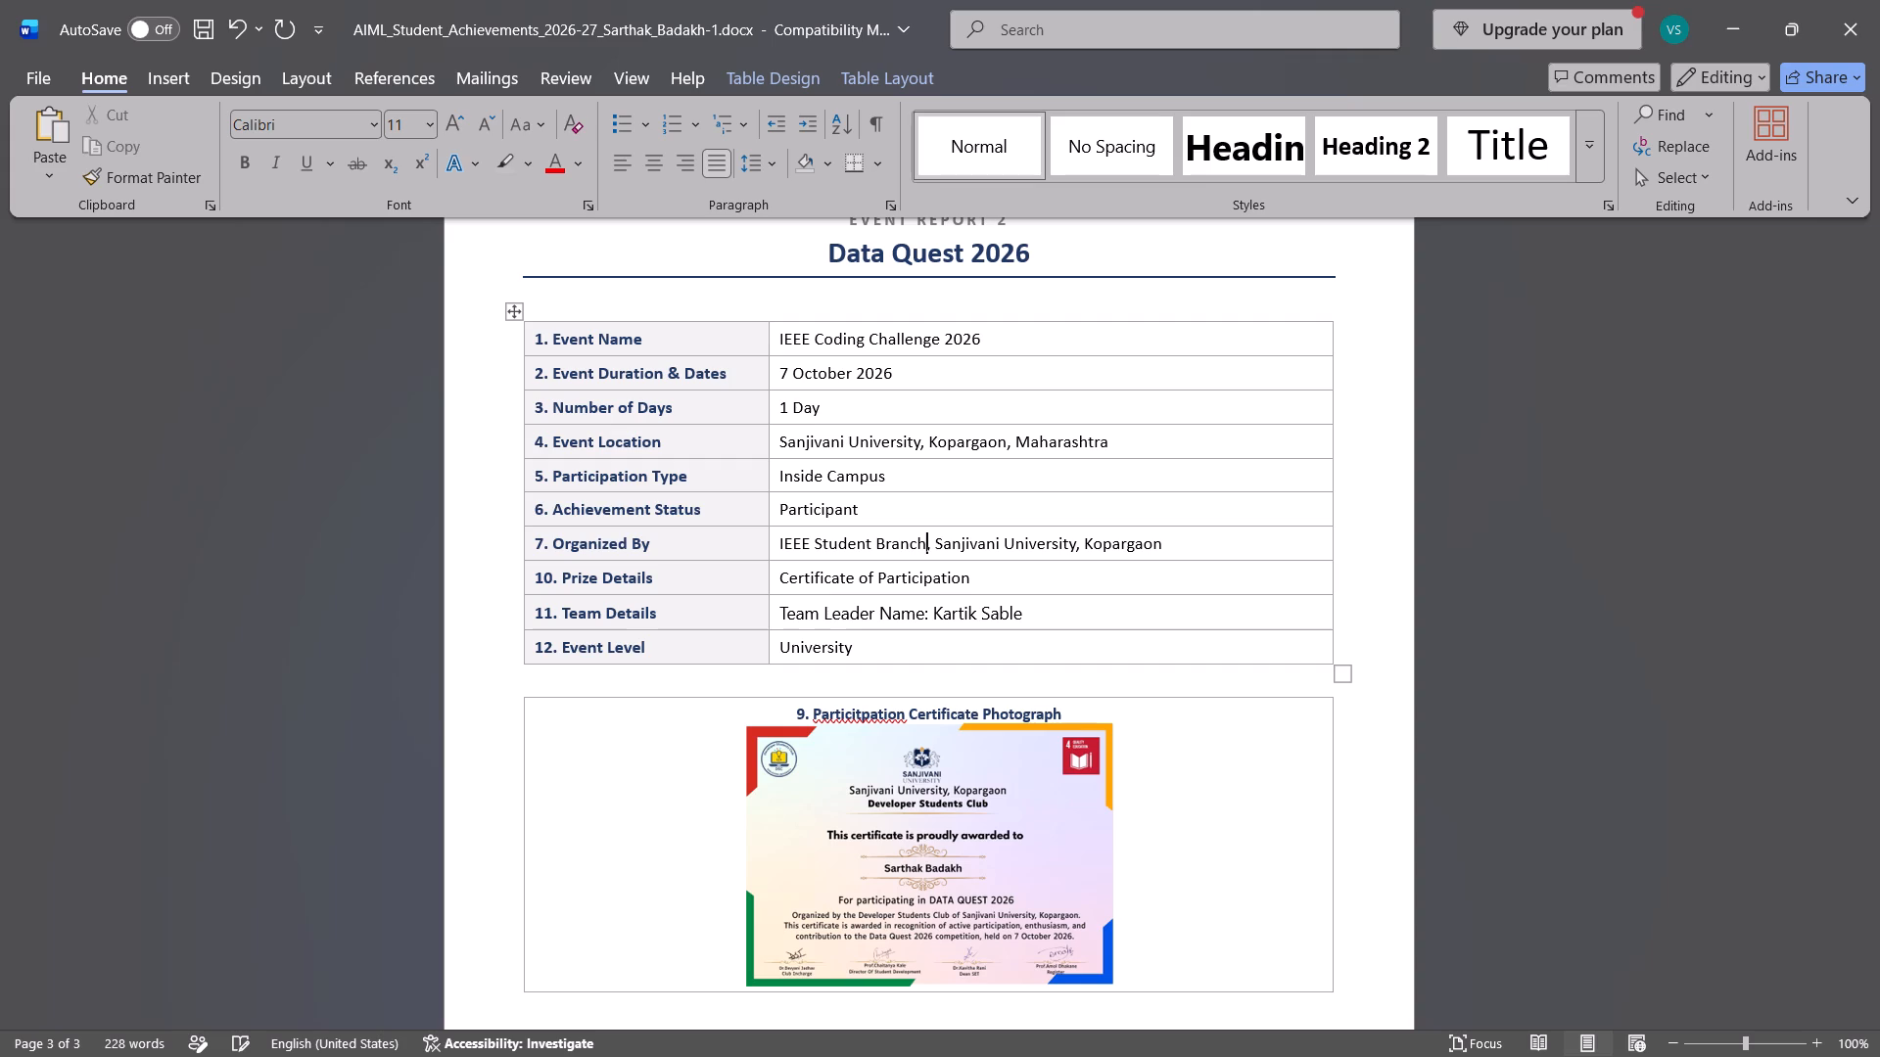
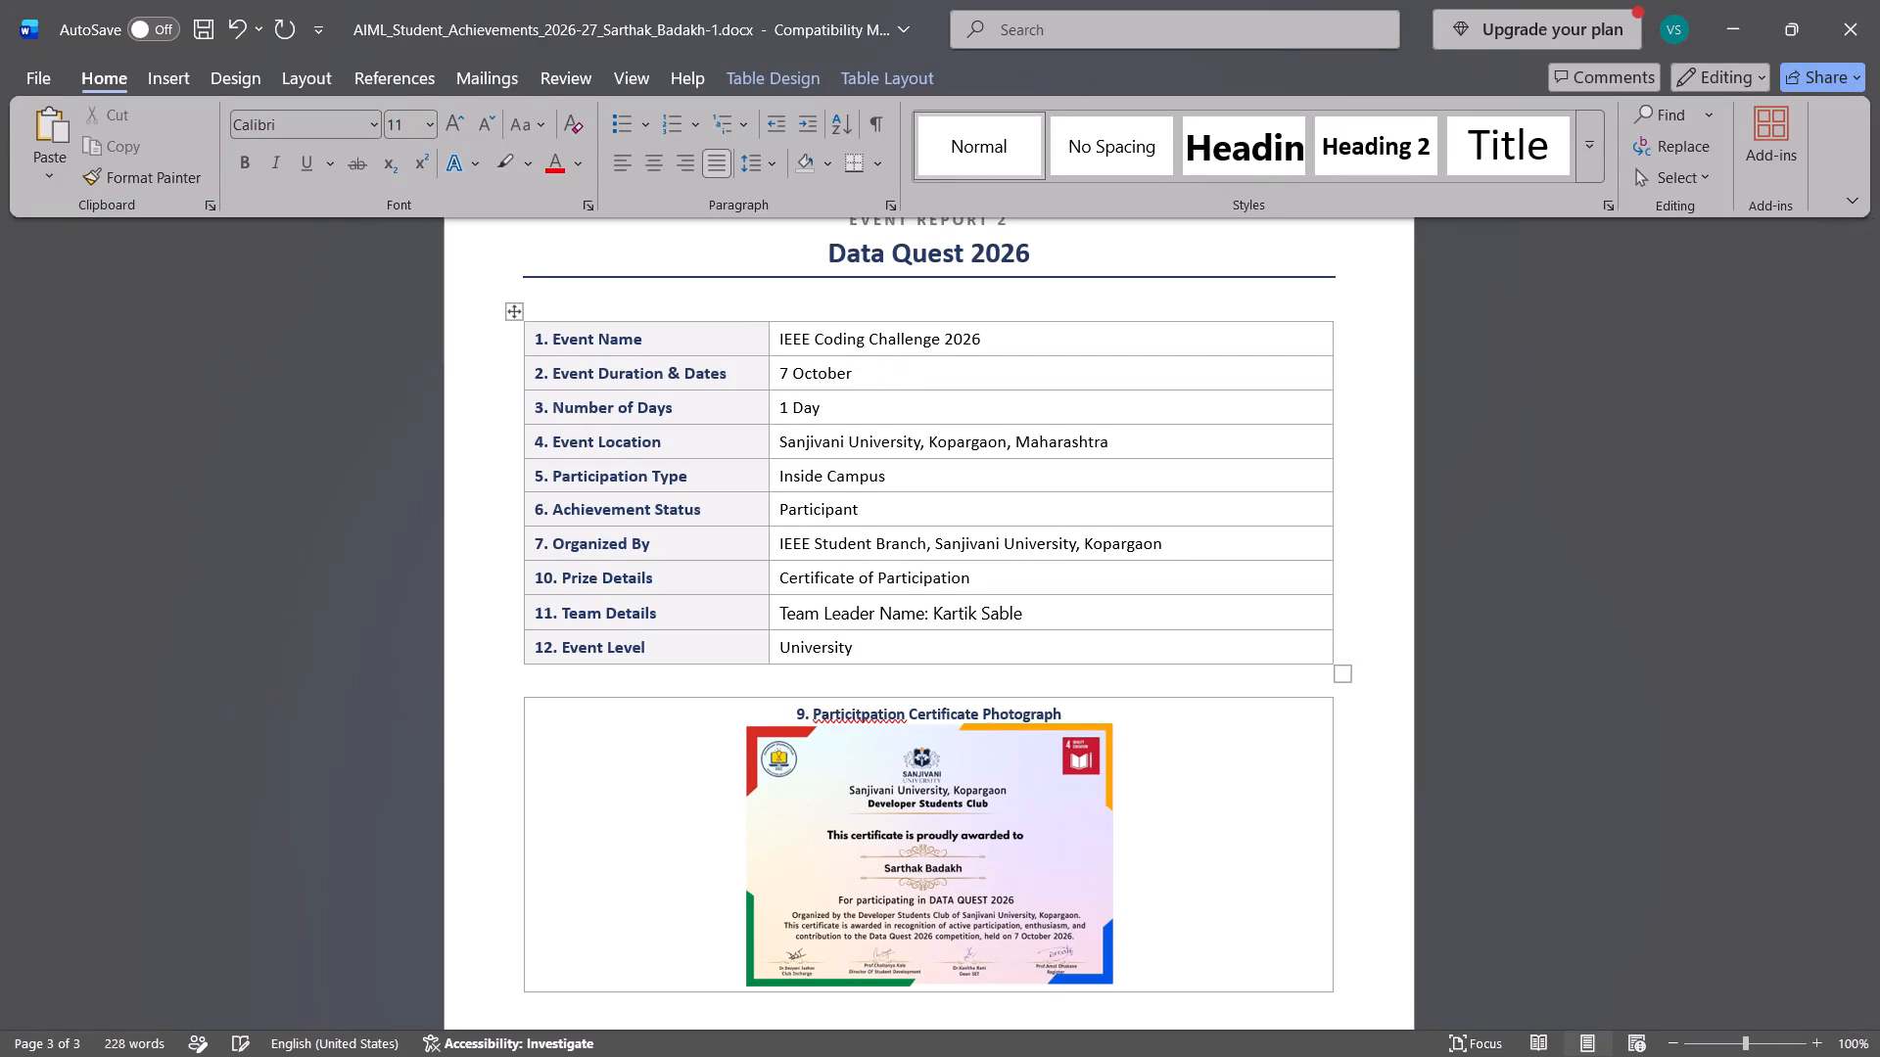
Replace the date in the Event Duration & Dates row of the third-page report with 23 September 2026.
{"action": "key", "text": "BackSpace"}
{"action": "type", "text": "23 September"}
{"action": "key", "text": "space"}
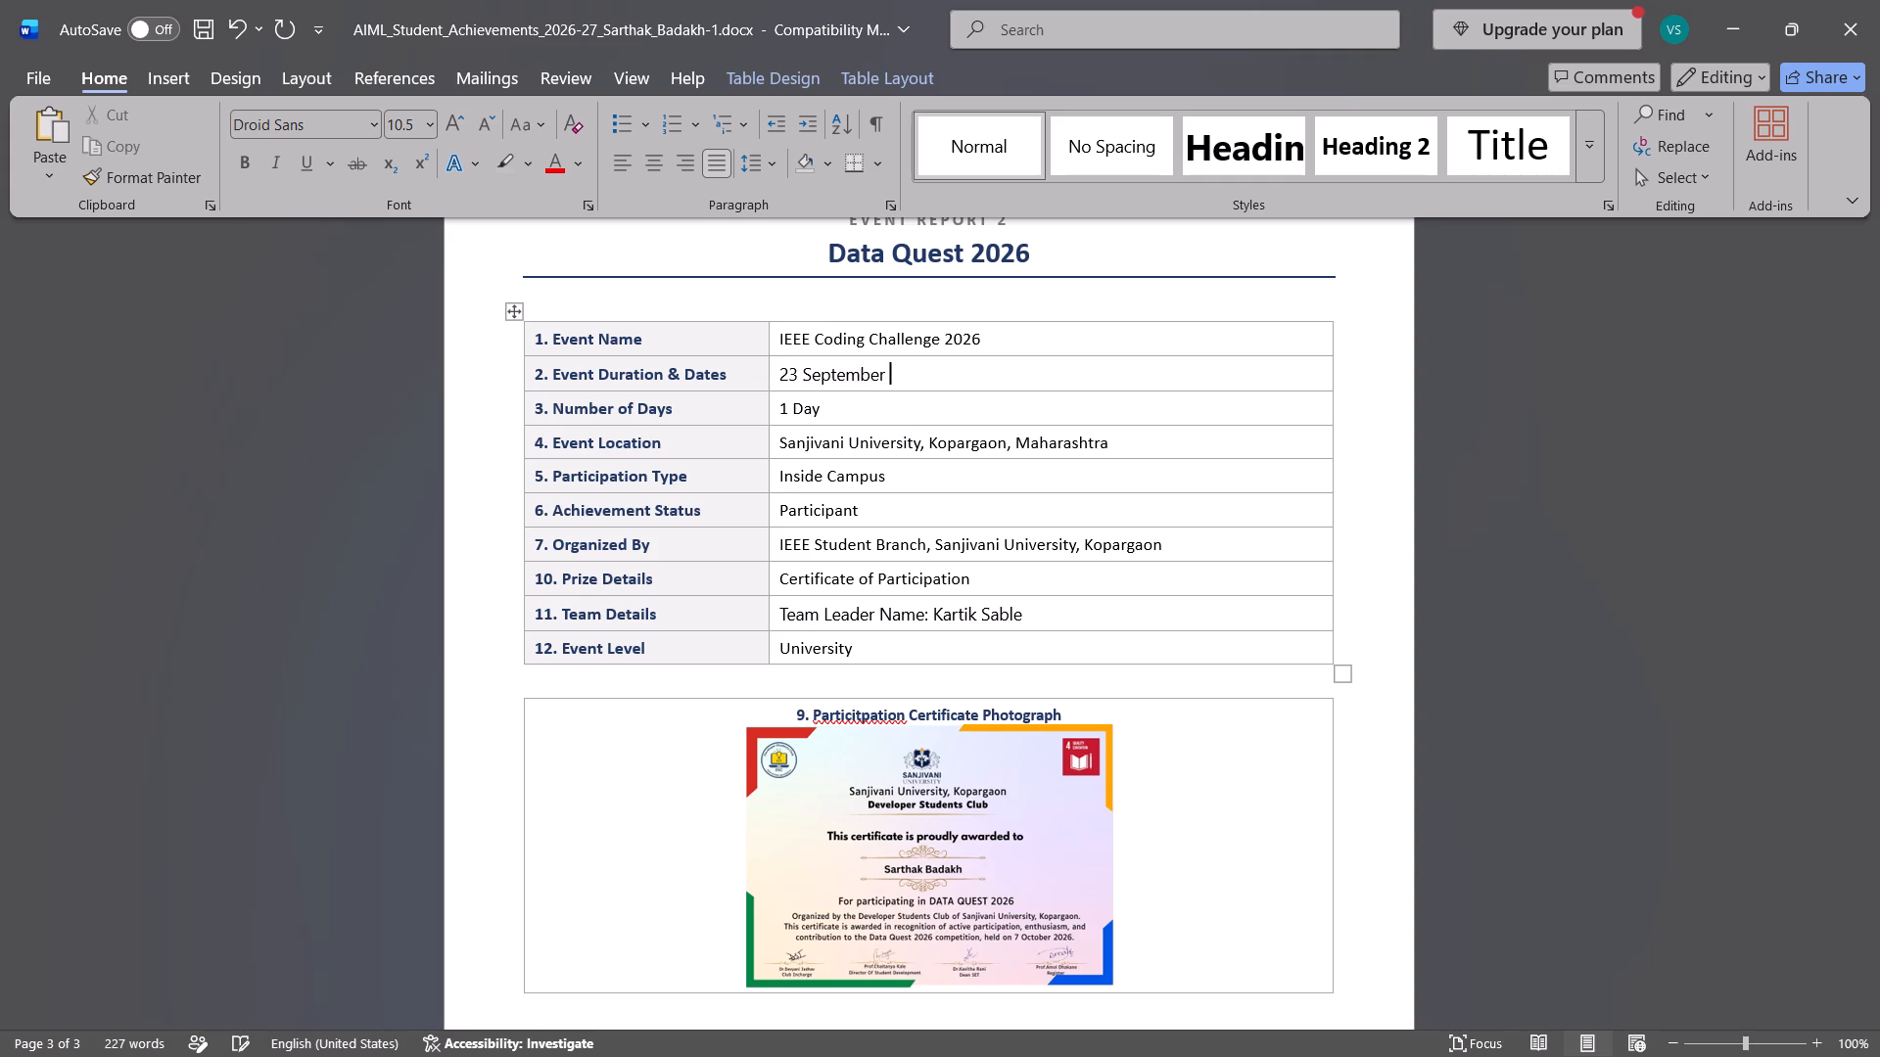
{"action": "type", "text": "2026"}
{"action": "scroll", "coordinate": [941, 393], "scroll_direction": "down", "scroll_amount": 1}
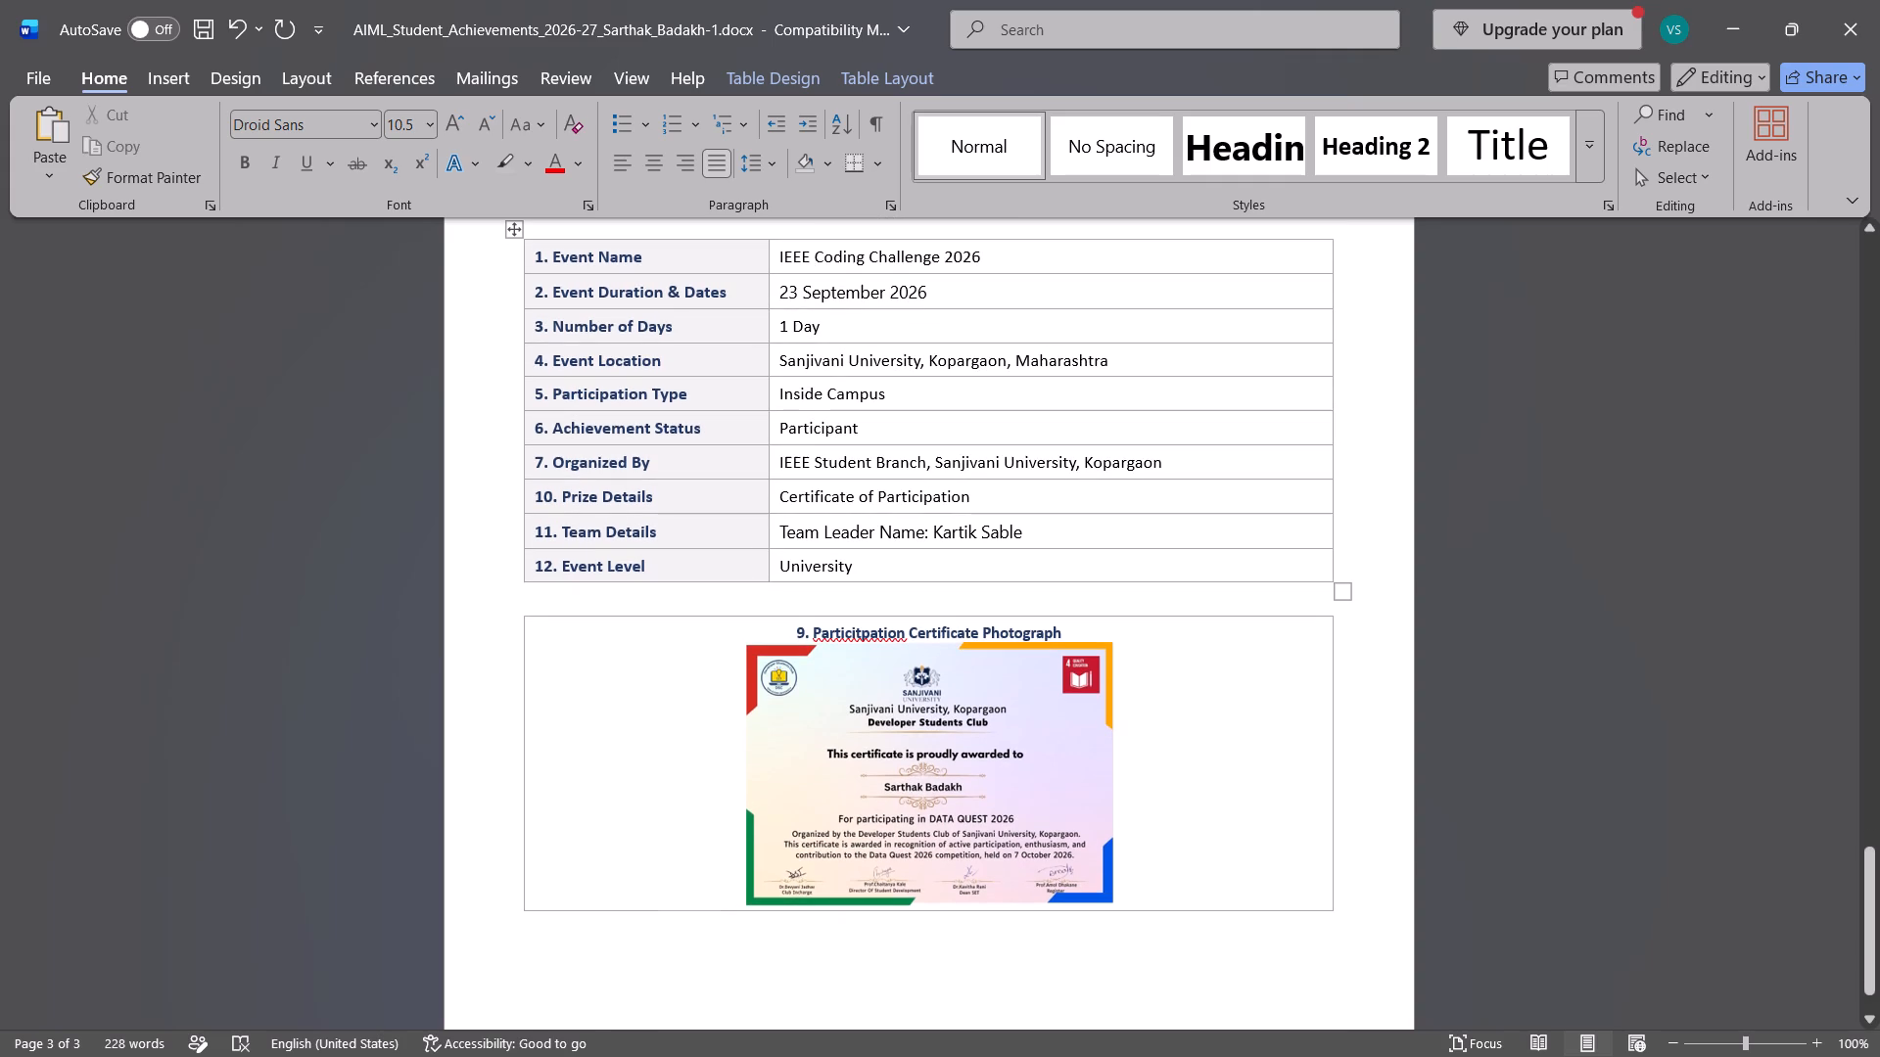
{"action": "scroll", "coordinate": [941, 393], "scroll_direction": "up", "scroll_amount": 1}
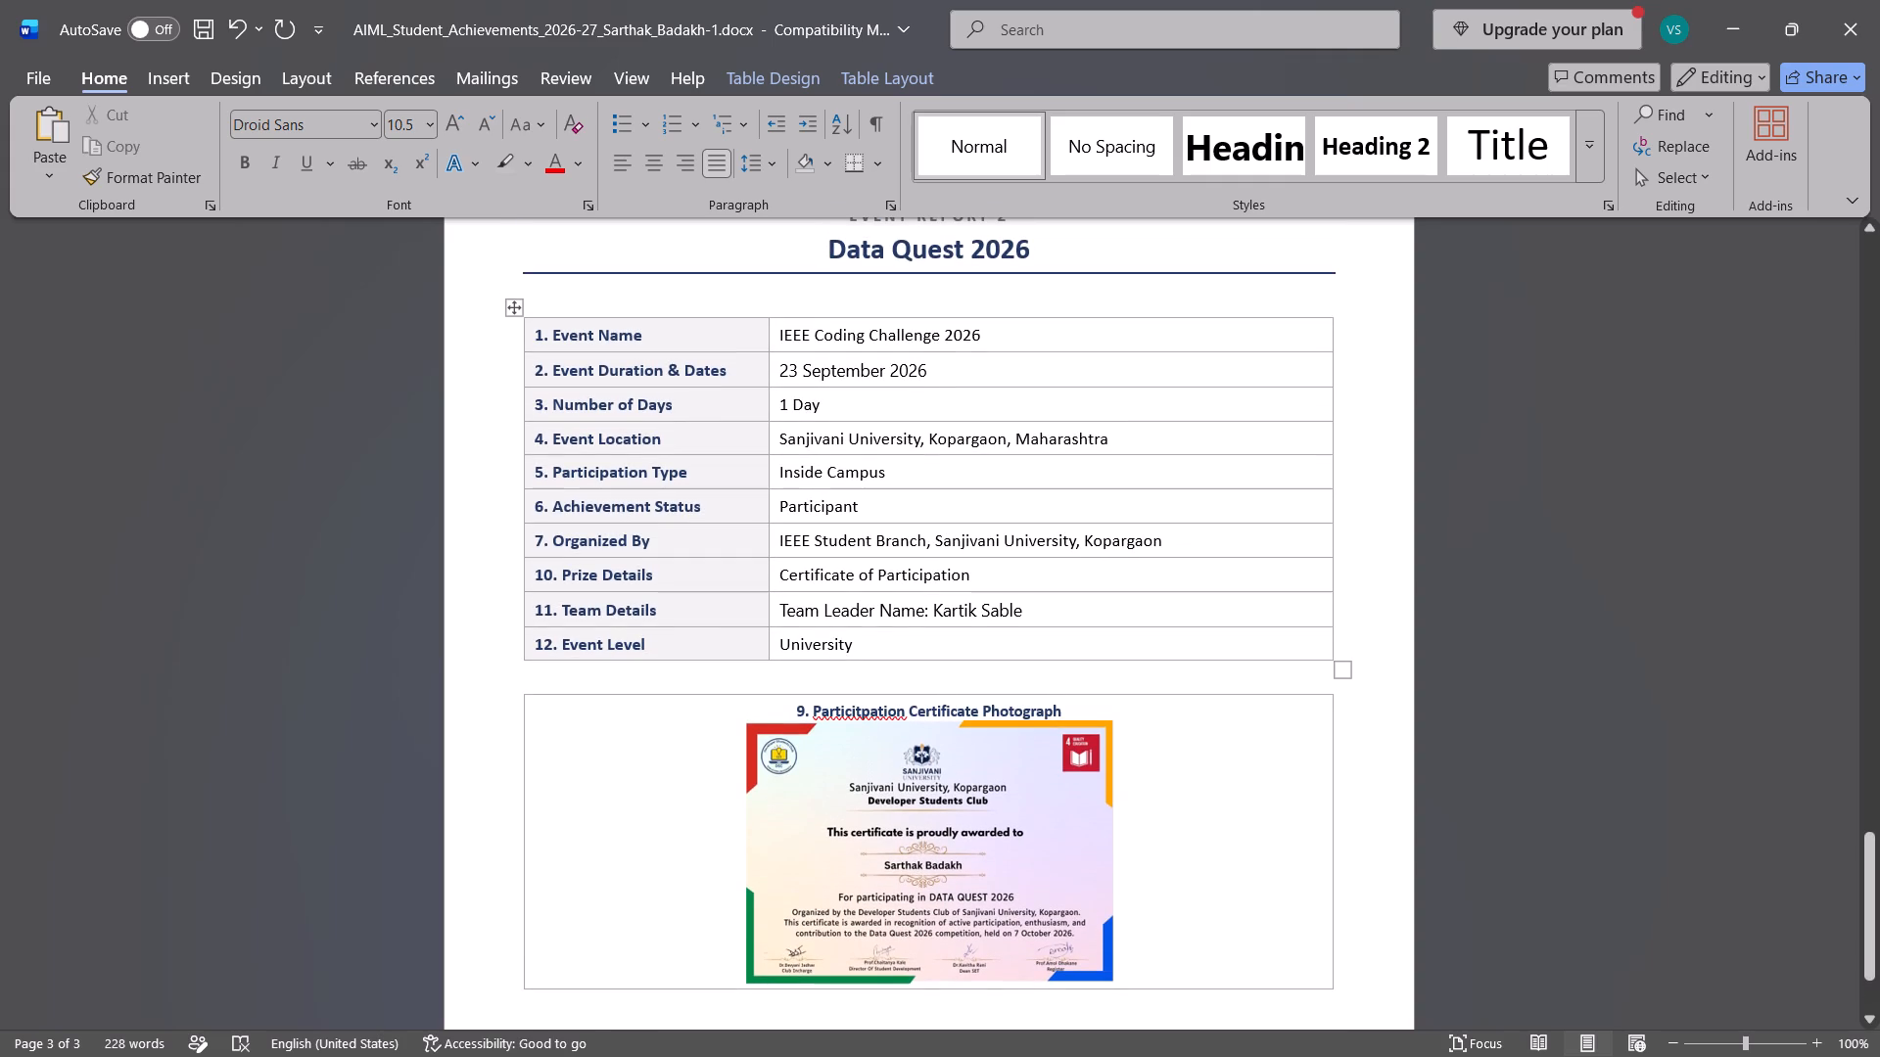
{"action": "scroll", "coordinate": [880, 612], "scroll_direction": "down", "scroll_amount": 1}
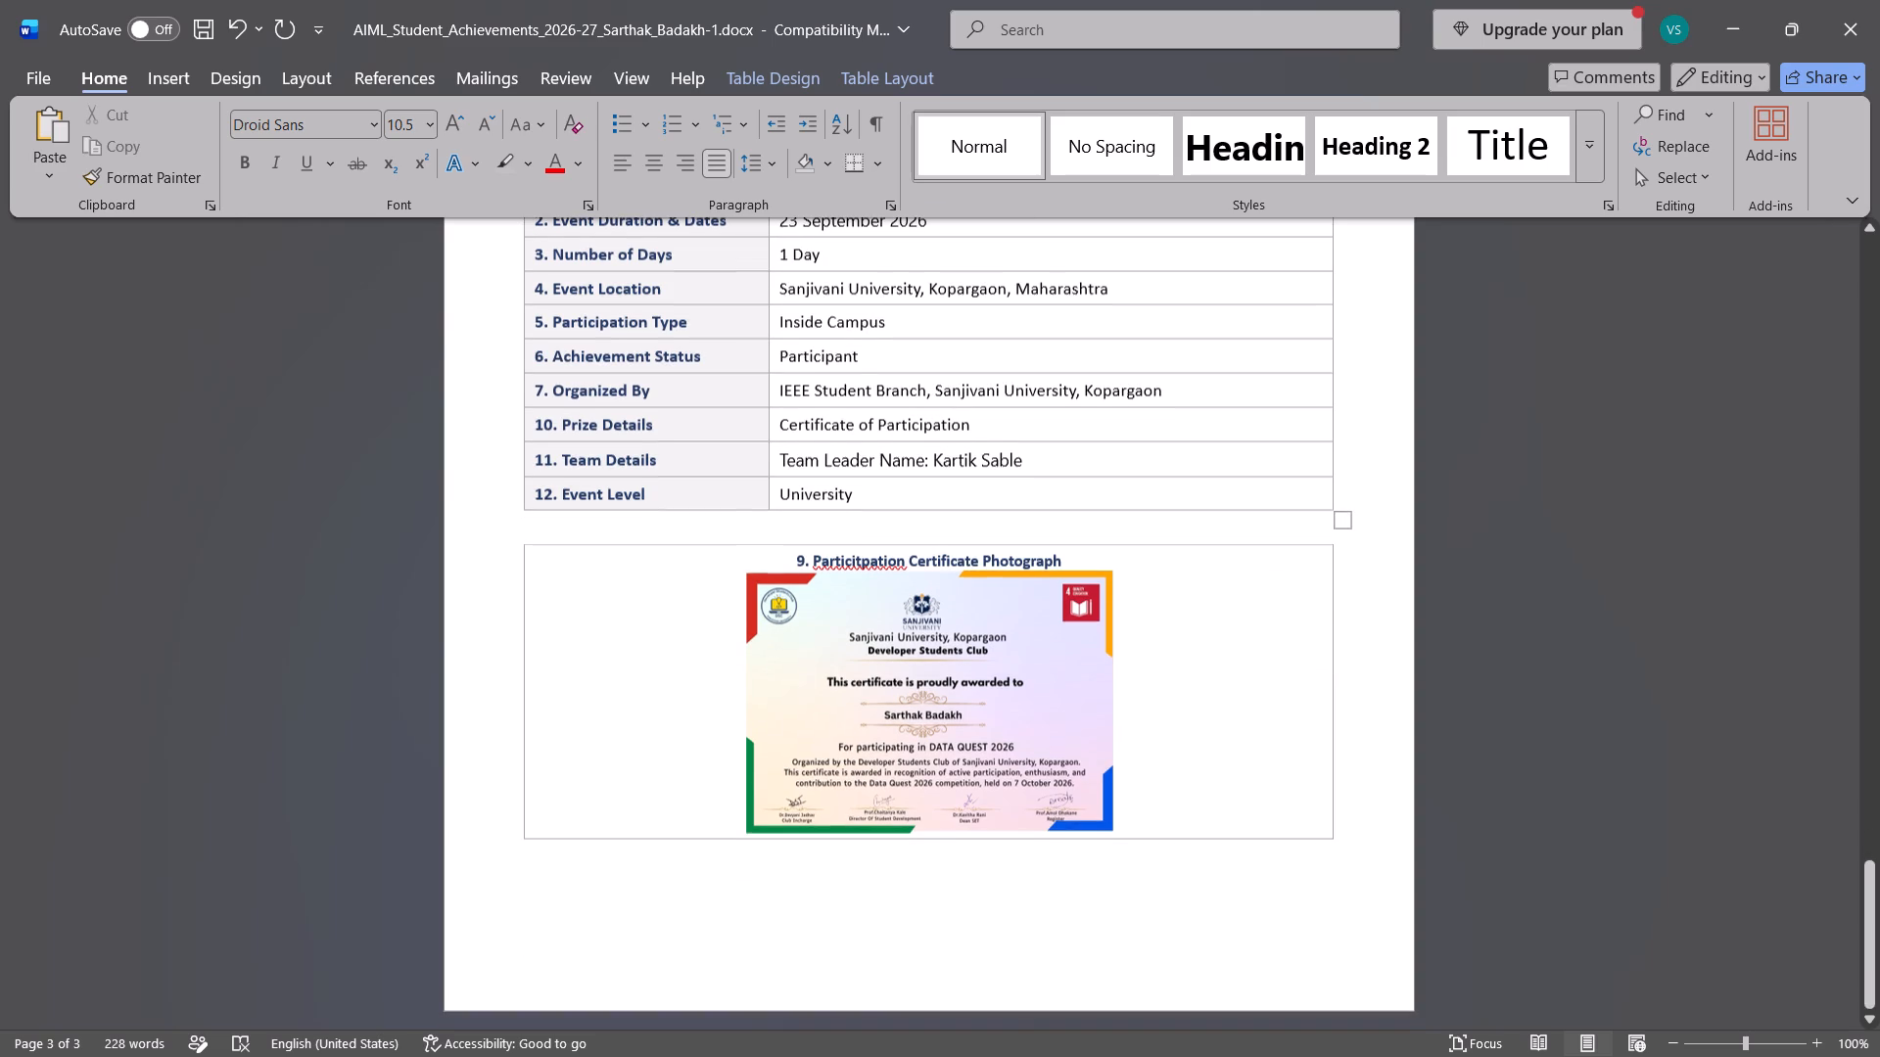
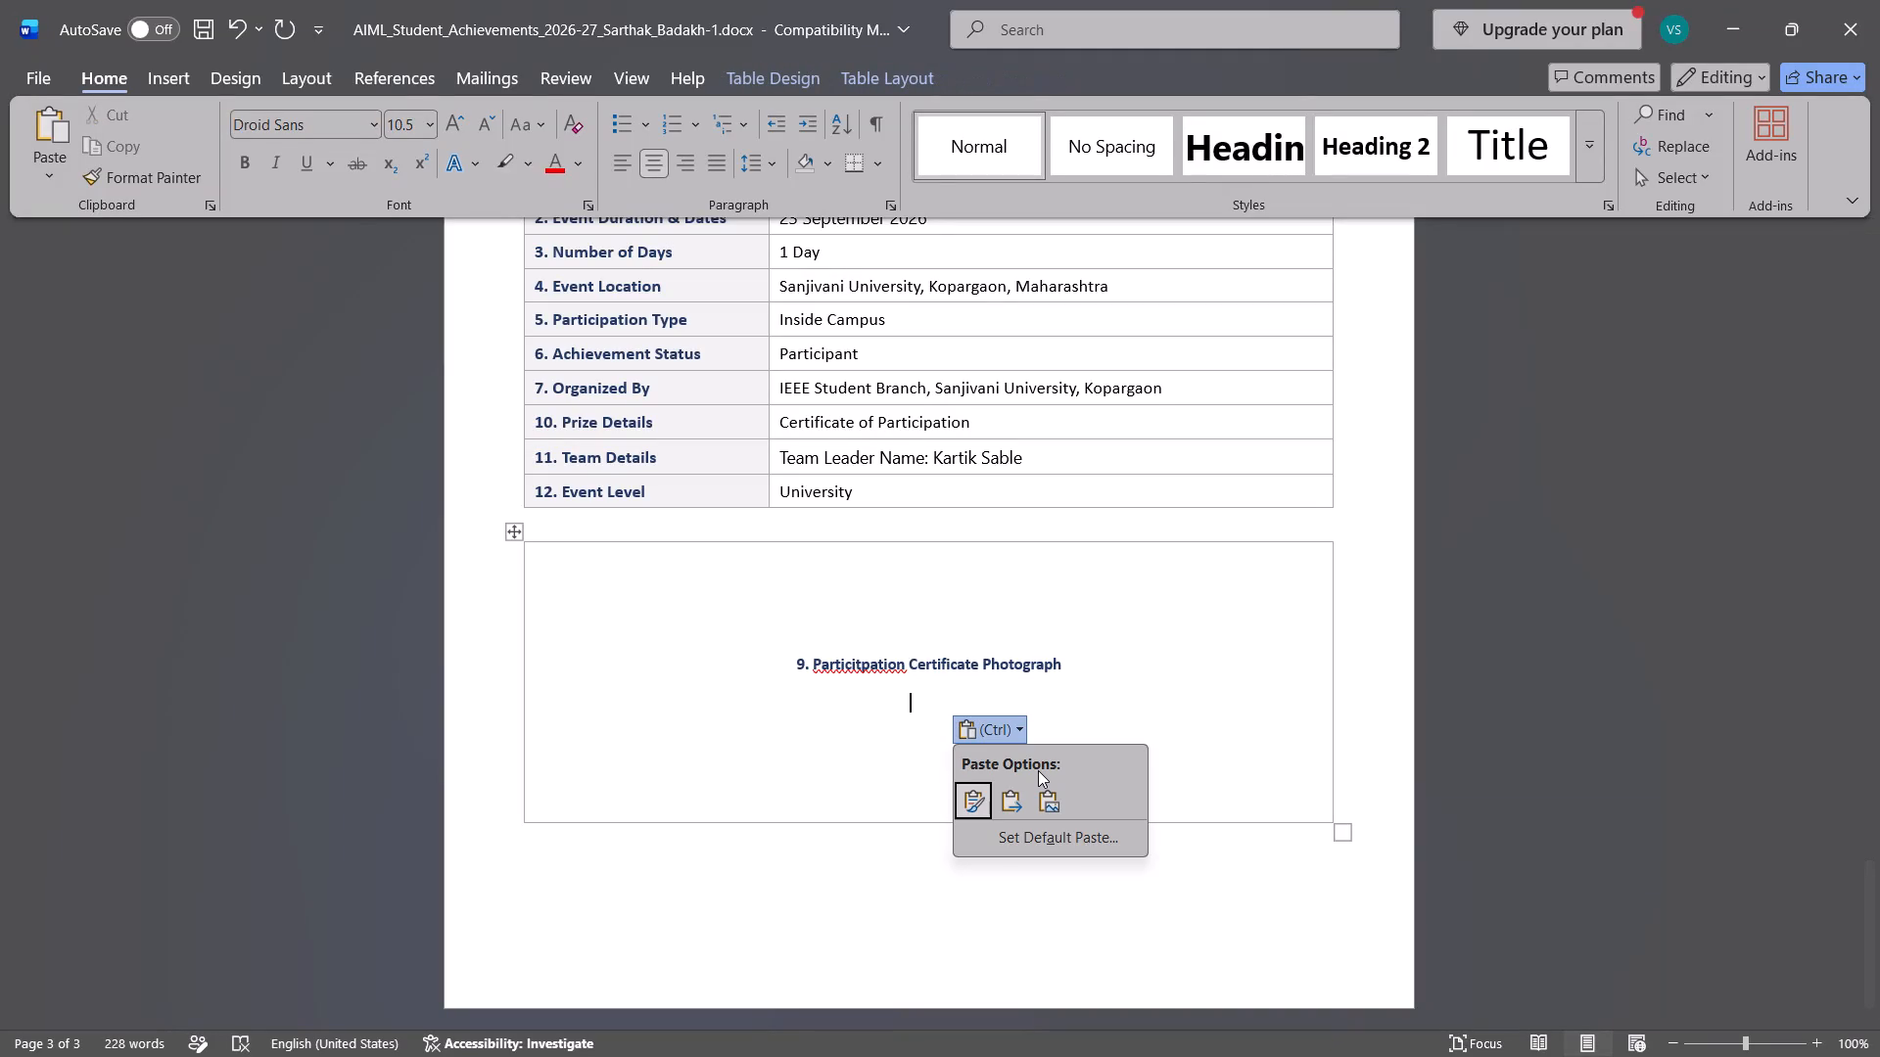
Undo the last change in the third report's certificate photograph box to restore the certificate picture.
{"action": "left_click", "coordinate": [1167, 713]}
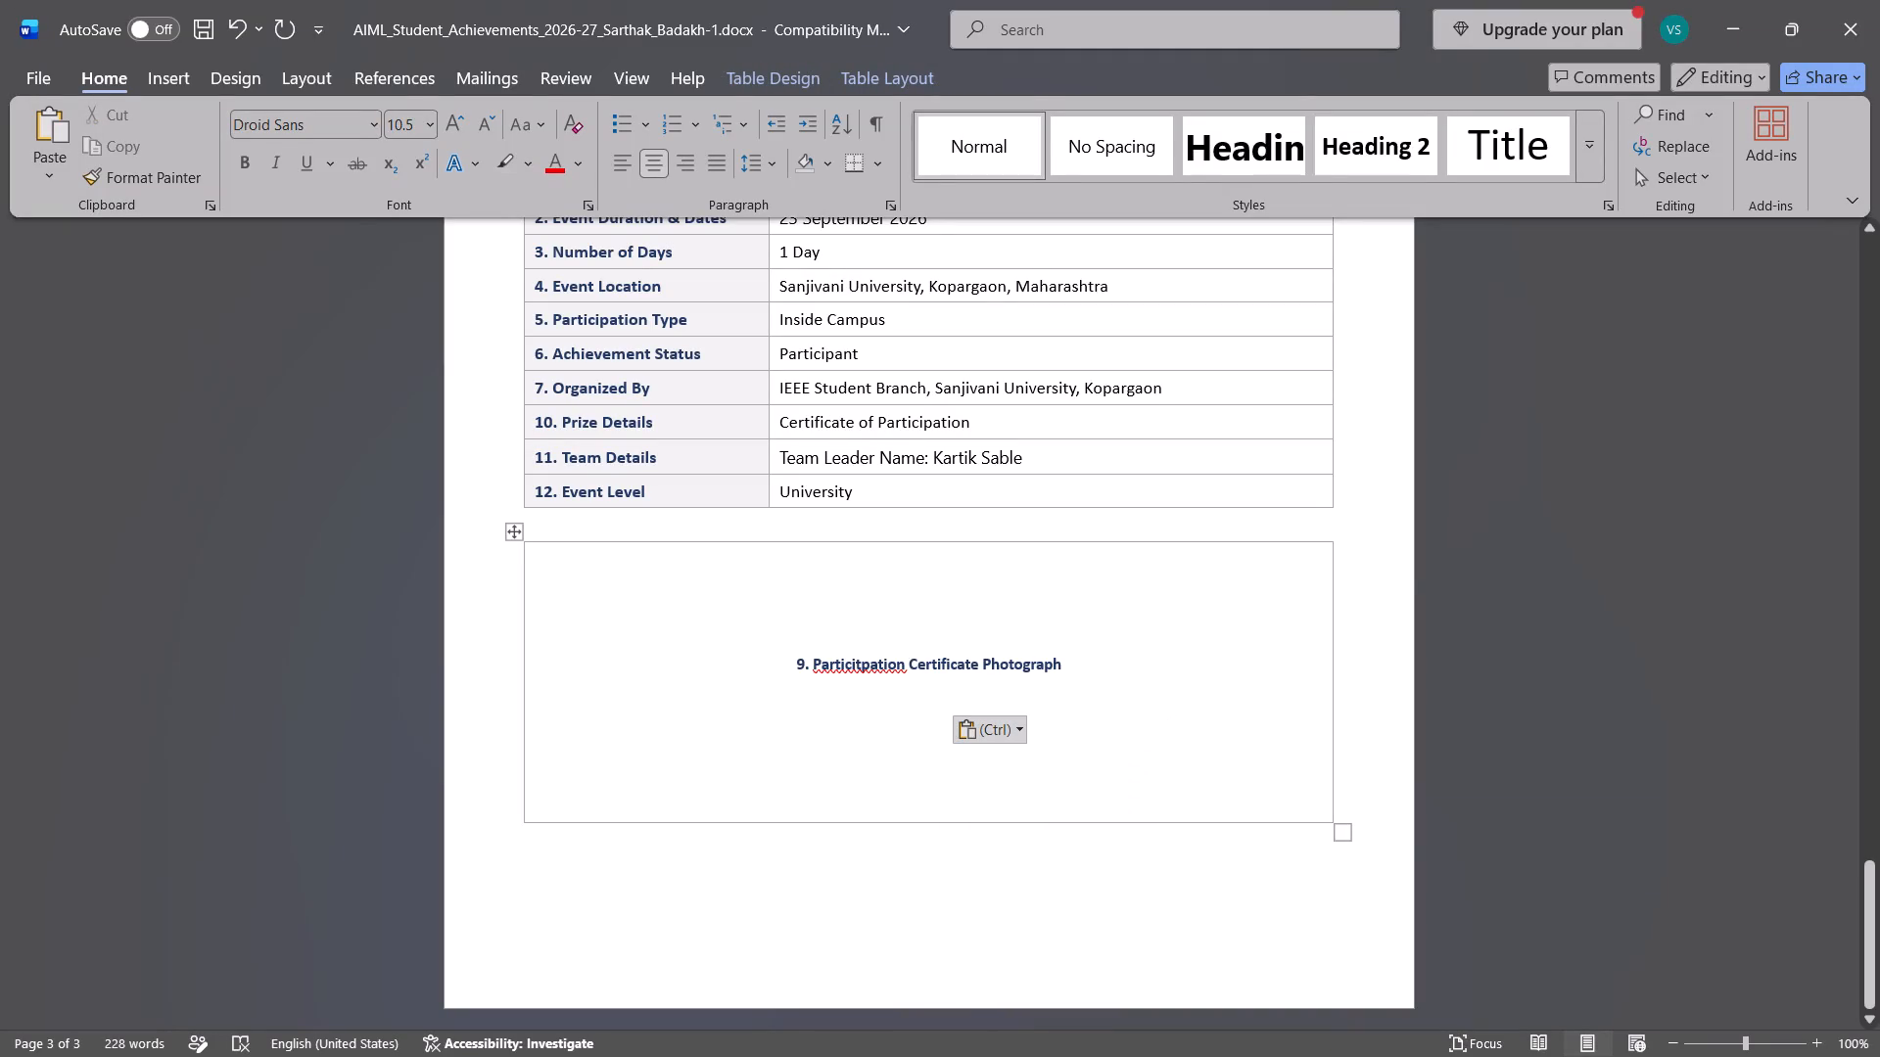
{"action": "key", "text": "ctrl+z"}
Open the available picture commands for the certificate image in the third report.
{"action": "right_click", "coordinate": [994, 675]}
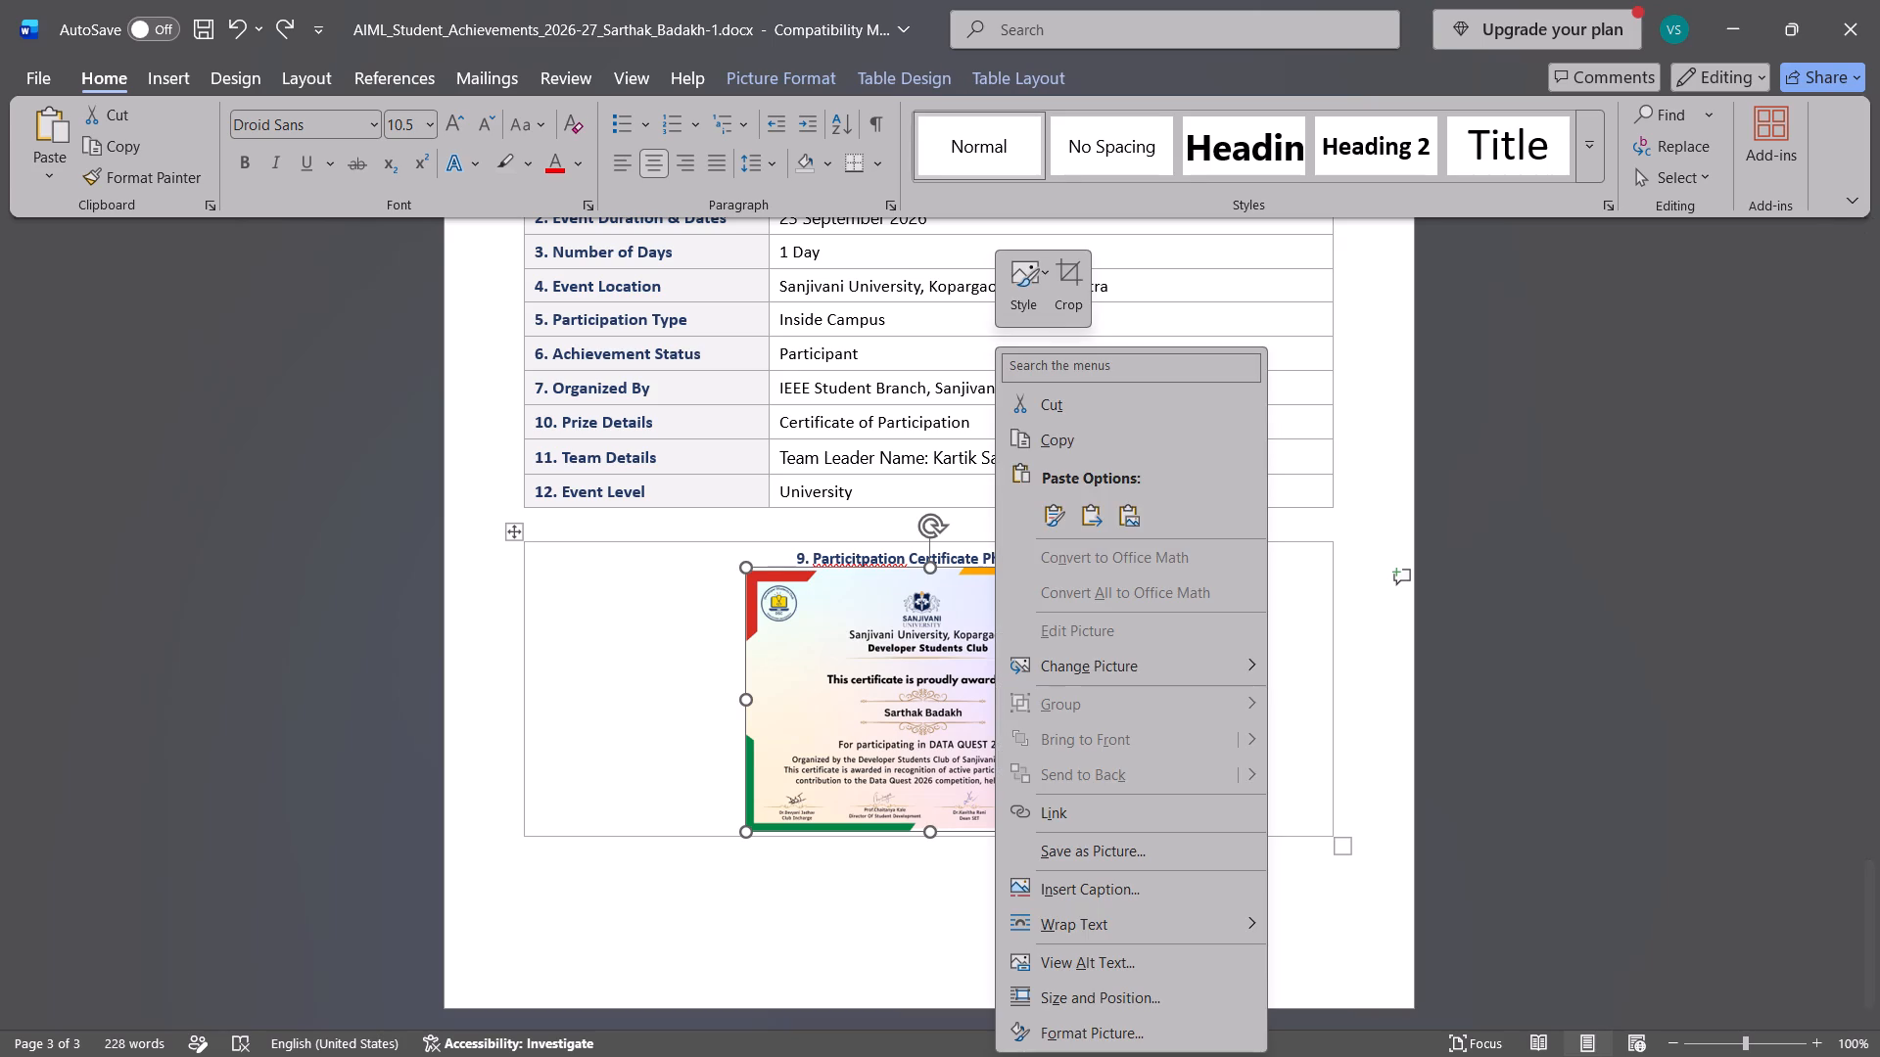
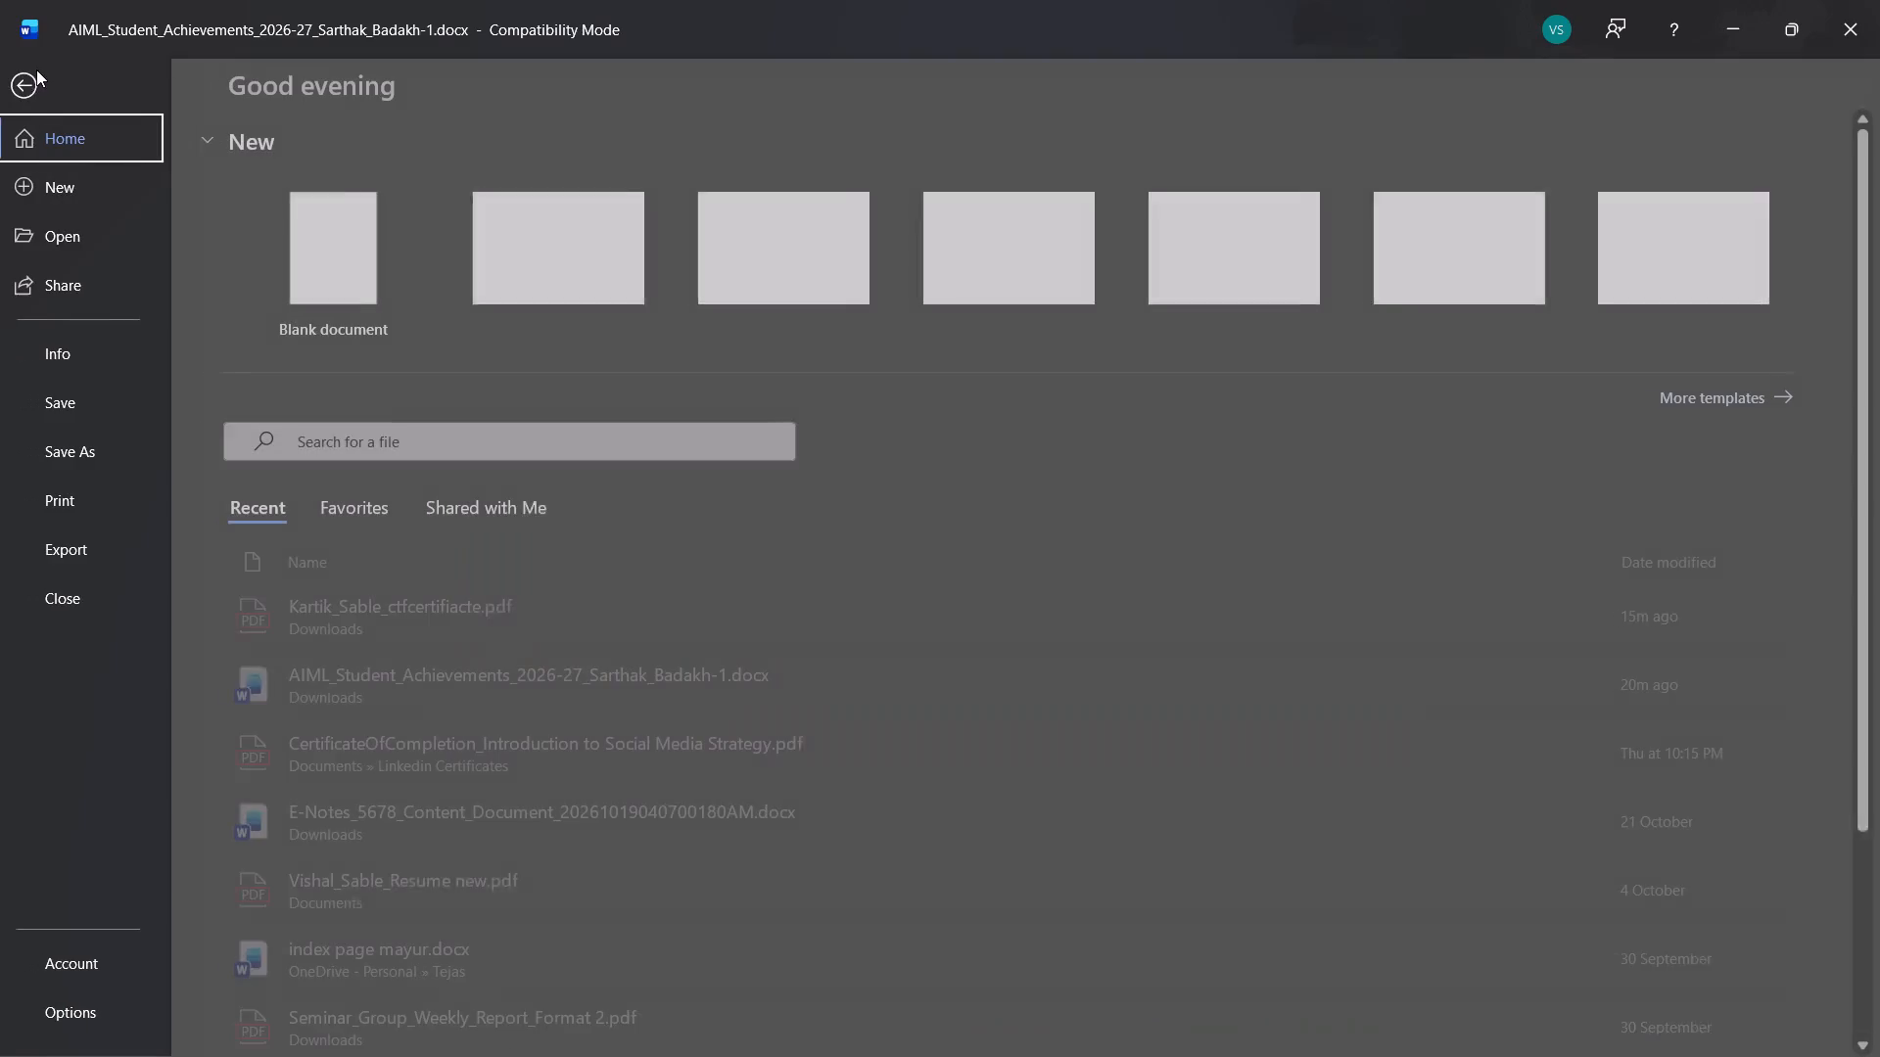
Save a copy of the document in the Downloads folder under the file name AIML_Student_Achievements_2026-27_Kartik-1.docx.
{"action": "left_click", "coordinate": [121, 436]}
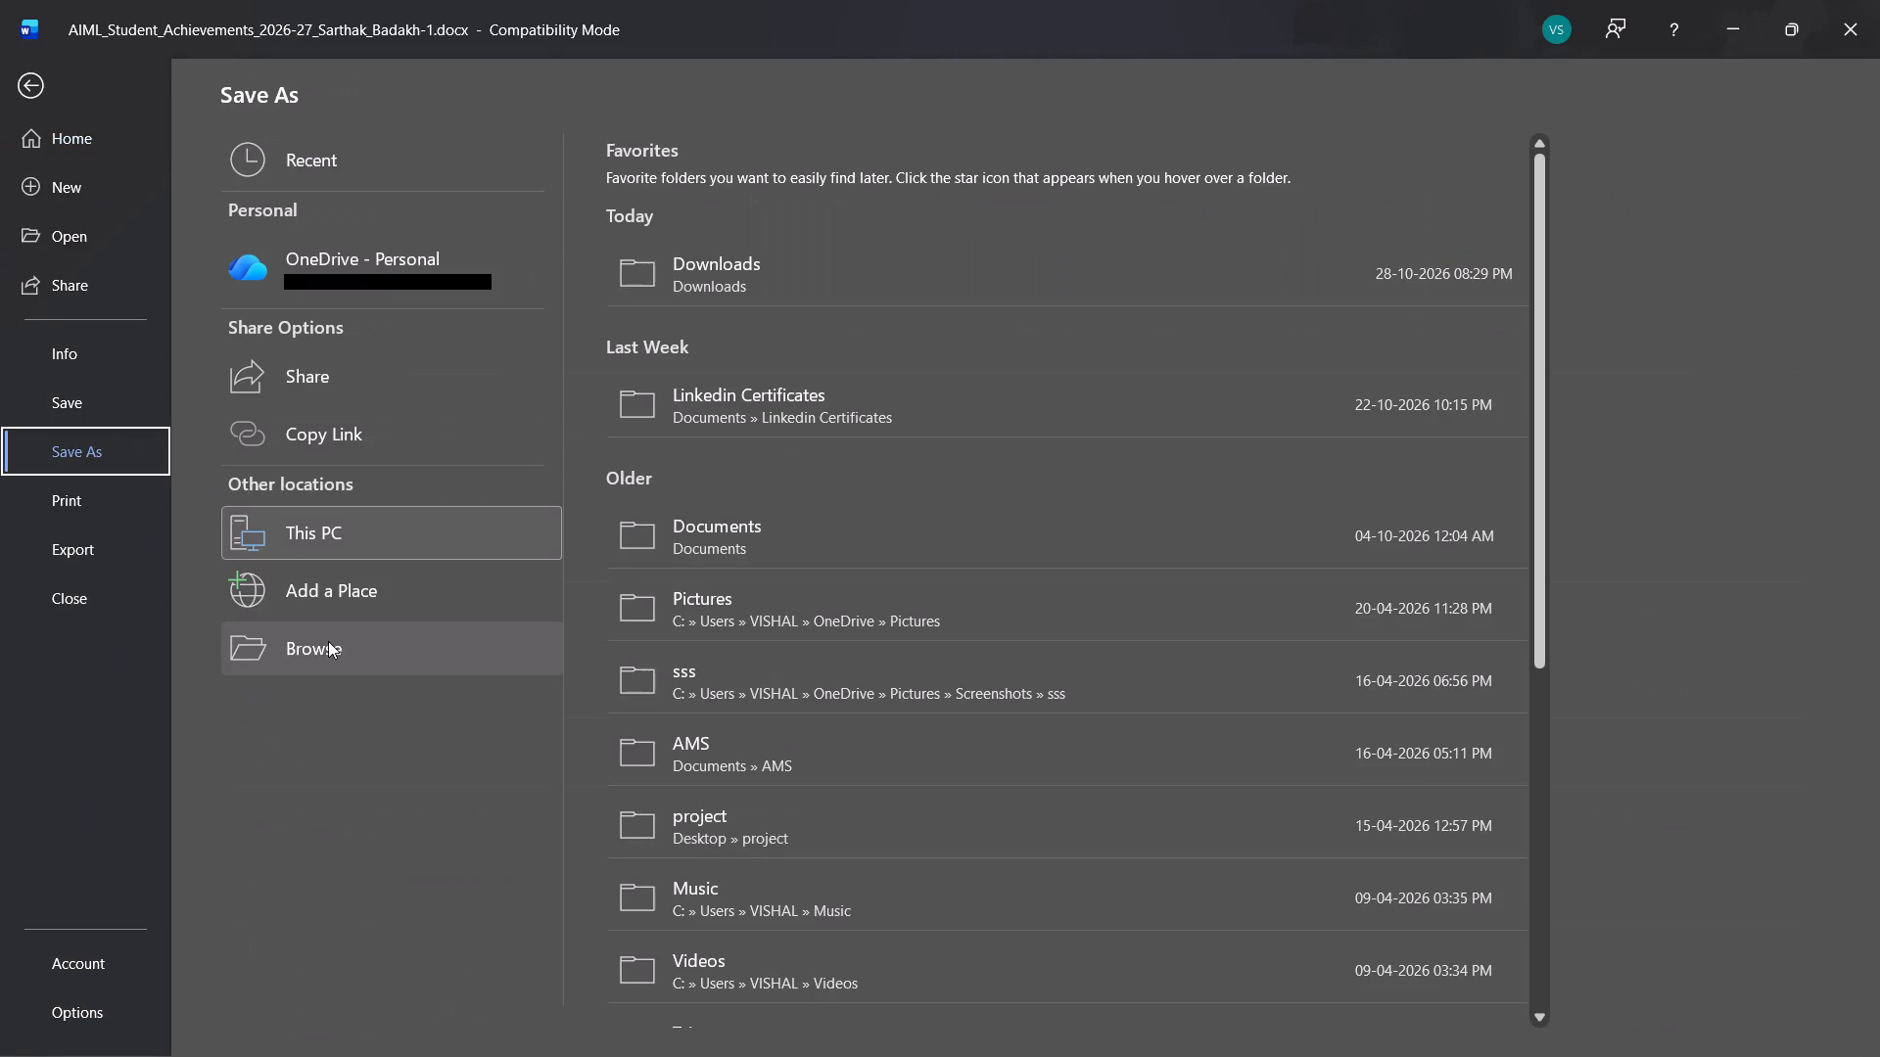
{"action": "left_click", "coordinate": [328, 641]}
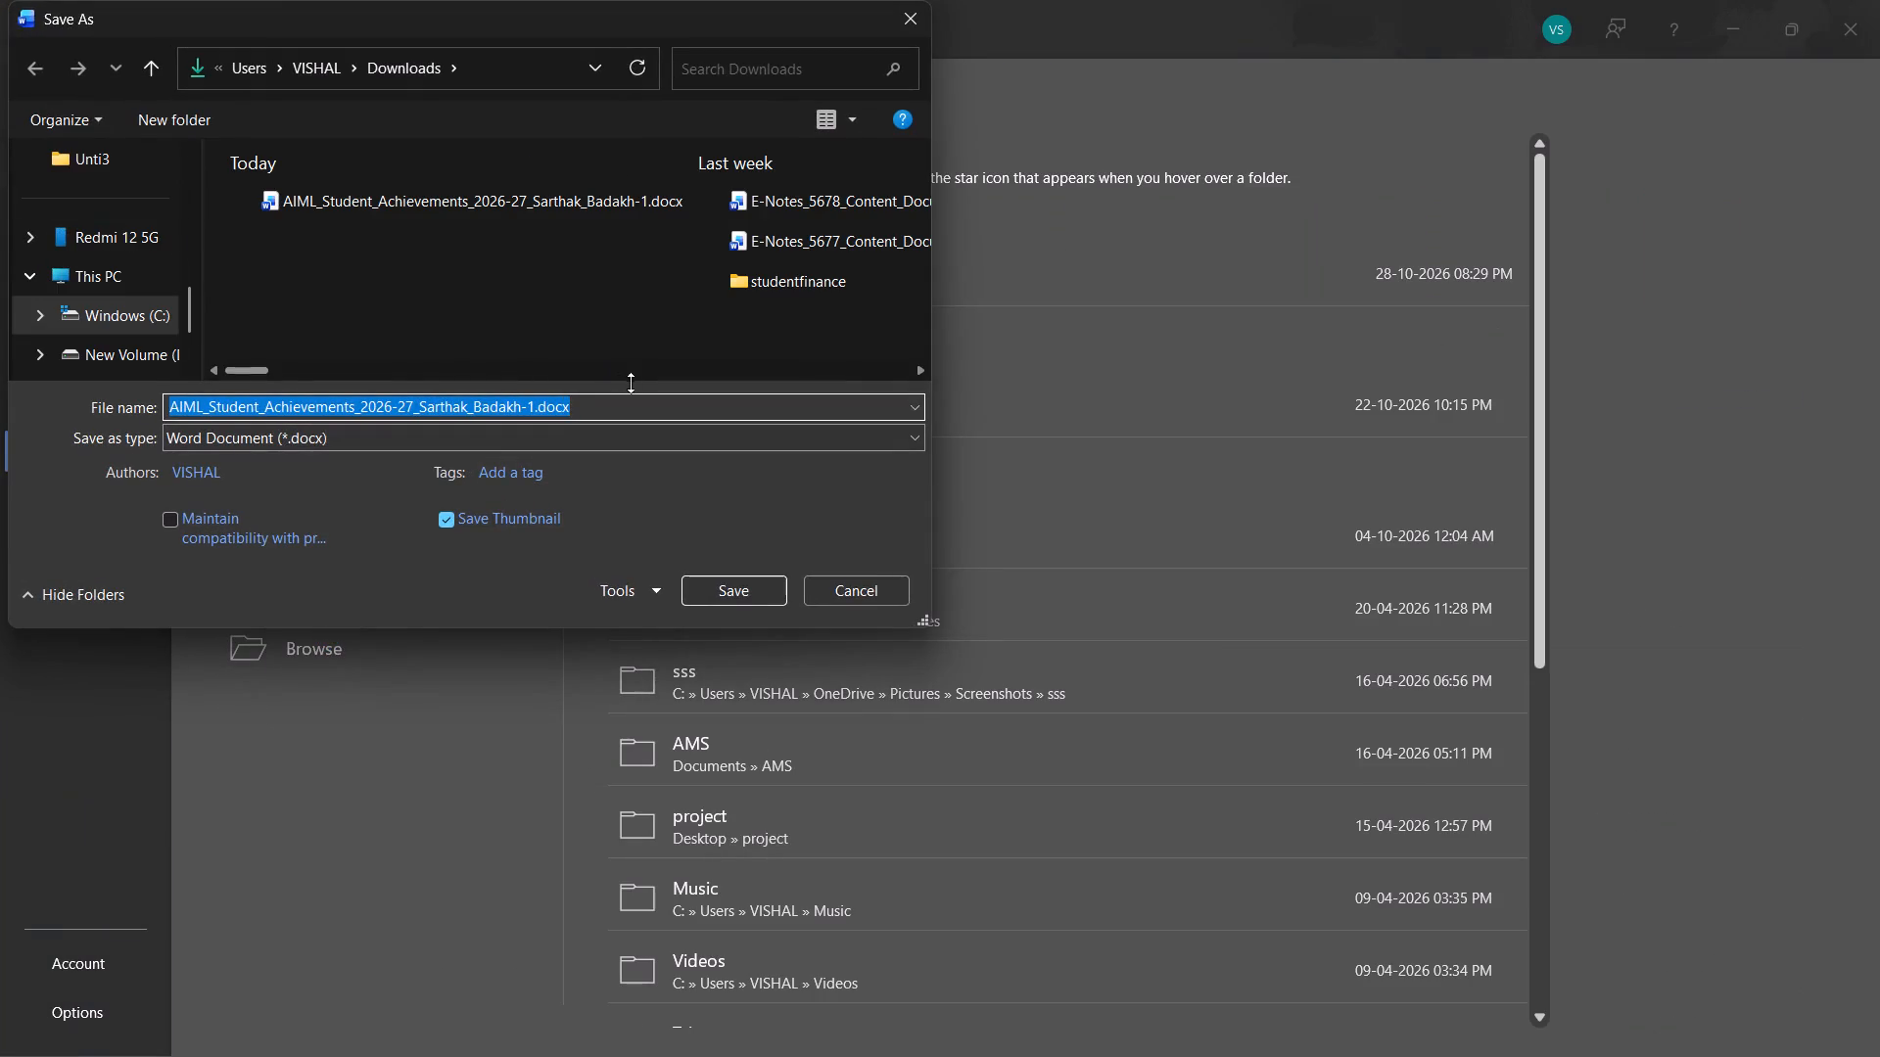
{"action": "left_click", "coordinate": [497, 406]}
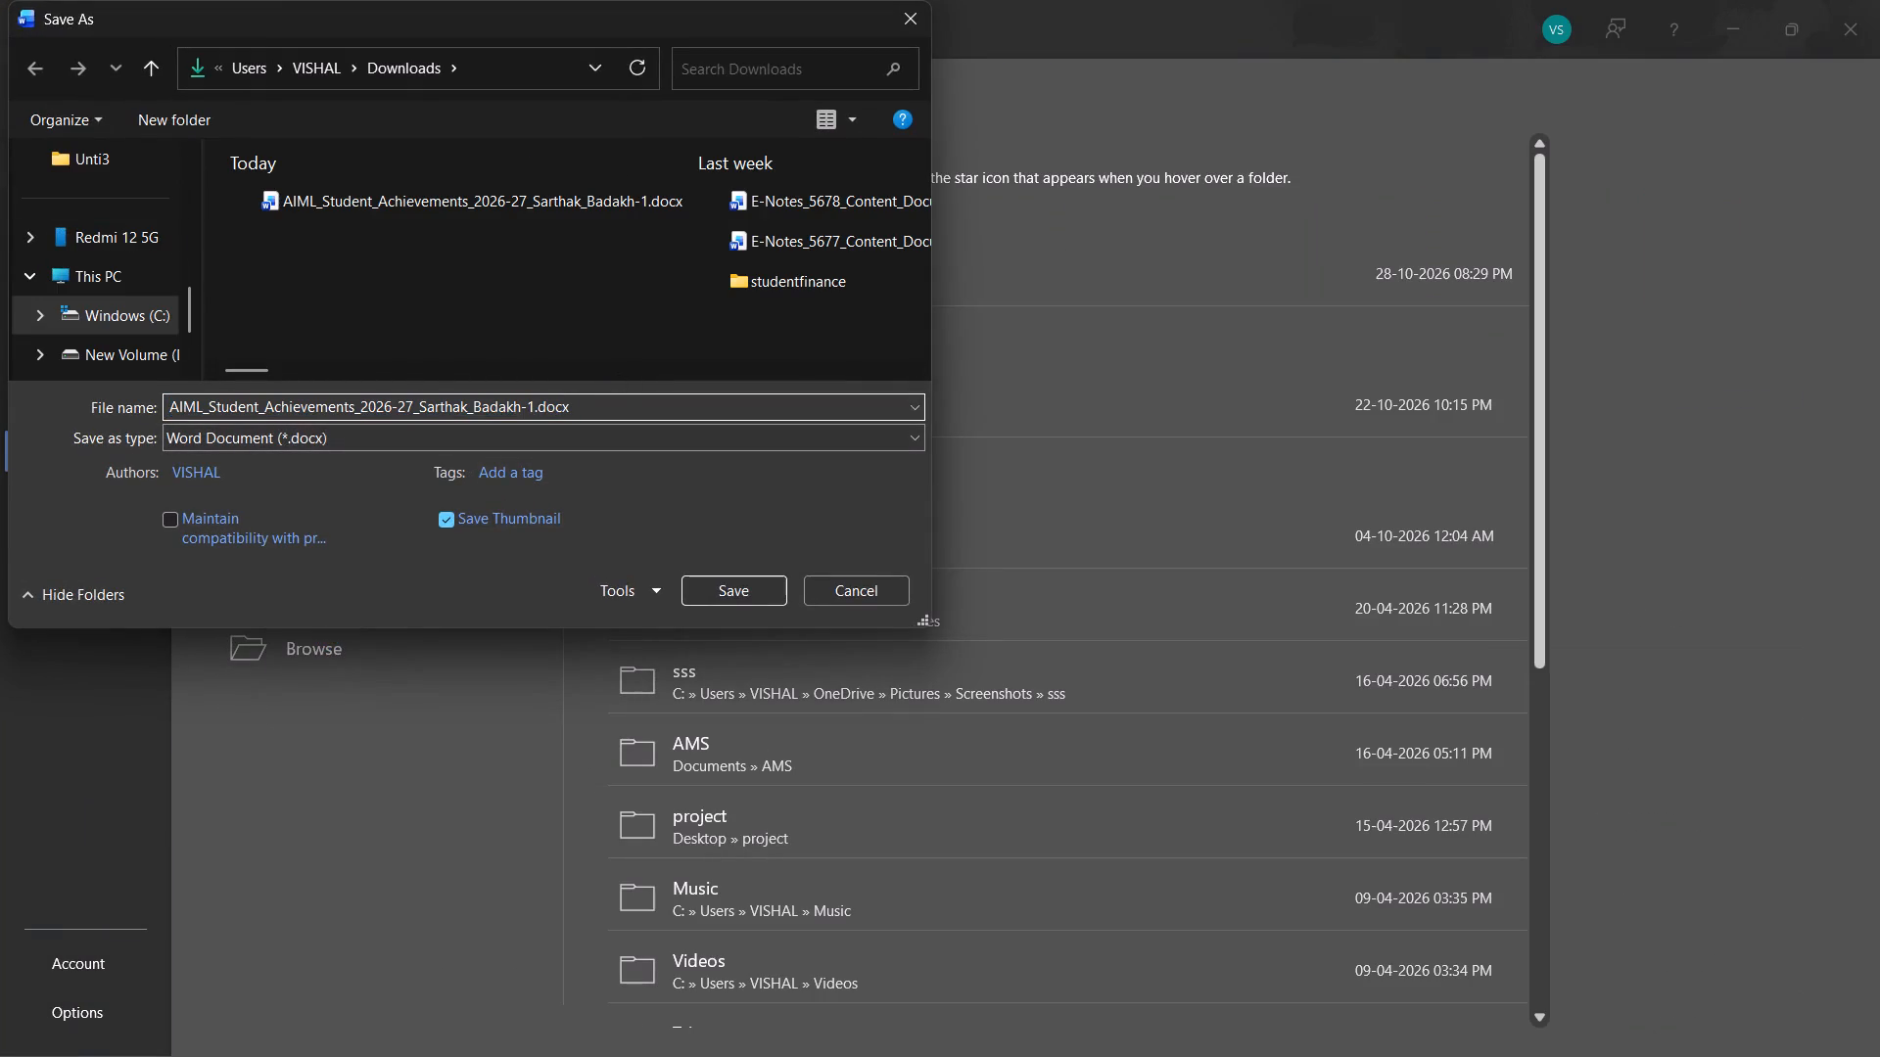
{"action": "left_click", "coordinate": [523, 409]}
{"action": "key", "text": "BackSpace"}
{"action": "key", "text": "BackSpace"}
{"action": "key", "text": "BackSpace"}
{"action": "key", "text": "BackSpace"}
{"action": "key", "text": "BackSpace"}
{"action": "key", "text": "BackSpace"}
{"action": "key", "text": "BackSpace"}
{"action": "key", "text": "BackSpace"}
{"action": "key", "text": "BackSpace"}
{"action": "key", "text": "BackSpace"}
{"action": "key", "text": "BackSpace"}
{"action": "key", "text": "BackSpace"}
{"action": "key", "text": "BackSpace"}
{"action": "key", "text": "BackSpace"}
{"action": "type", "text": "Kartik"}
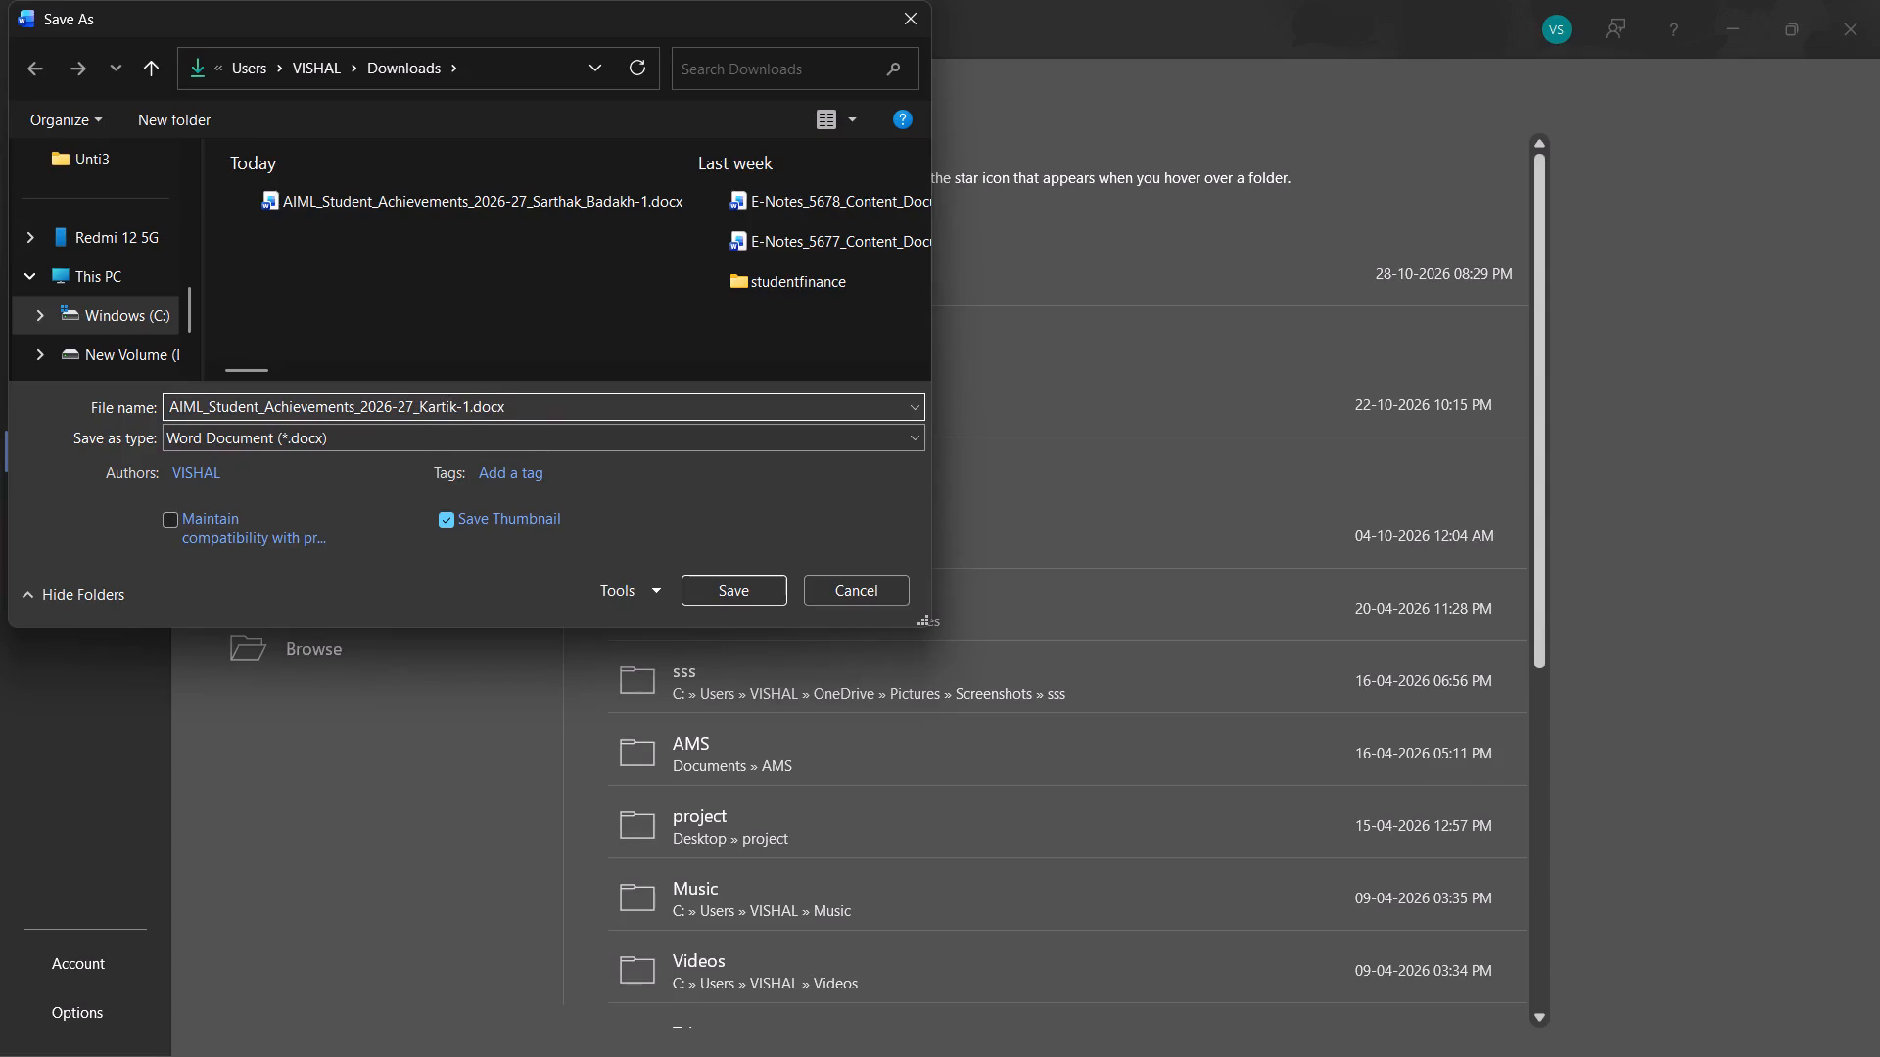
{"action": "left_click", "coordinate": [748, 587]}
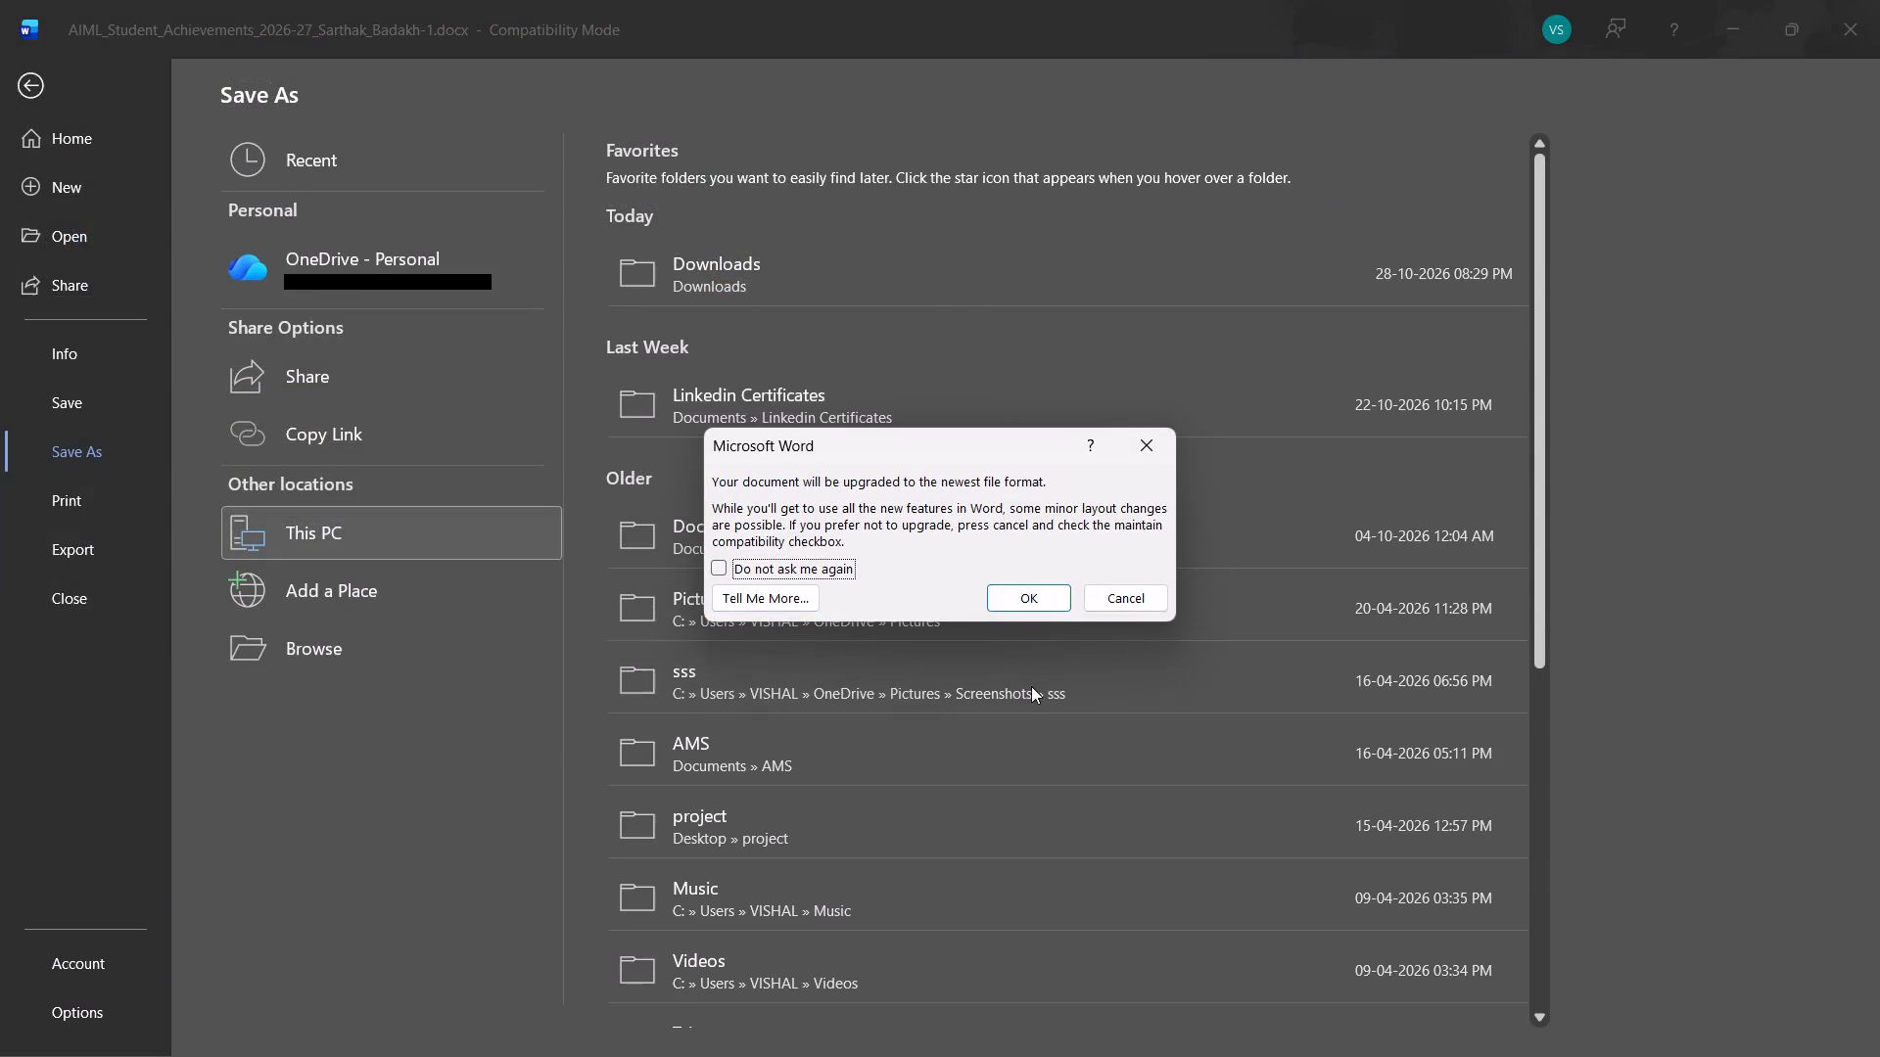